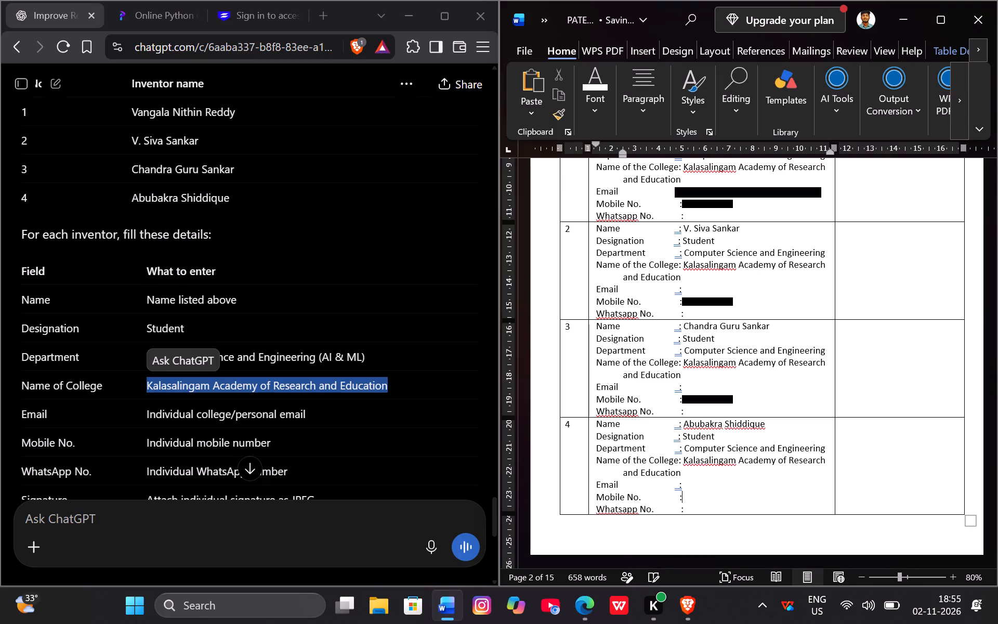
Delete the phone number from inventor 3's Mobile No. field in the inventor table.
left_click(754, 399)
key("BackSpace")
key("BackSpace")
key("BackSpace")
key("BackSpace")
key("BackSpace")
key("BackSpace")
key("BackSpace")
key("BackSpace")
key("BackSpace")
key("BackSpace")
key("BackSpace")
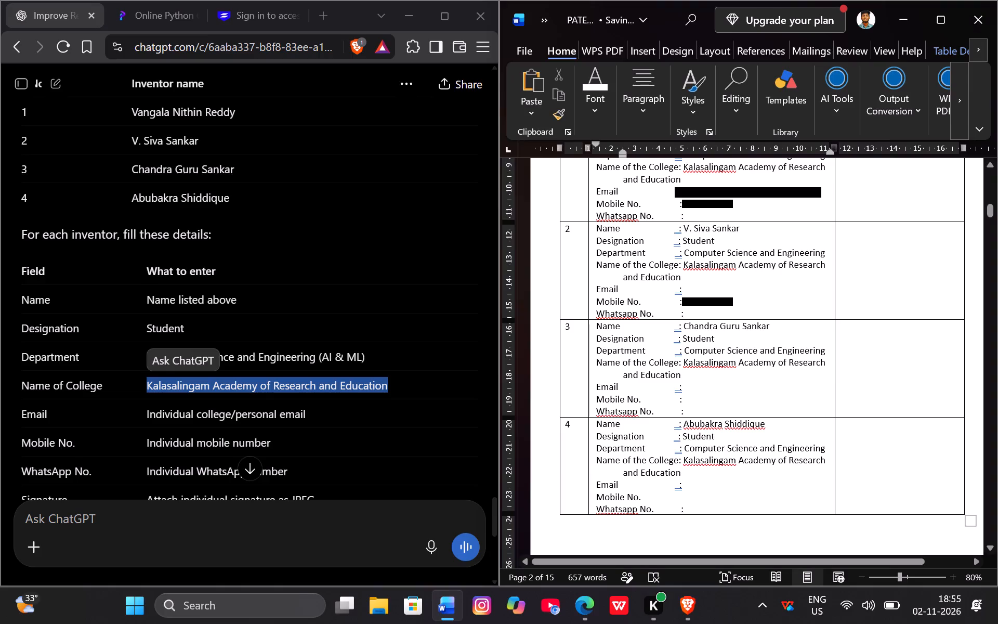
Delete the phone number from inventor 2's Mobile No. field, keeping the colon after the label.
left_click(733, 302)
key("BackSpace")
key("BackSpace")
key("BackSpace")
key("BackSpace")
key("BackSpace")
key("BackSpace")
key("BackSpace")
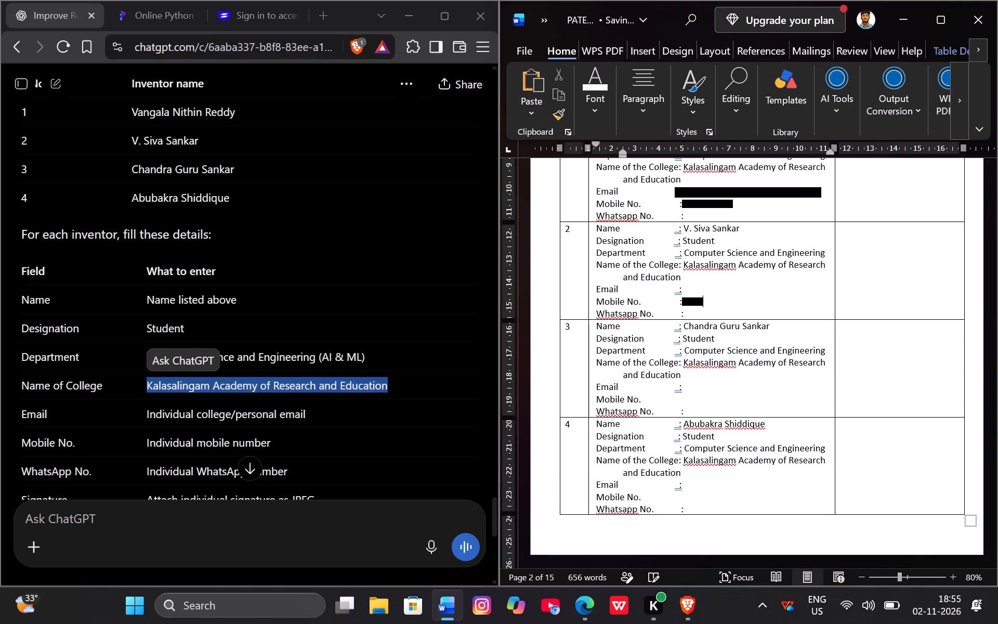
key("BackSpace")
key("BackSpace")
key("BackSpace")
key("BackSpace")
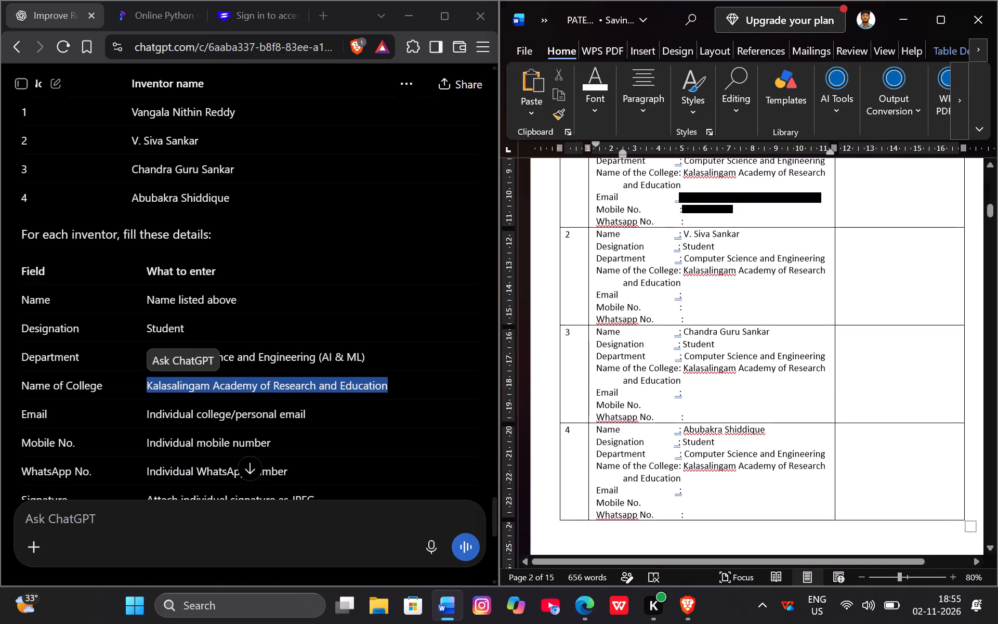
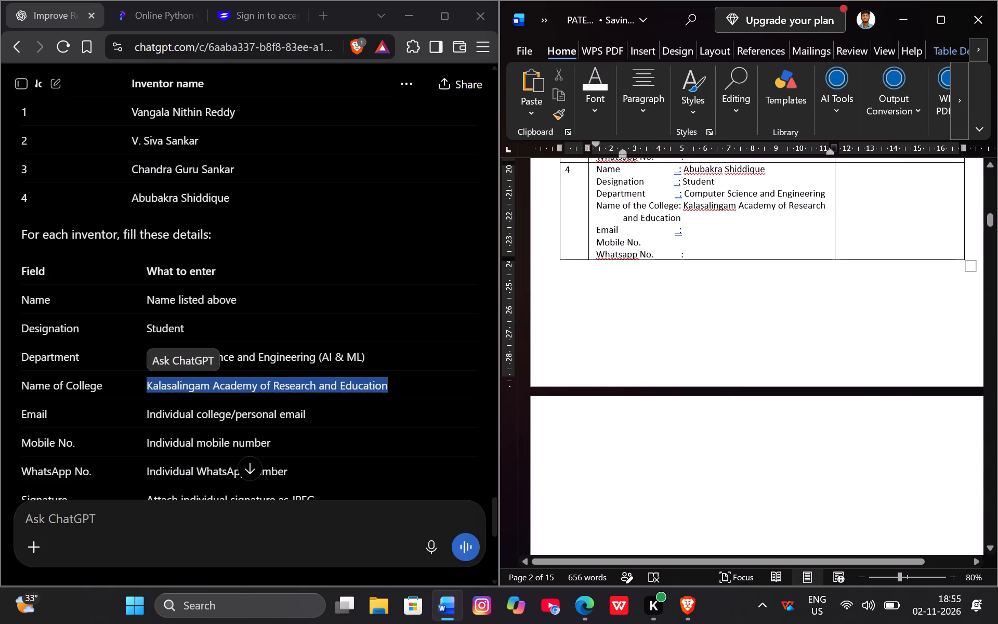
Add the missing colon after the Mobile No. label in inventor 4's details.
left_click(680, 241)
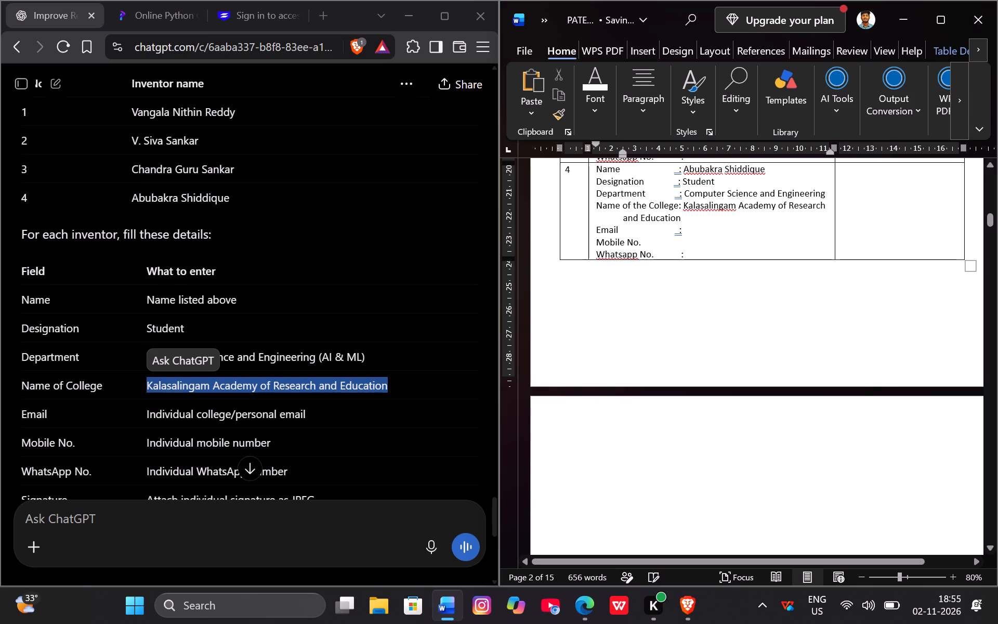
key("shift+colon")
Place the text cursor on the blank page between the inventor table and the TITLE OF THE PROJECT section.
scroll(687, 270, "down", 1)
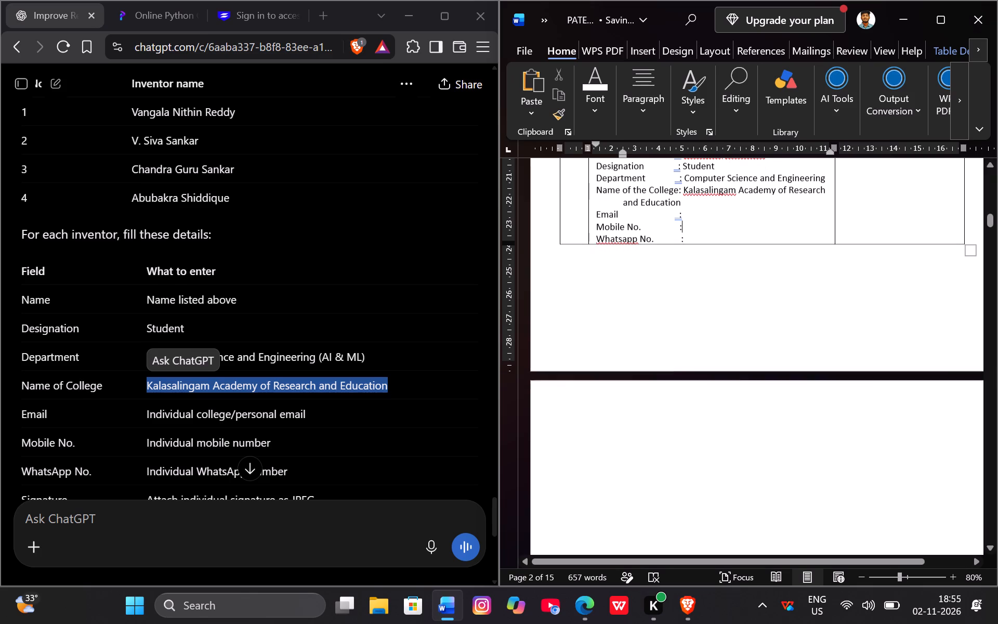
scroll(687, 270, "down", 2)
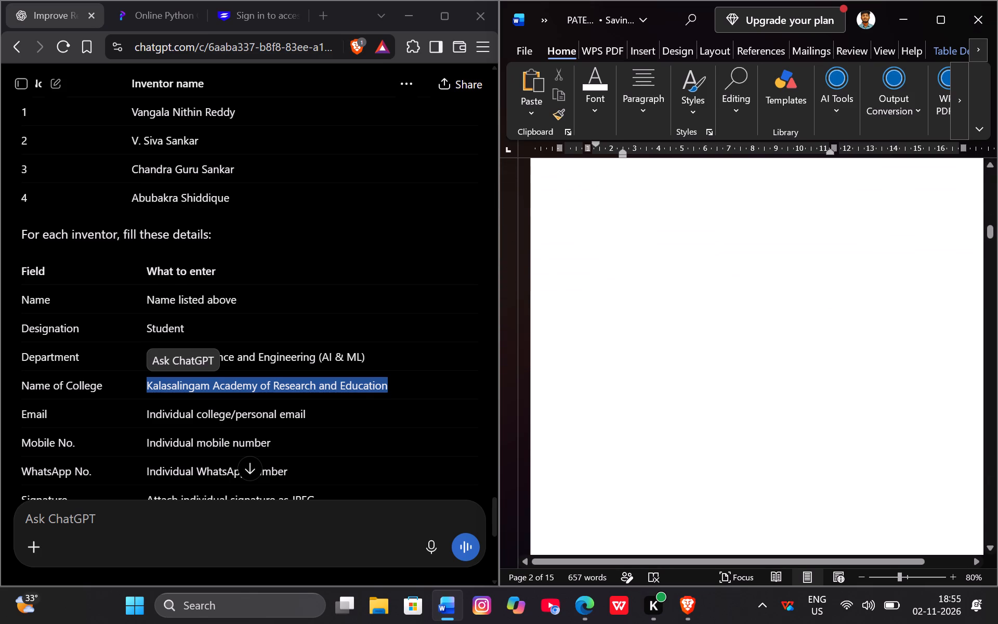
scroll(687, 270, "down", 2)
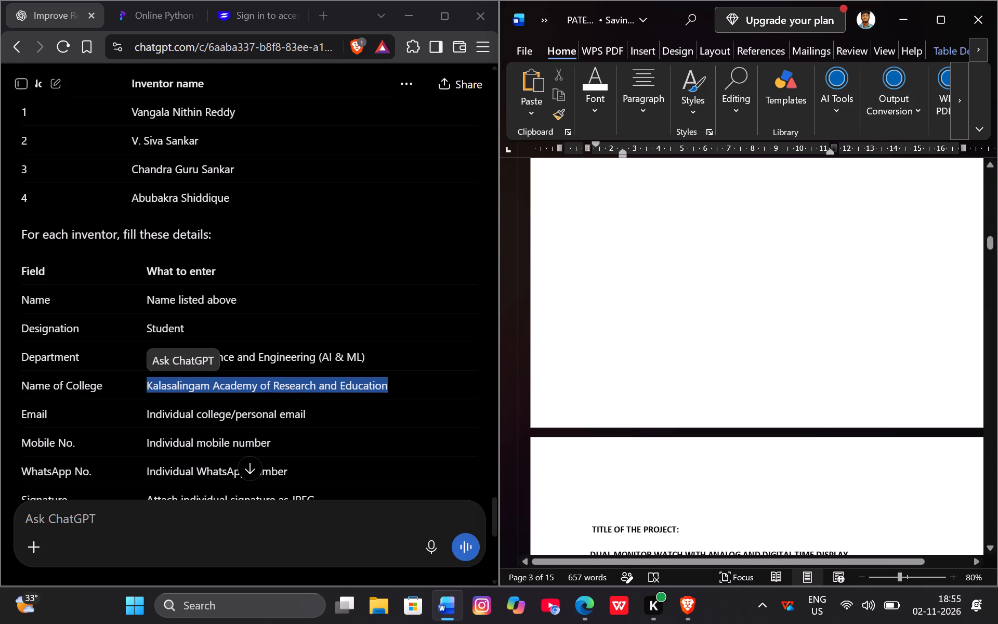
left_click(587, 370)
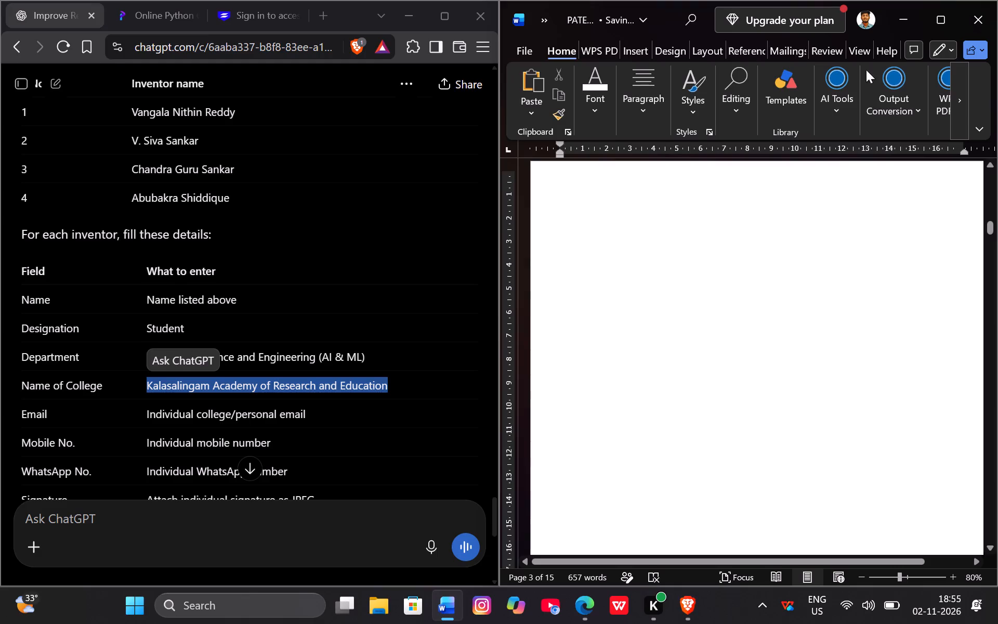
Maximize the document window and delete the blank page and extra empty lines after the inventors table, before TITLE OF THE PROJECT.
left_click(937, 18)
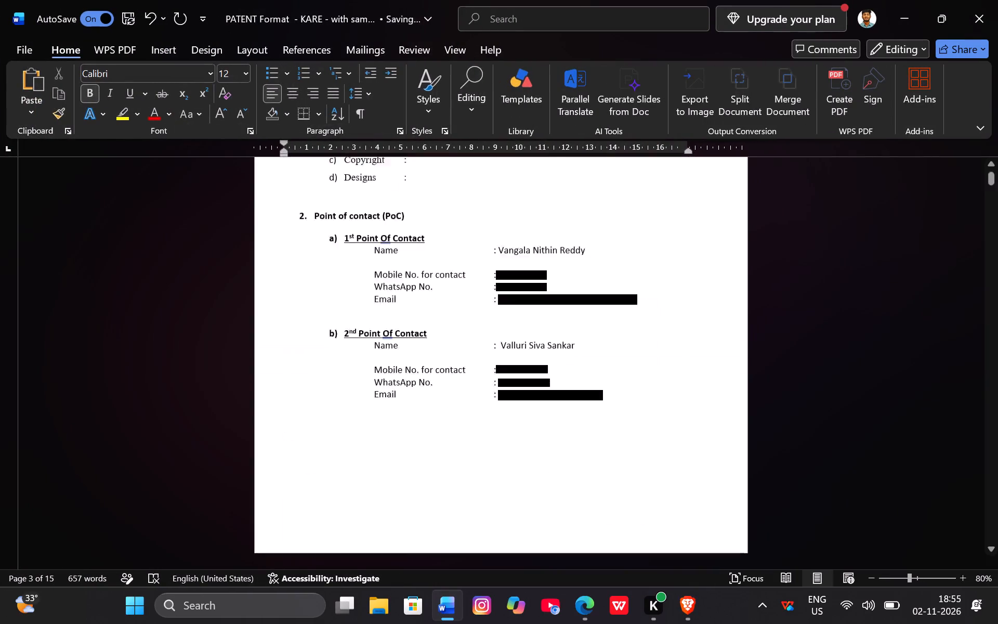
scroll(544, 296, "down", 1)
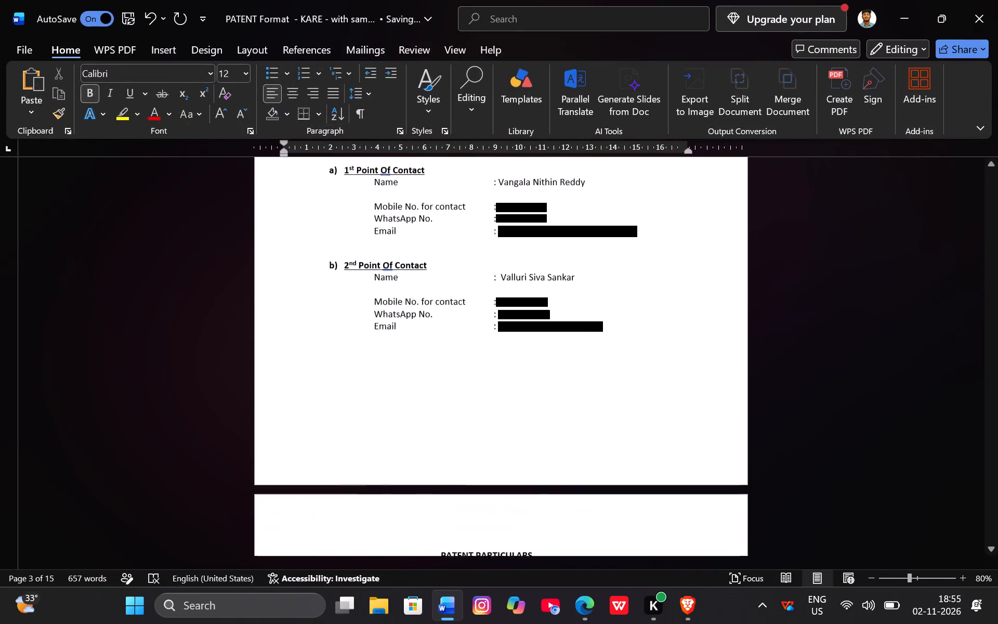
scroll(544, 296, "down", 2)
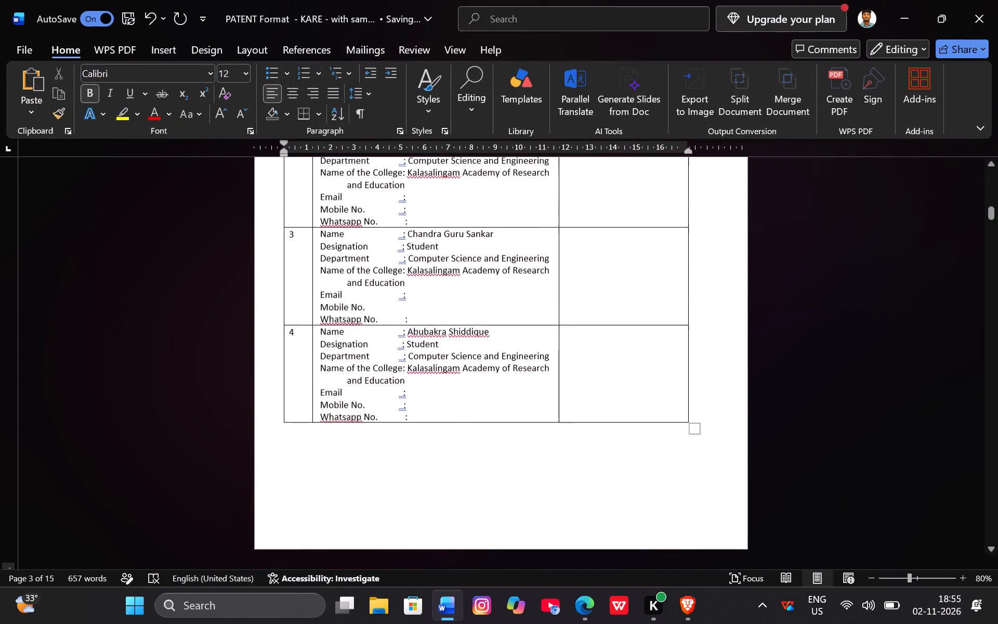
scroll(544, 296, "down", 1)
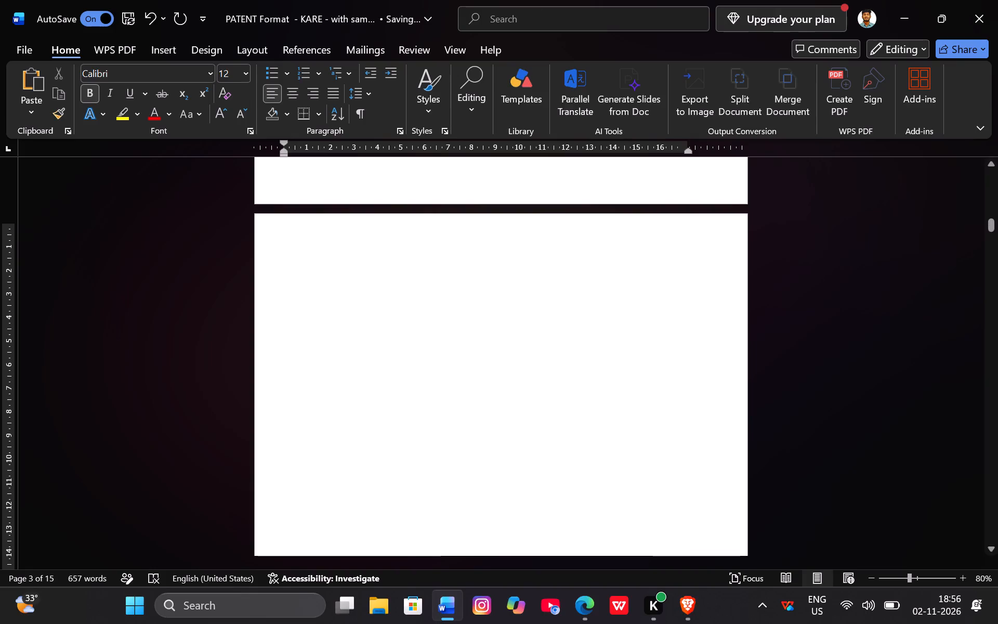
key("BackSpace")
scroll(408, 416, "up", 1)
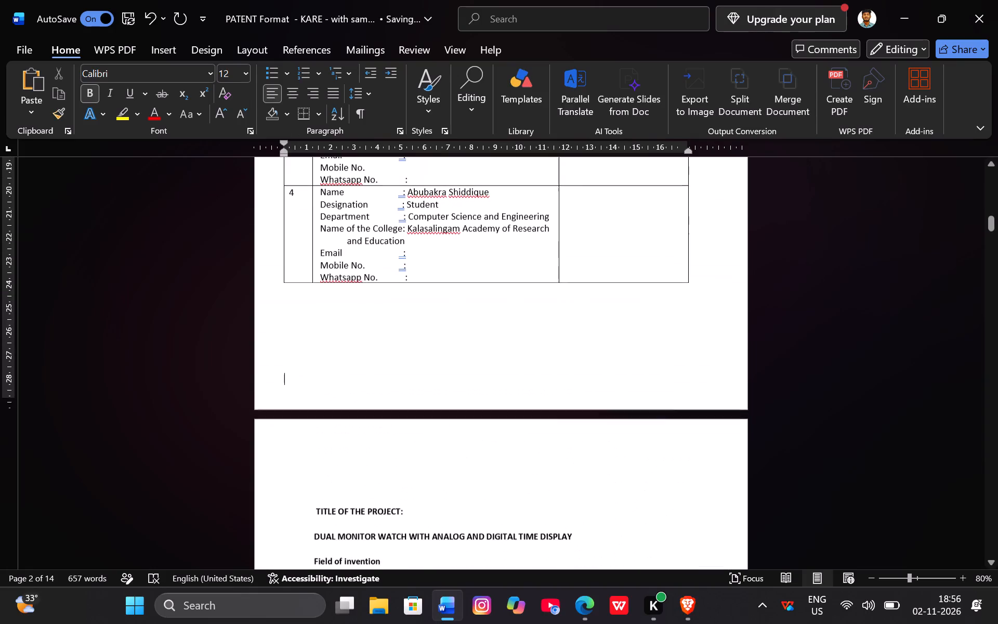
key("BackSpace")
key("BackSpace")
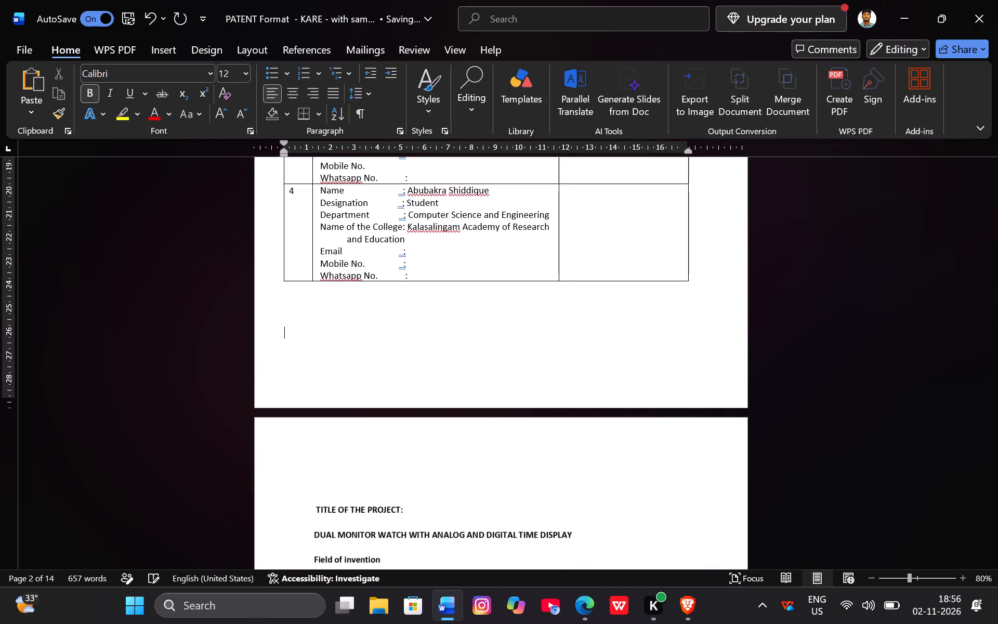
key("BackSpace")
key("BackSpace")
Enter the mobile number in inventor 4's Mobile No. field.
scroll(408, 416, "up", 1)
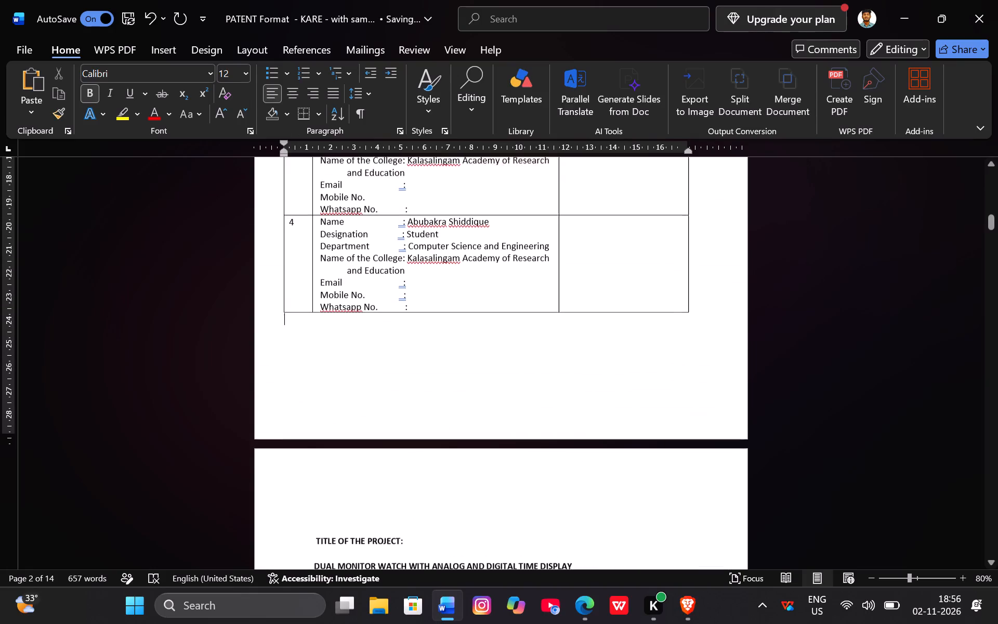
scroll(408, 416, "up", 1)
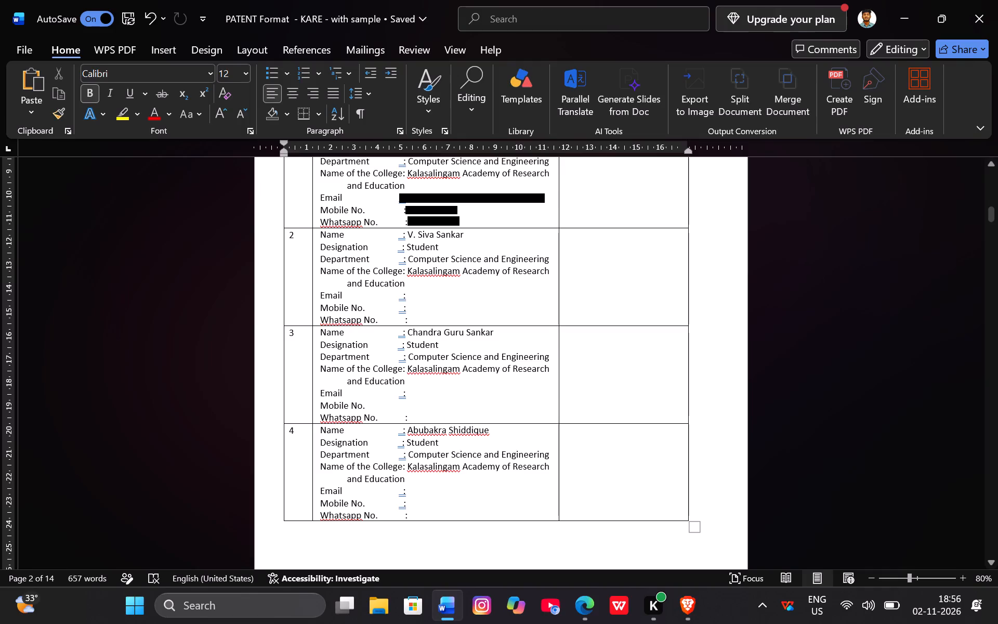
left_click(432, 501)
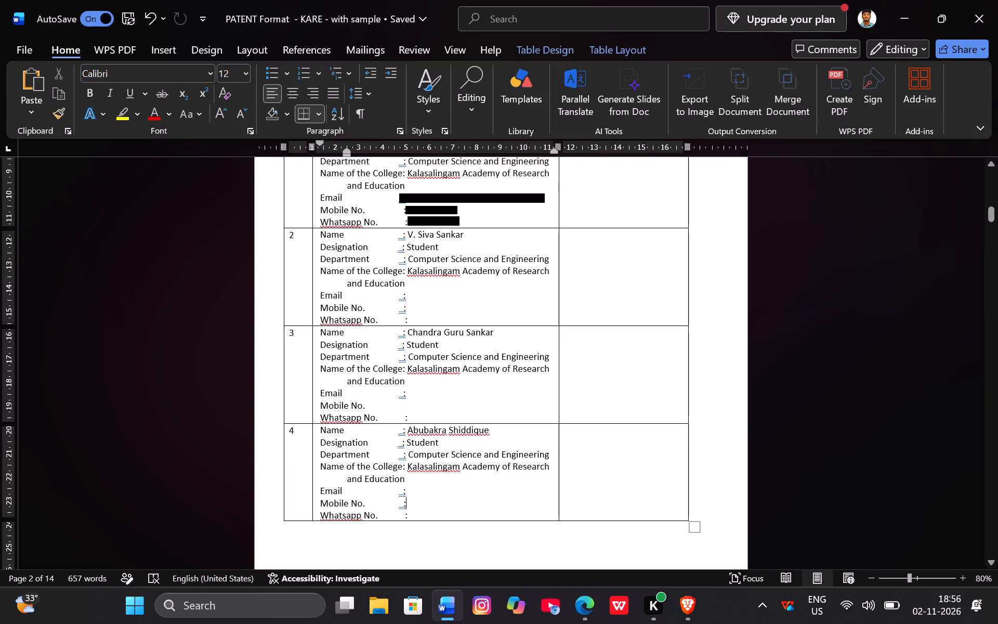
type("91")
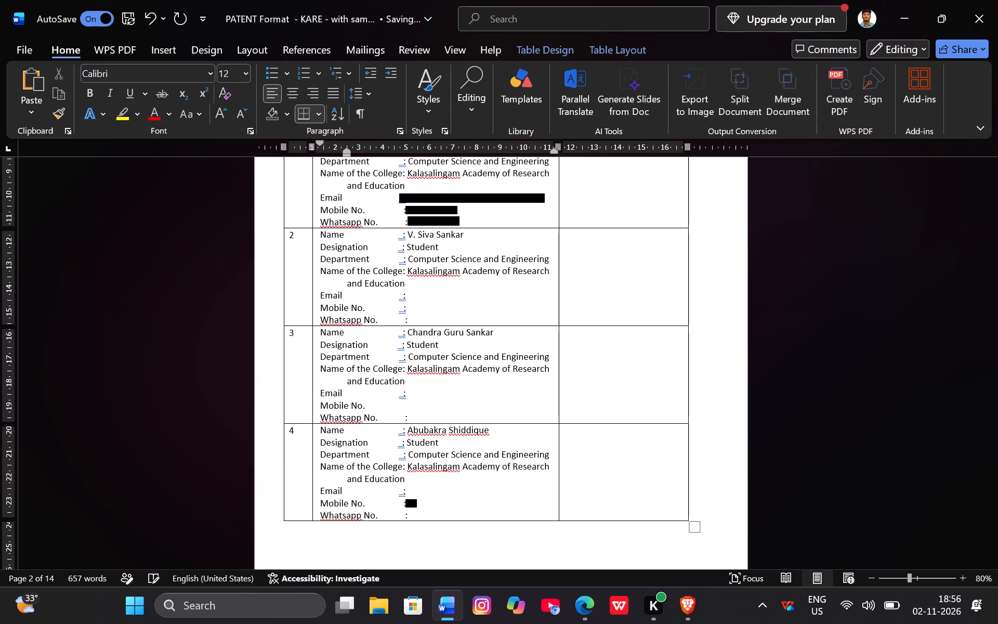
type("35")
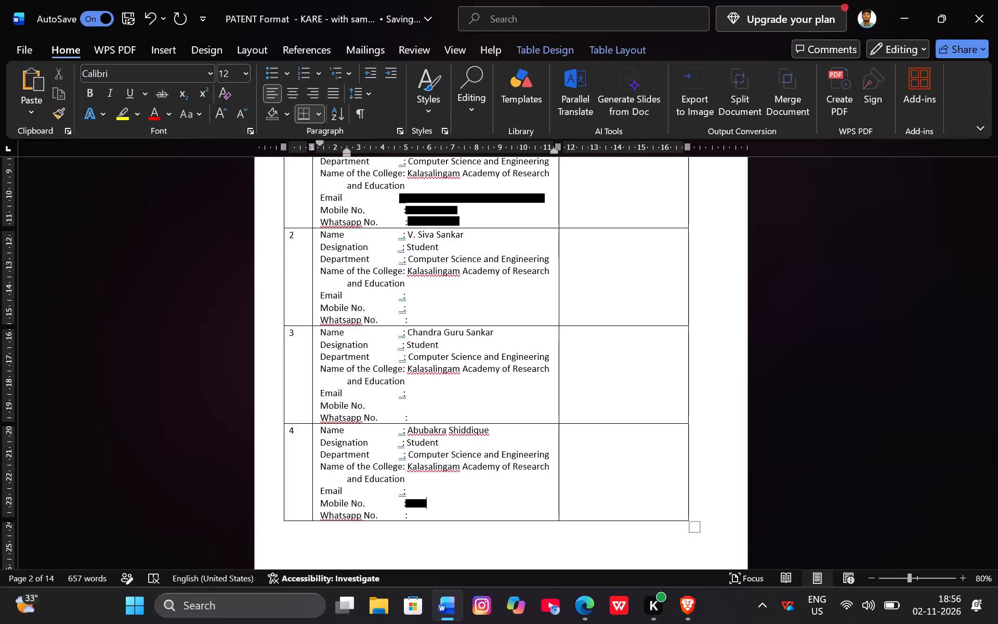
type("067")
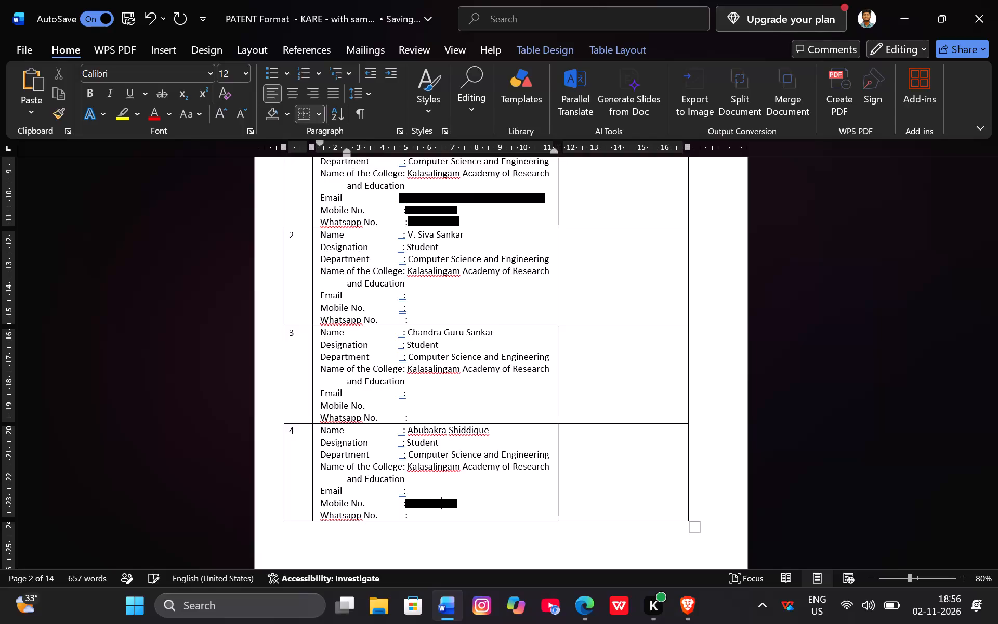
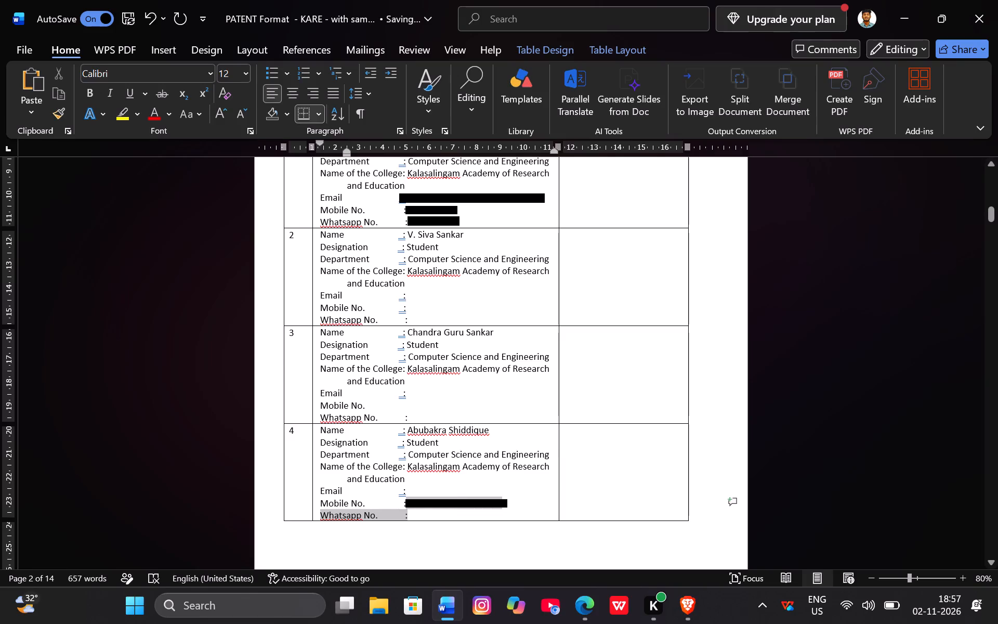
Delete the surplus characters after the number at the end of inventor 4's Mobile No. entry.
left_click_drag(501, 509, 506, 504)
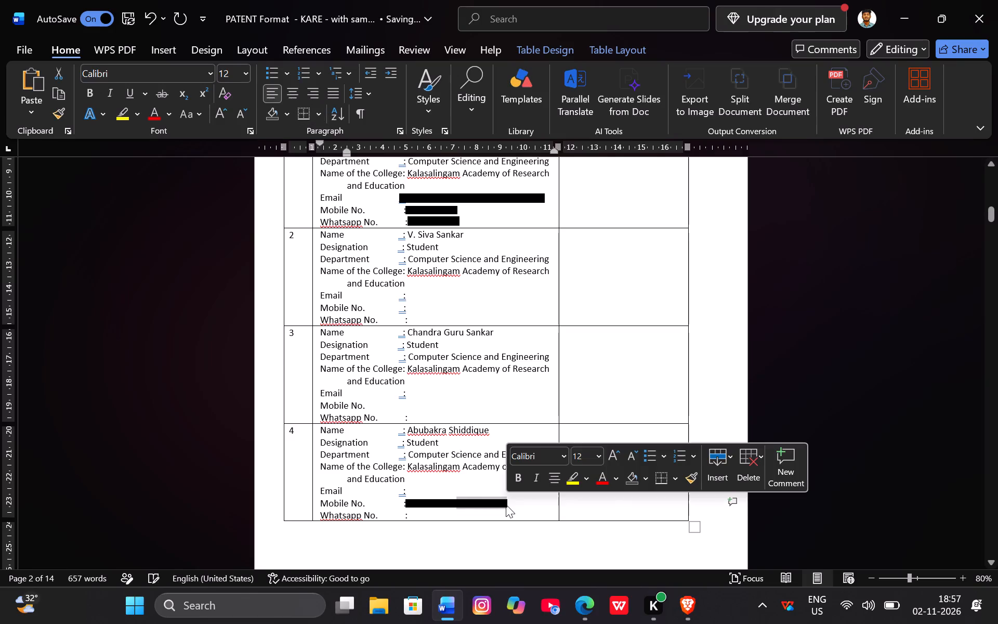
key("c")
key("BackSpace")
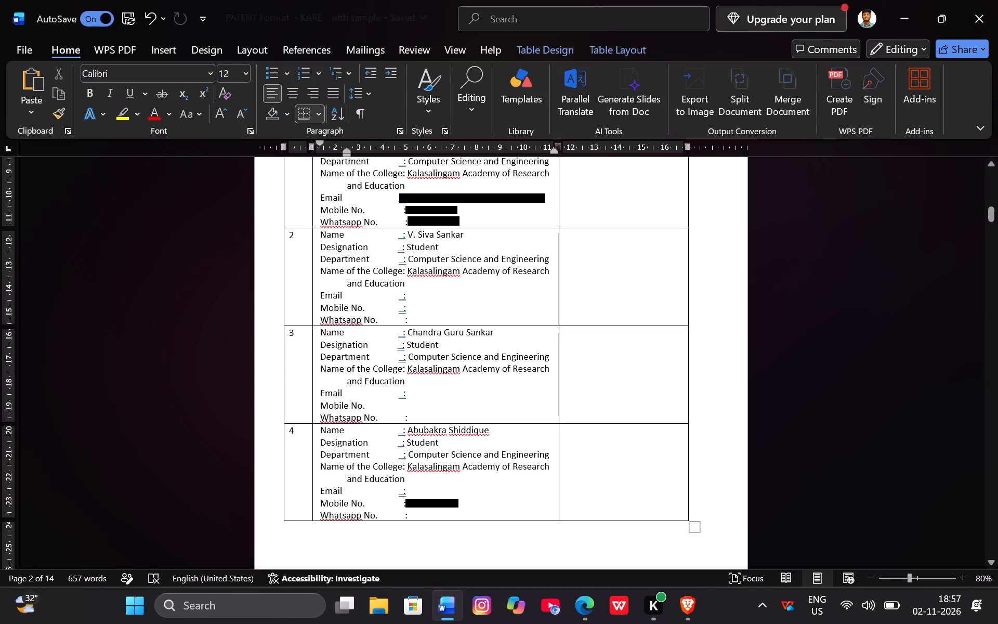
Restore the missing colon after inventor 3's Mobile No. label and enter that inventor's mobile number.
left_click(414, 404)
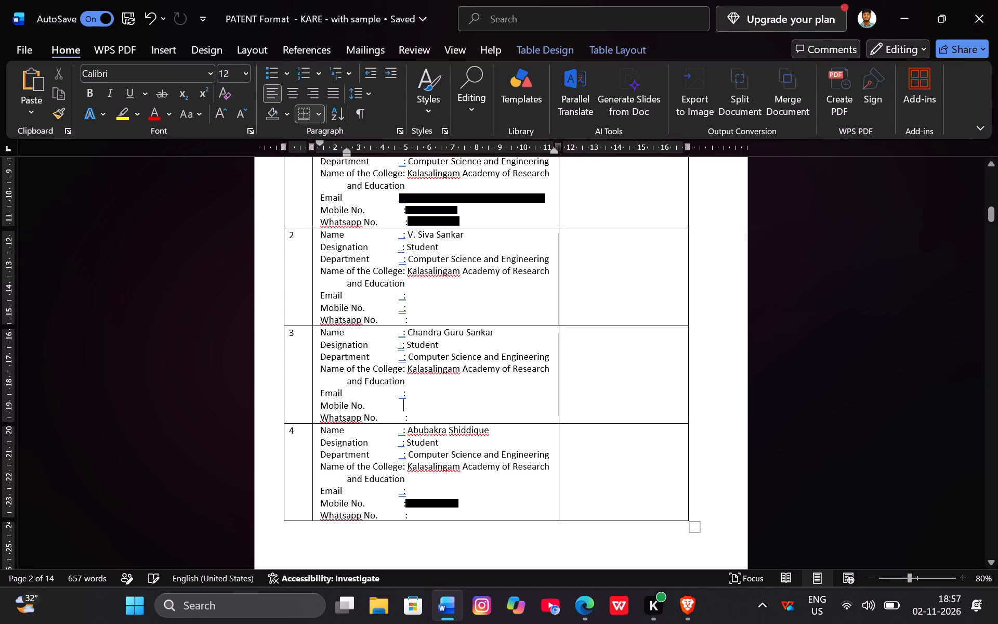
key("shift+colon")
key("ctrl+v")
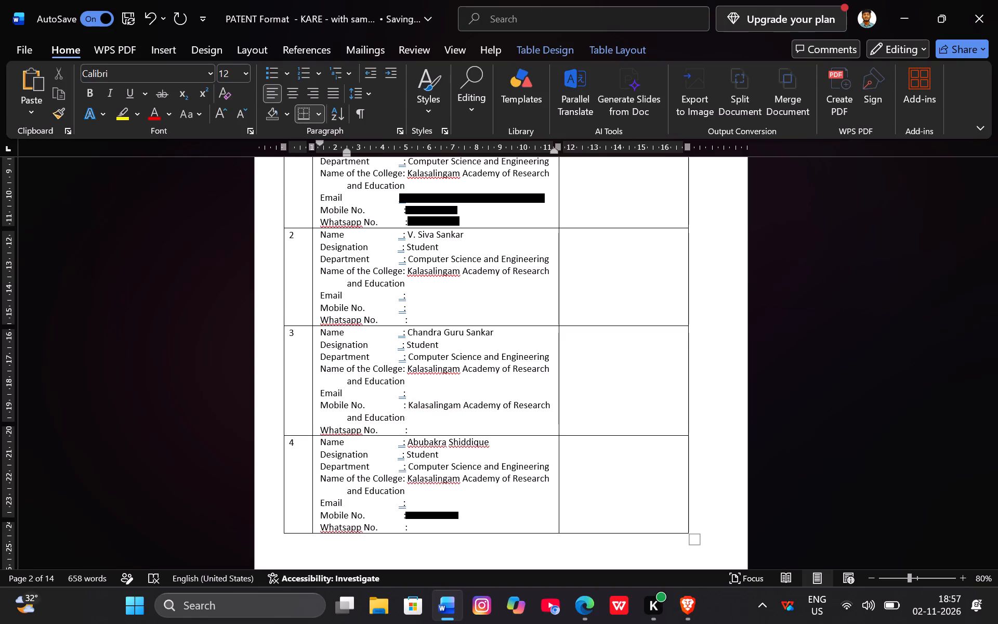
key("ctrl+z")
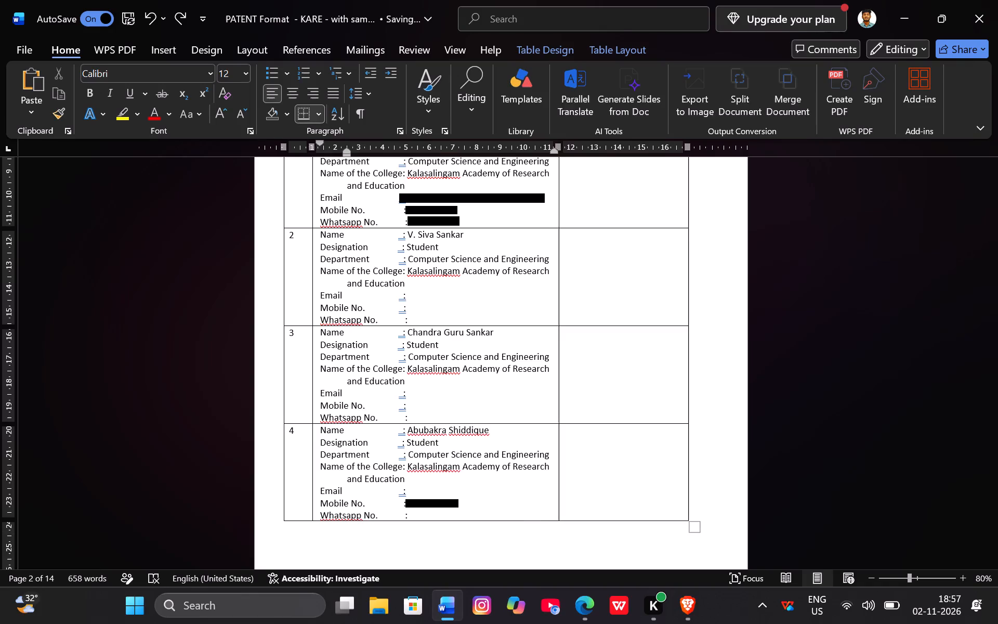
key("9")
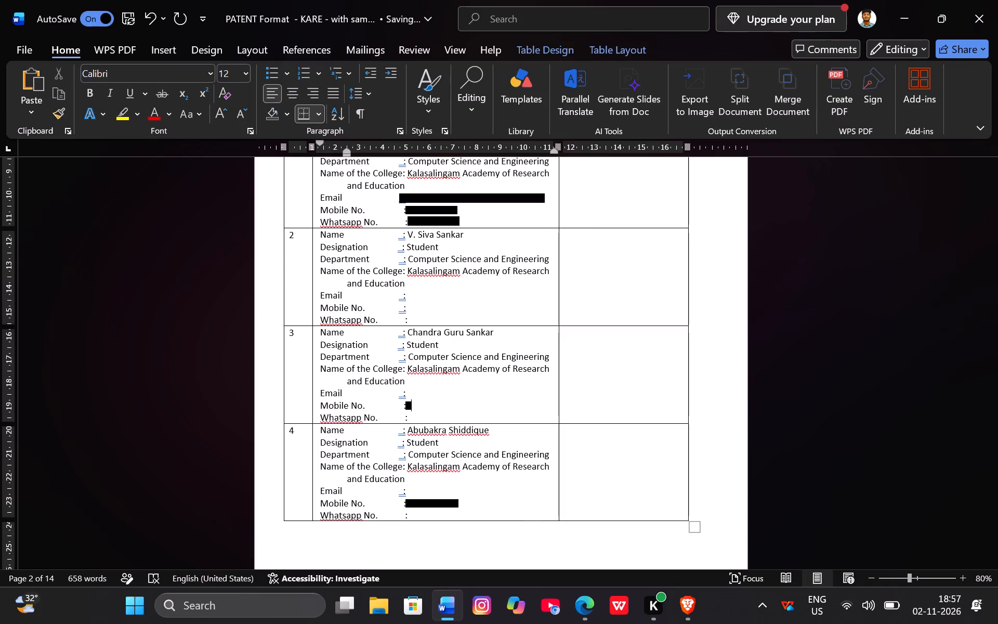
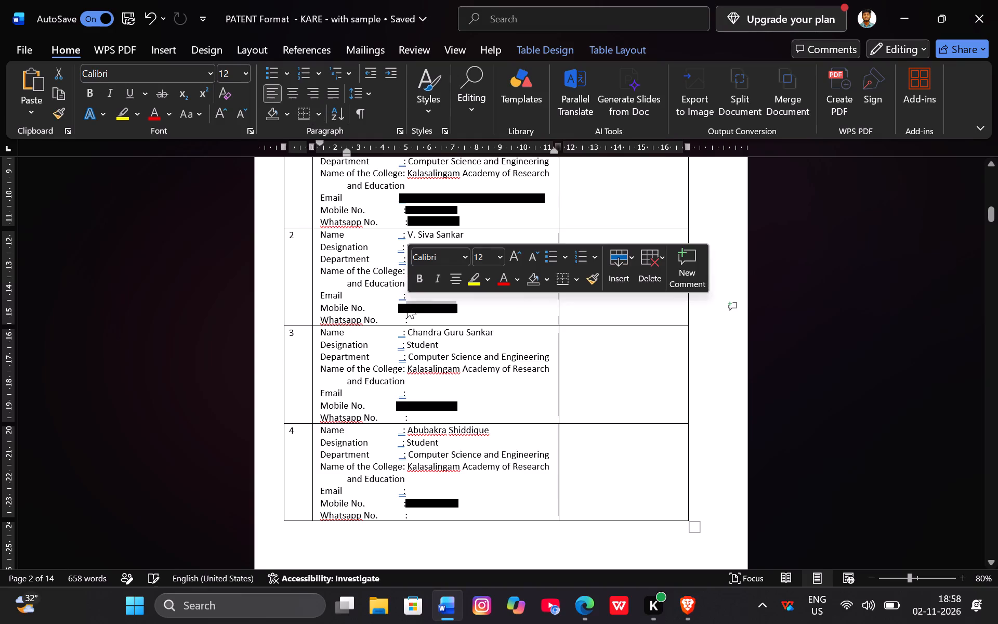
Copy inventor 2's mobile number into the same inventor's Whatsapp No. field.
key("ctrl+c")
left_click(421, 322)
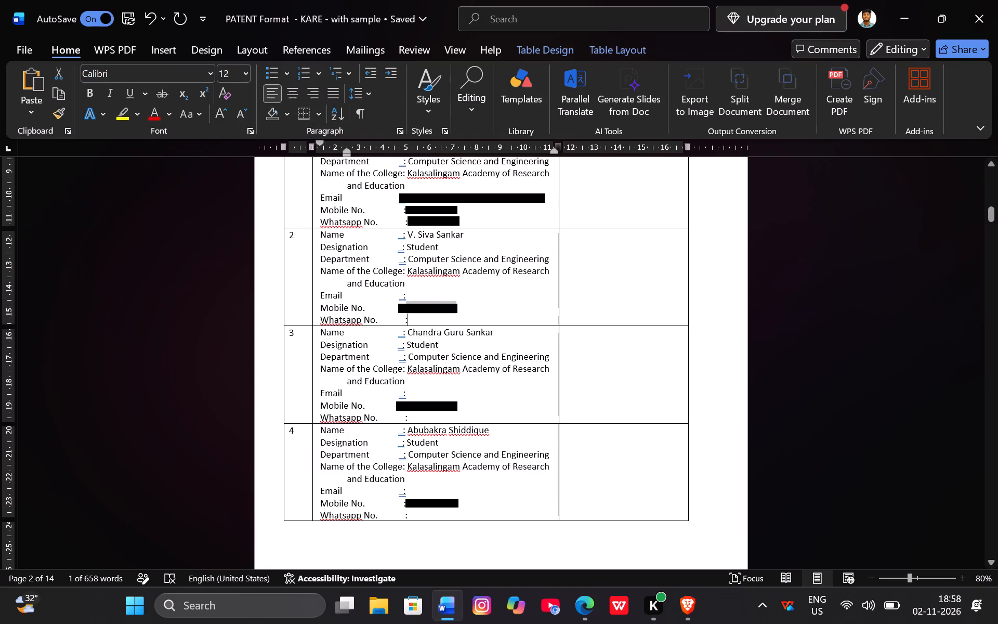
key("ctrl+v")
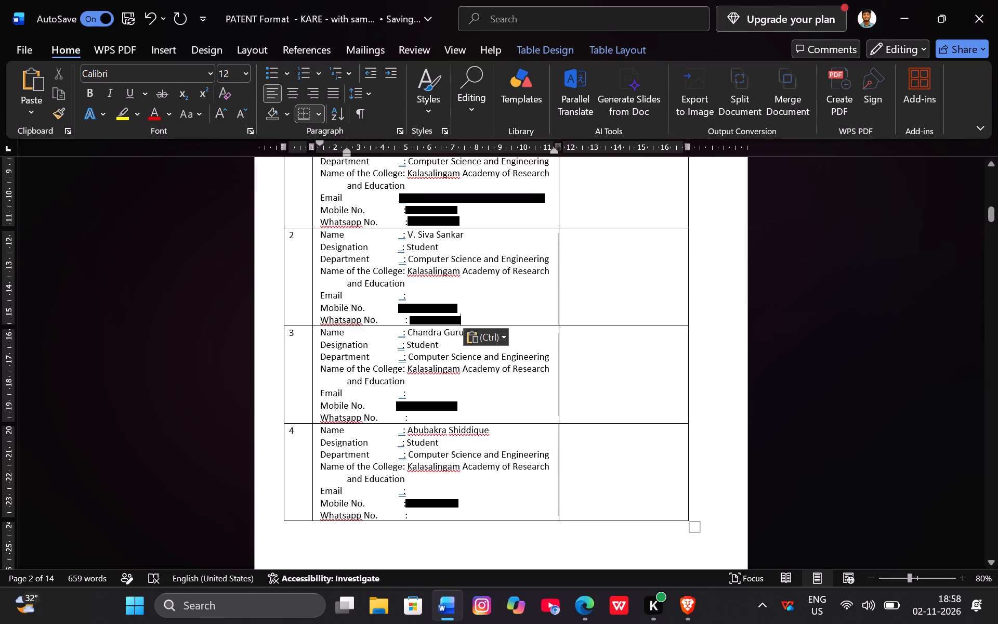
Copy inventor 3's mobile number into the same inventor's Whatsapp No. field, without an extra empty line below it.
left_click_drag(408, 407, 466, 407)
key("ctrl+c")
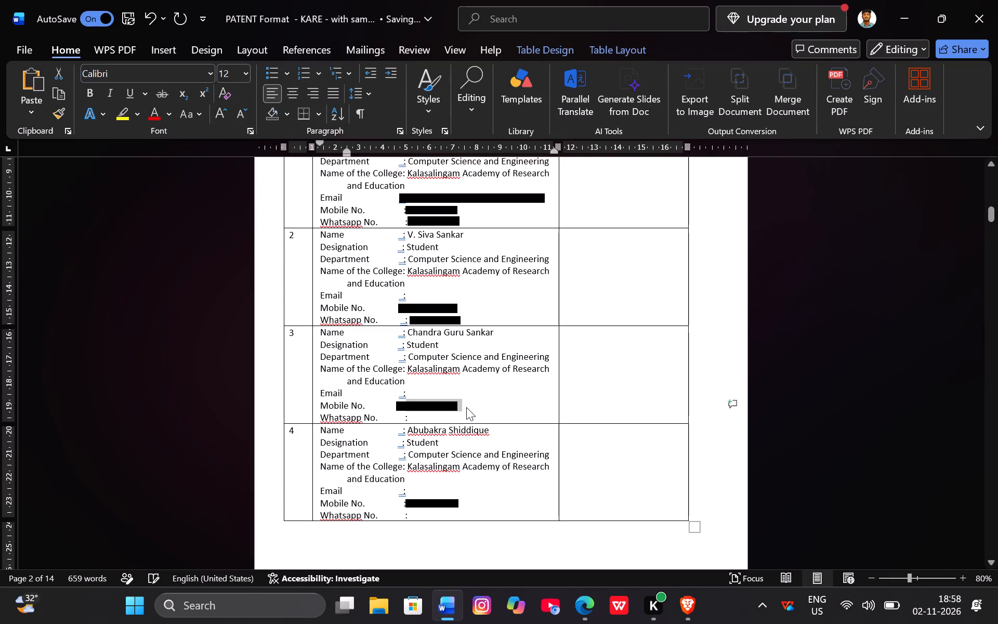
left_click(428, 419)
key("ctrl+v")
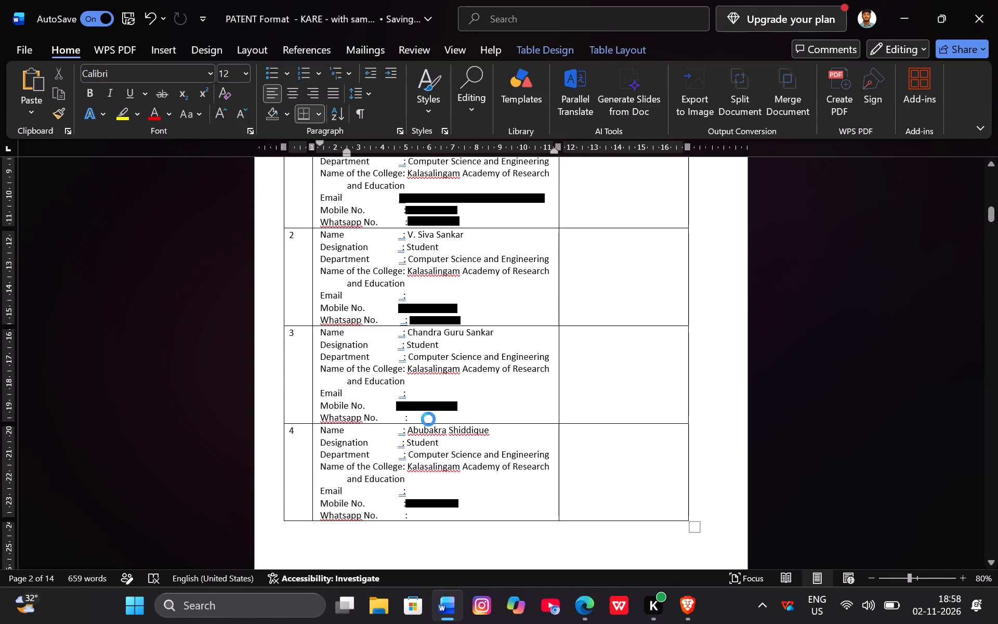
key("BackSpace")
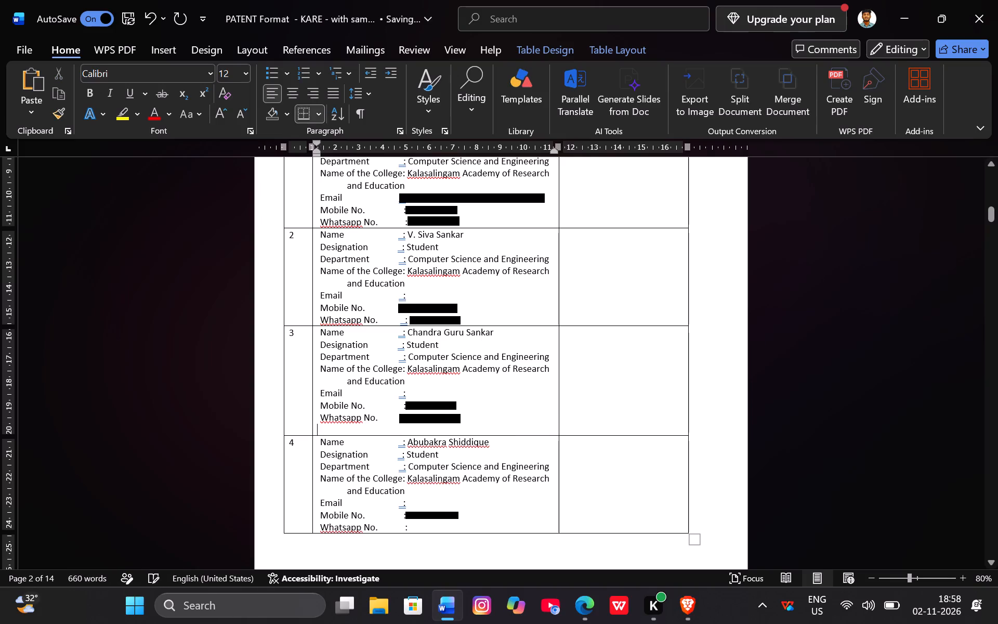
key("BackSpace")
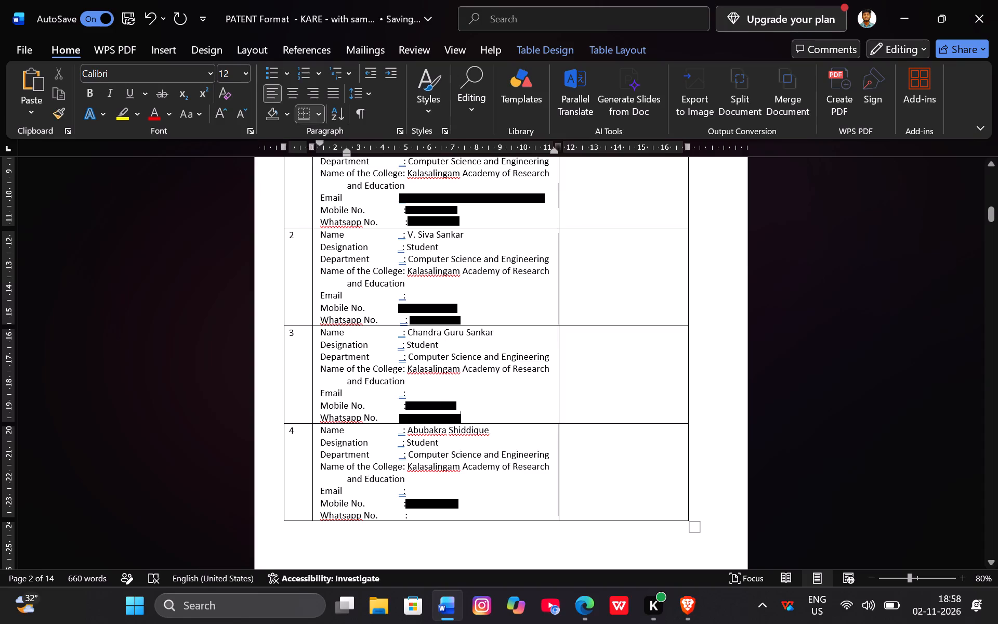
Copy inventor 4's mobile number into the same inventor's Whatsapp No. field, without an extra empty line below it.
left_click_drag(406, 503, 468, 503)
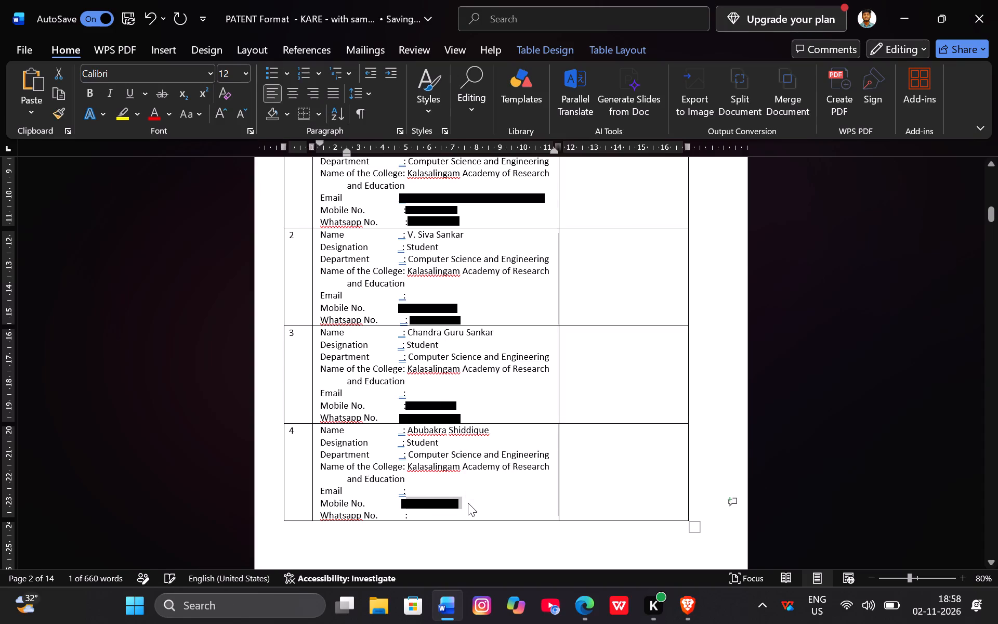
key("ctrl+c")
left_click(440, 515)
key("ctrl+v")
key("BackSpace")
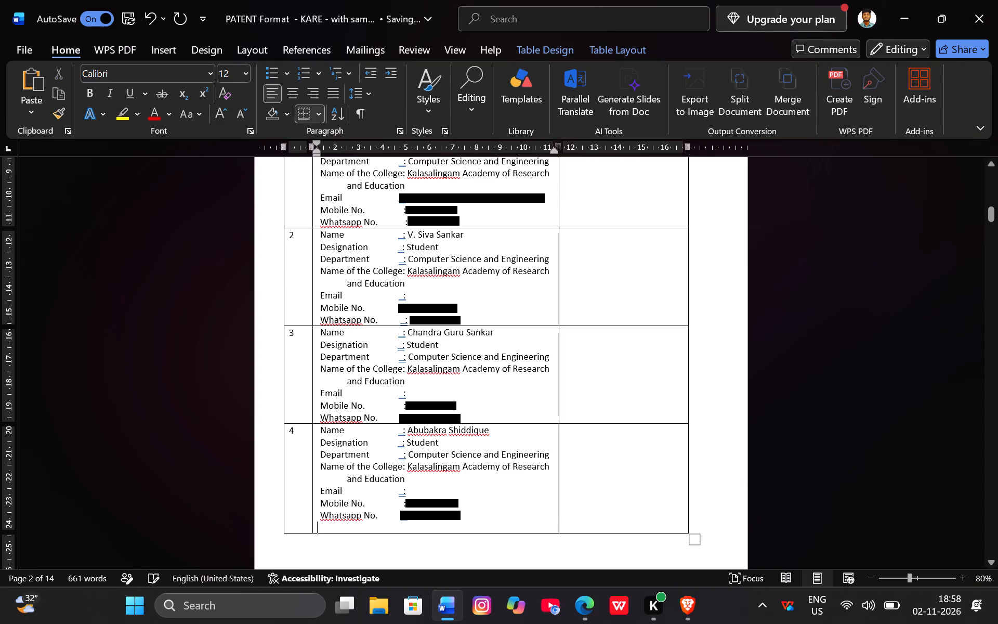
key("BackSpace")
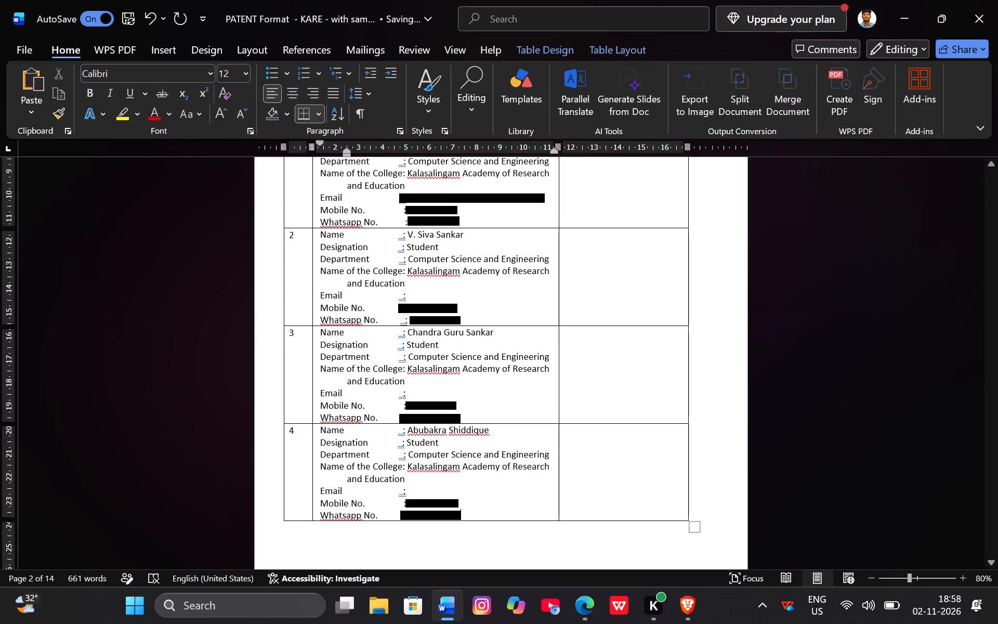
left_click(468, 502)
Delete the extra space before the number in inventor 2's Whatsapp No. field.
scroll(468, 502, "up", 1)
scroll(468, 502, "down", 1)
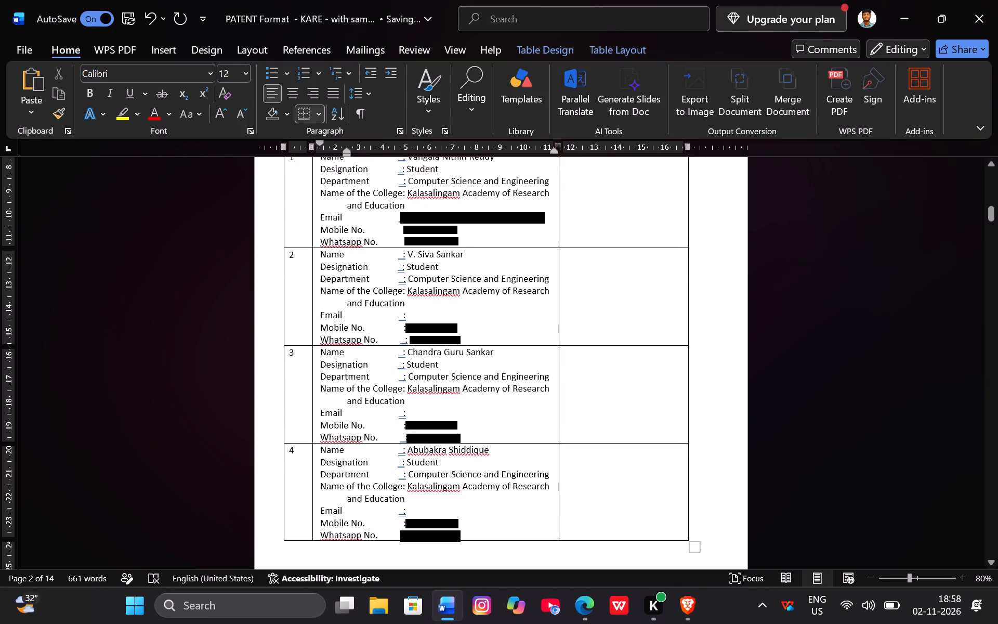
left_click(411, 341)
key("BackSpace")
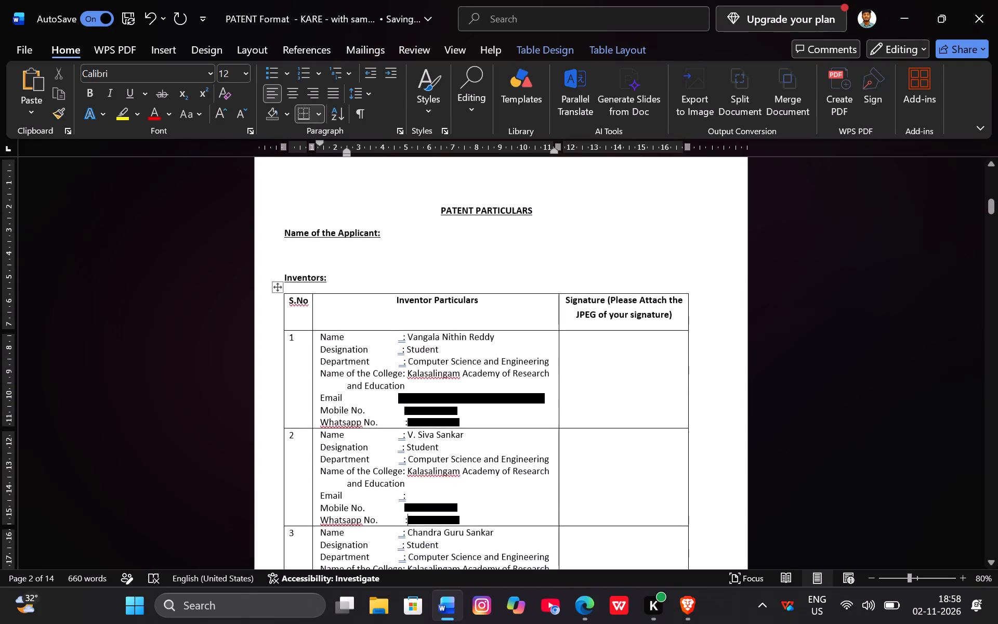
Select the picture anchored at the top of the TITLE OF THE PROJECT page.
scroll(535, 328, "down", 1)
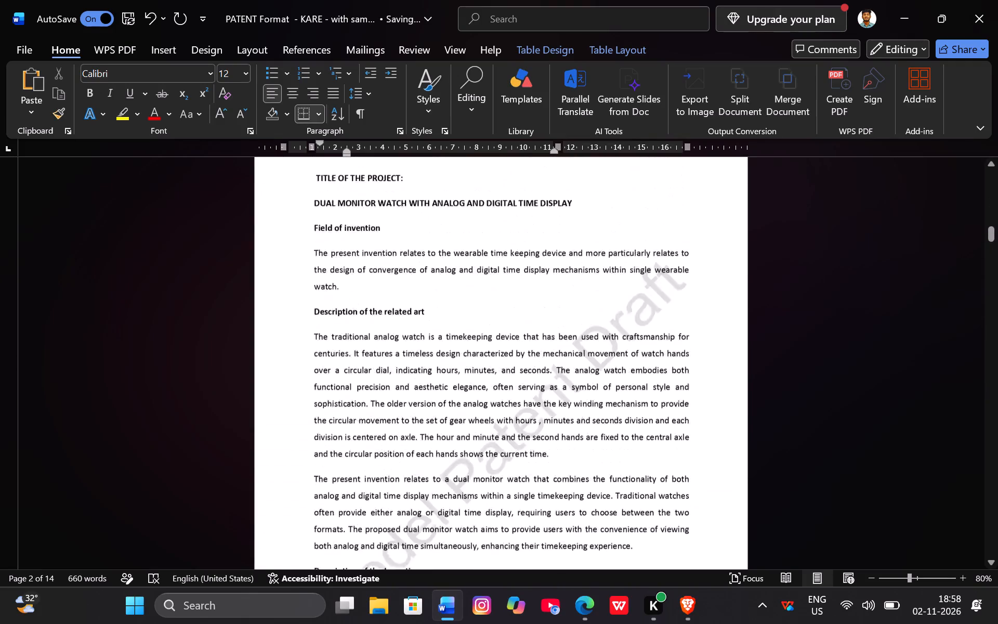
left_click(351, 295)
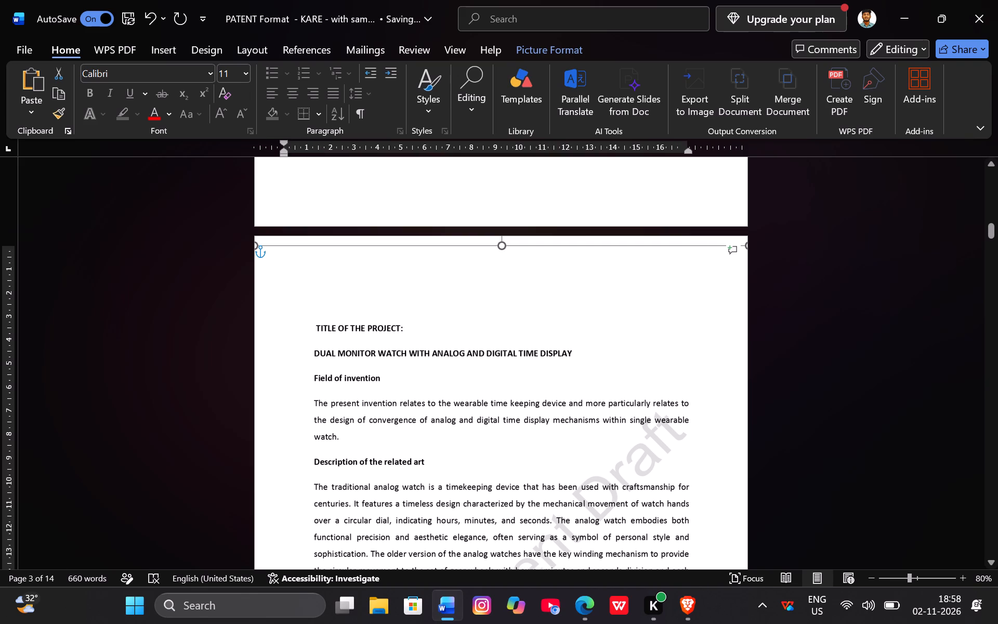
Examine the sample patent description pages that follow the inventor table, from the project title to the Figure 1 parts list.
left_click(353, 352)
scroll(380, 415, "down", 1)
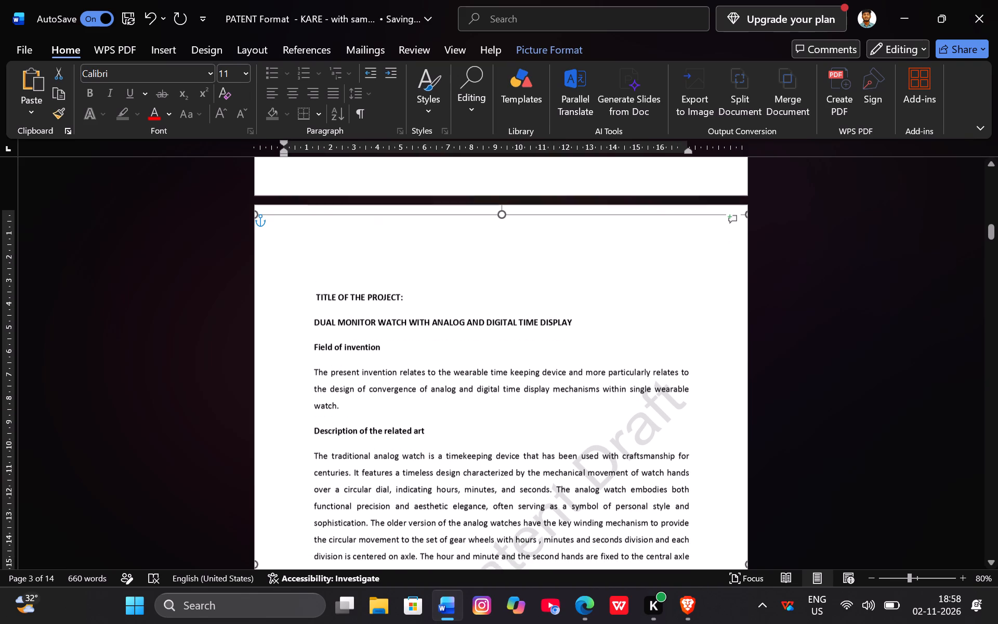
left_click(398, 448)
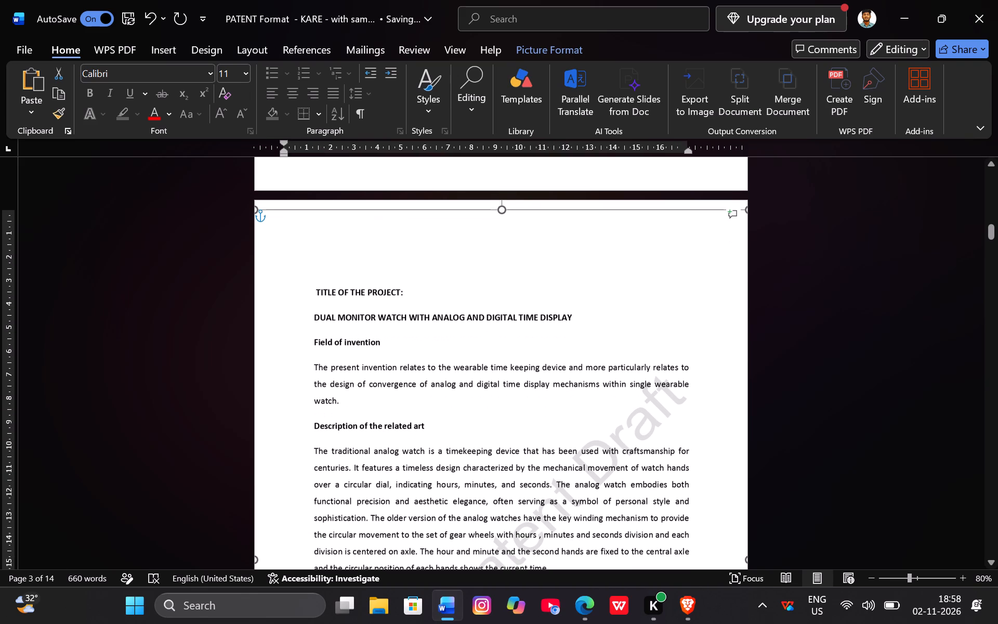
left_click(446, 369)
scroll(446, 369, "down", 1)
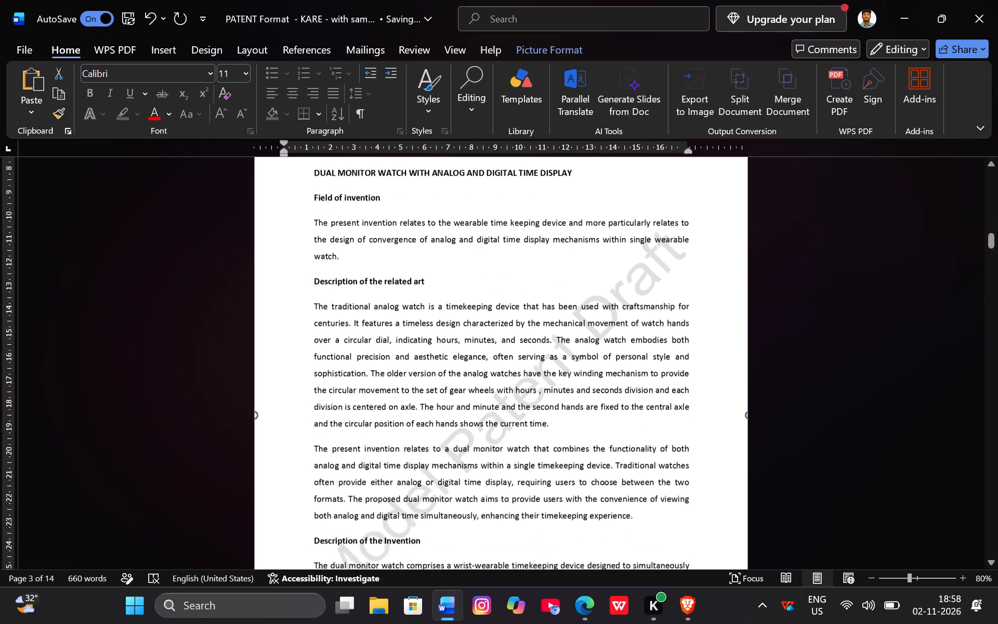
scroll(446, 369, "down", 2)
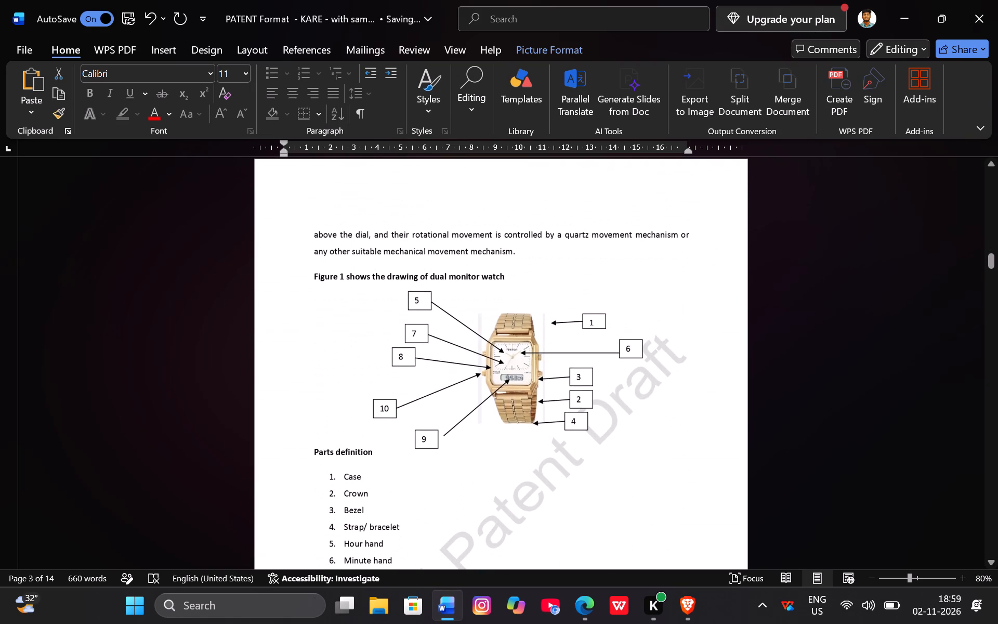
right_click(446, 369)
left_click(446, 369)
left_click(419, 266)
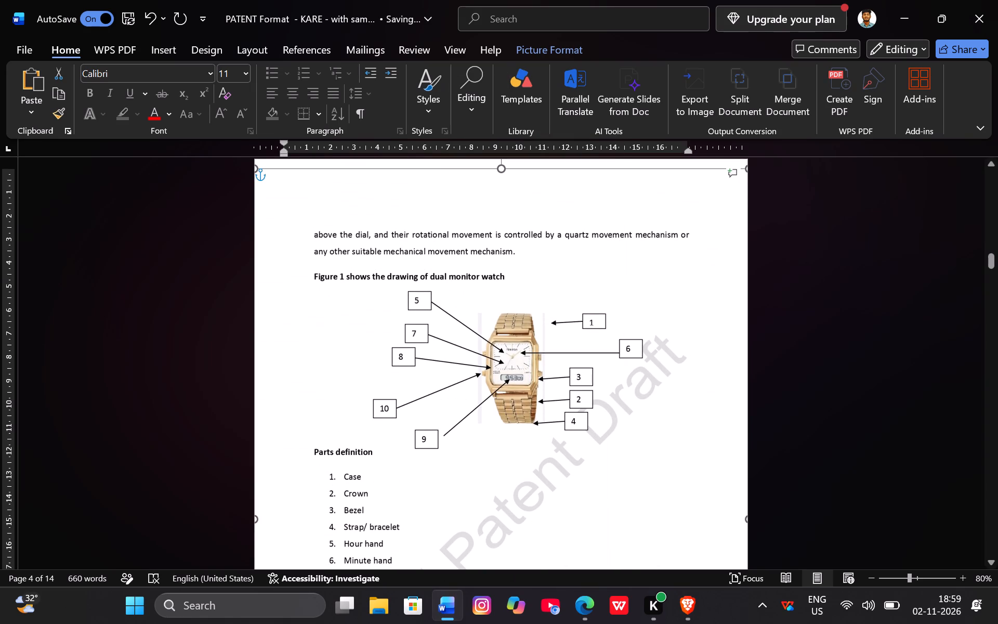
scroll(419, 266, "up", 1)
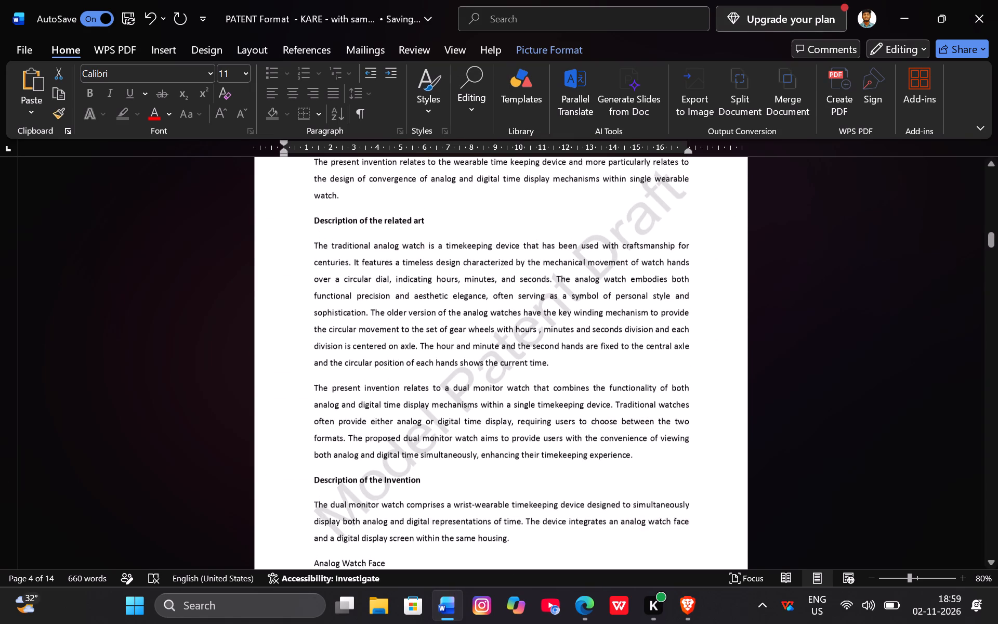
scroll(419, 266, "up", 2)
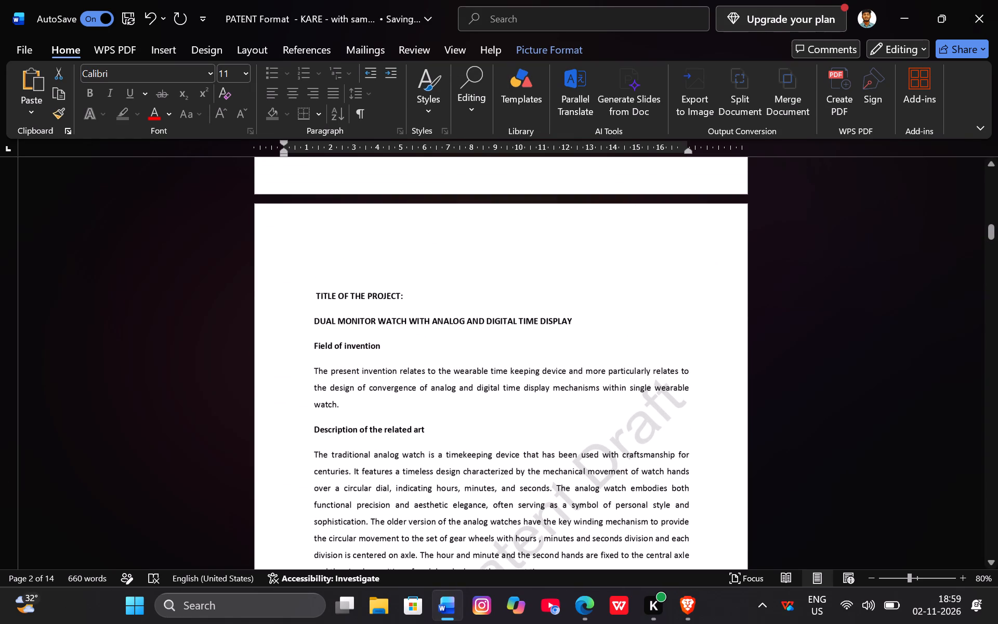
scroll(454, 301, "down", 1)
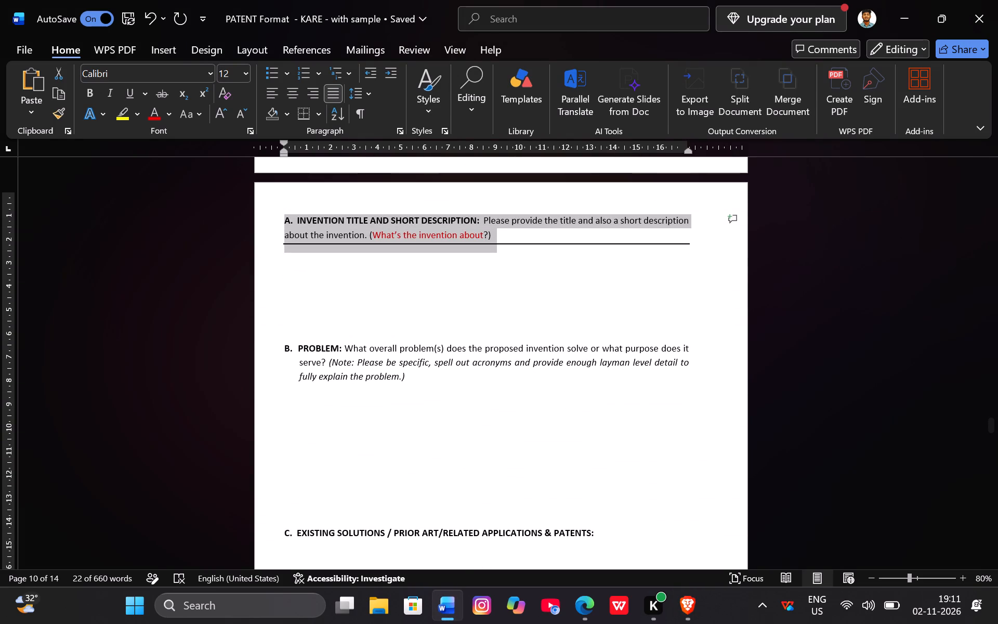
key("BackSpace")
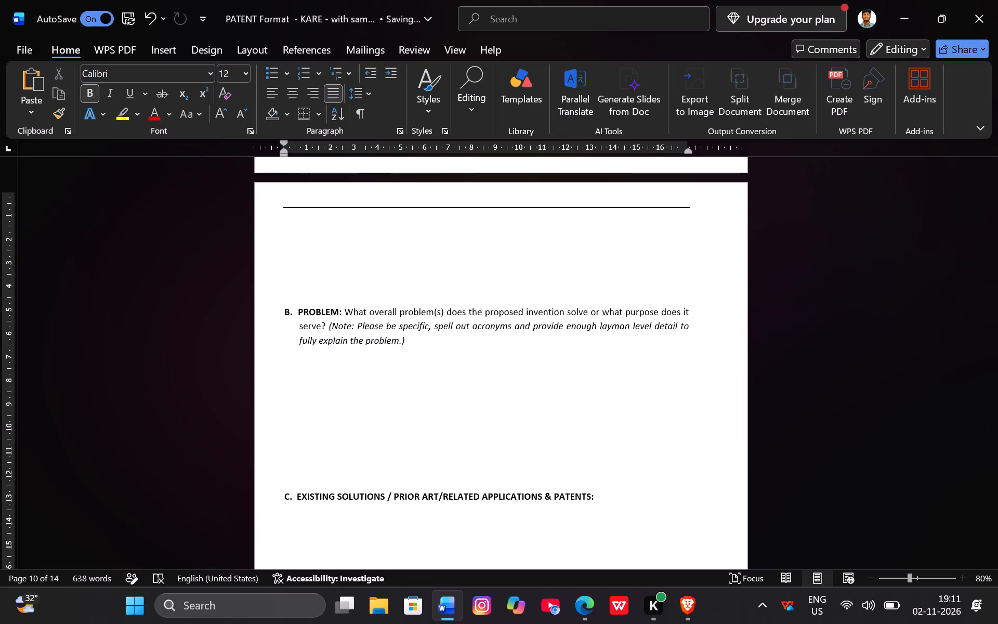
key("ctrl+v")
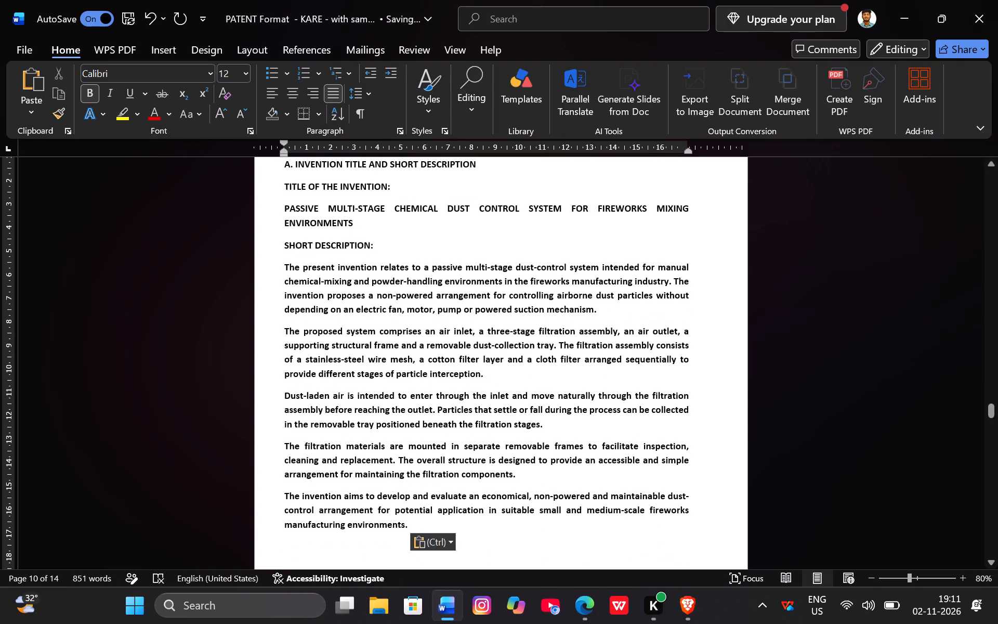
Review the pasted Section A text and compare it with the sample patent's parts description pages.
scroll(474, 402, "down", 1)
scroll(364, 380, "up", 6)
scroll(364, 380, "down", 2)
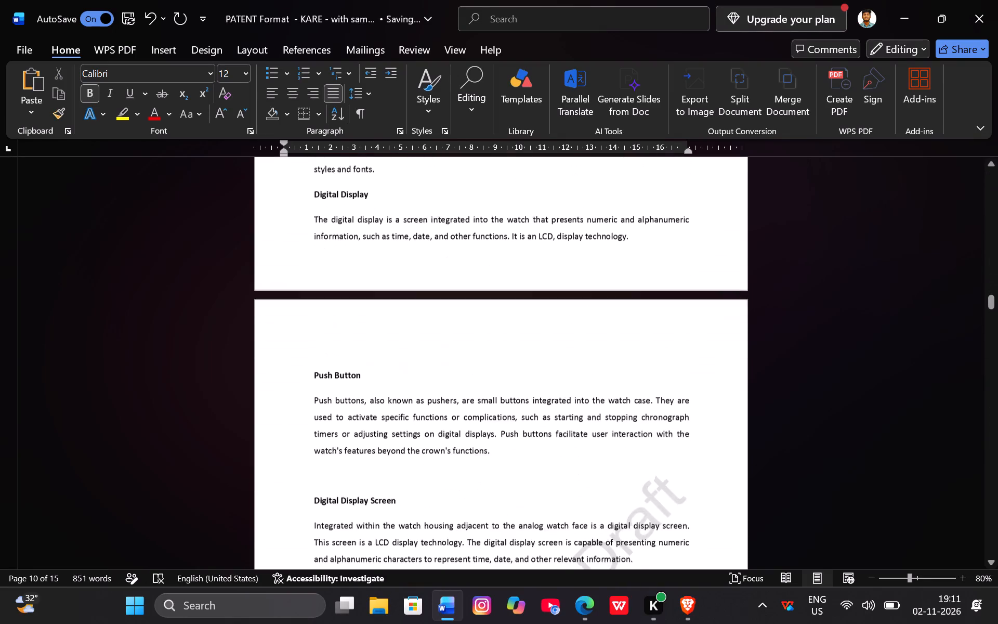
left_click(356, 396)
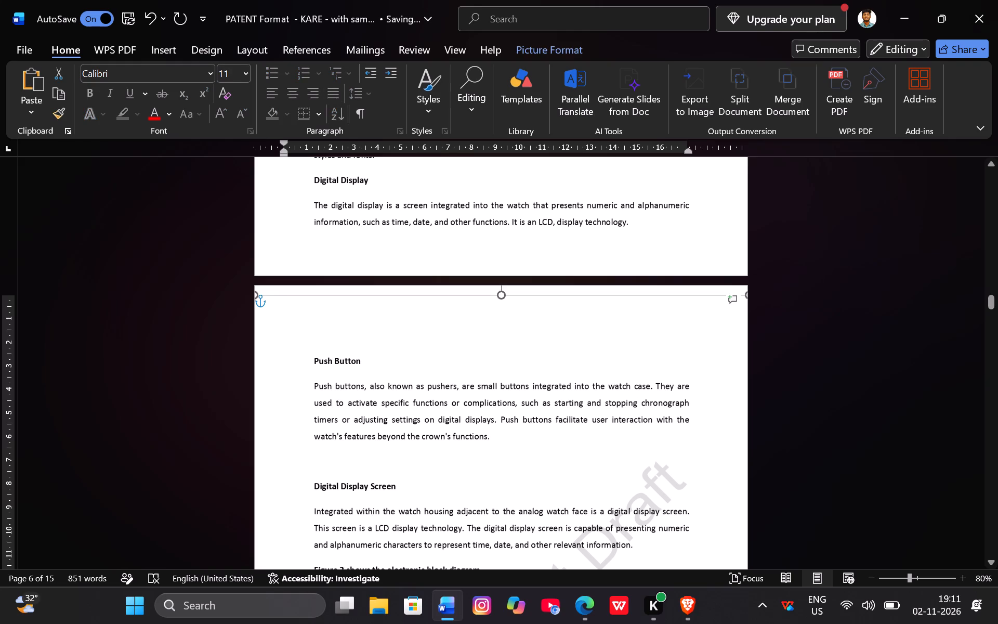
scroll(381, 396, "down", 3)
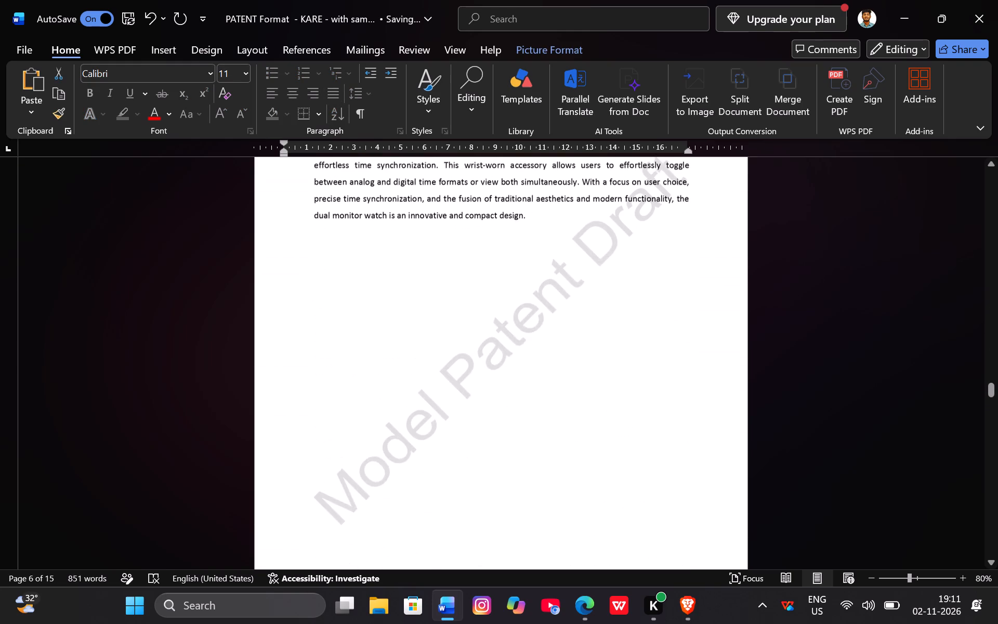
scroll(381, 396, "down", 1)
left_click_drag(374, 377, 382, 380)
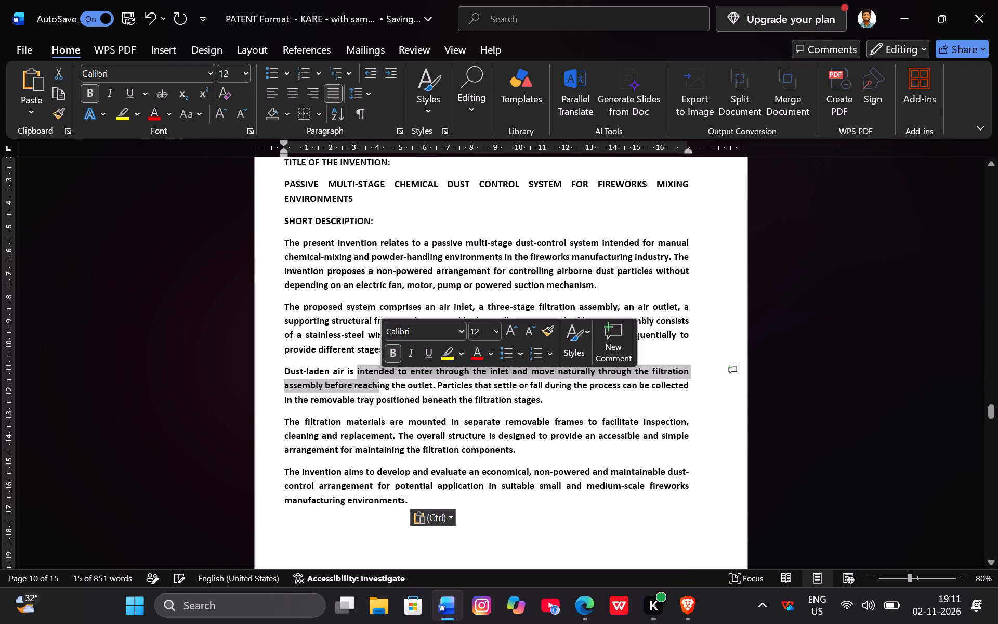
left_click(315, 316)
scroll(315, 316, "up", 1)
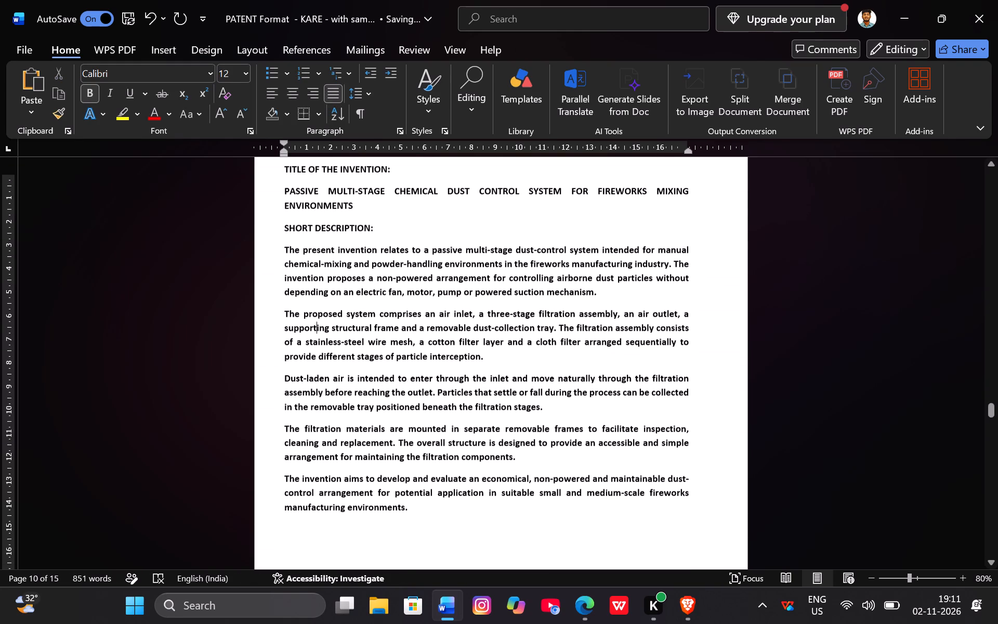
Set the font of the entire pasted Section A text, from its heading through the last paragraph, to Times New Roman.
left_click_drag(283, 282, 308, 327)
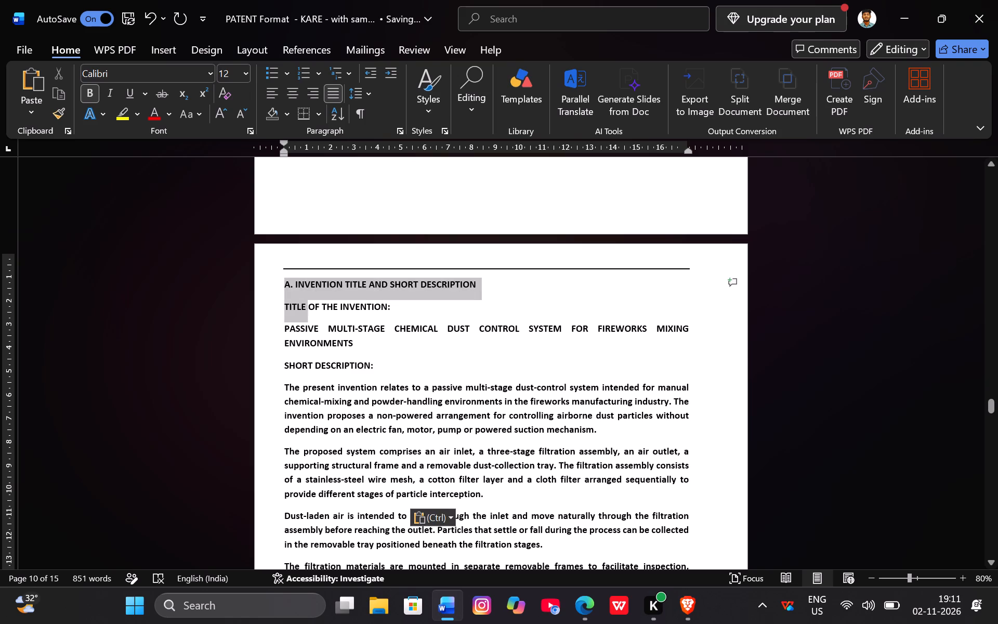
left_click_drag(308, 327, 406, 576)
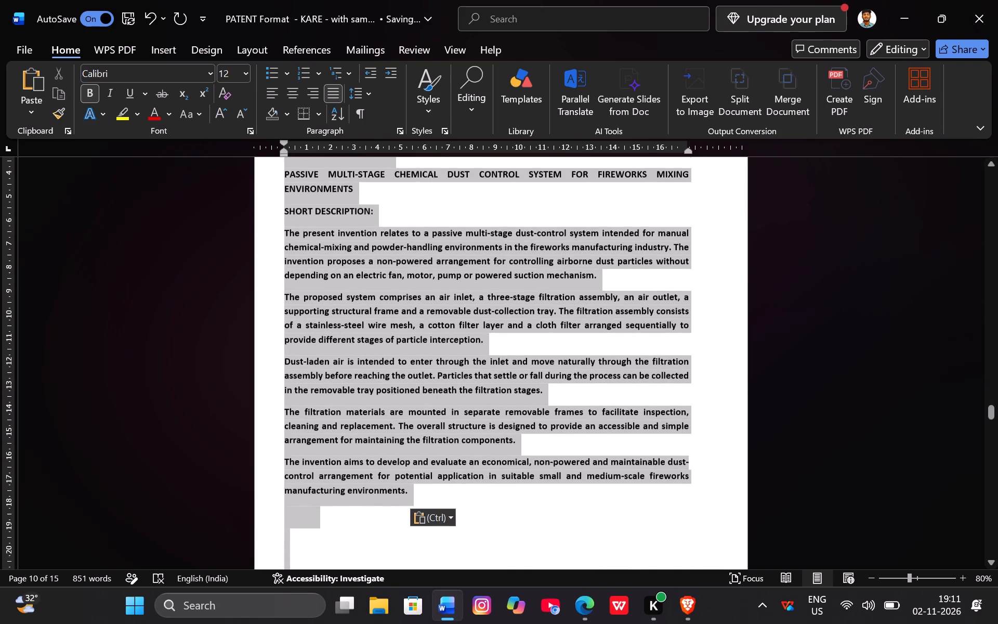
left_click_drag(406, 576, 410, 358)
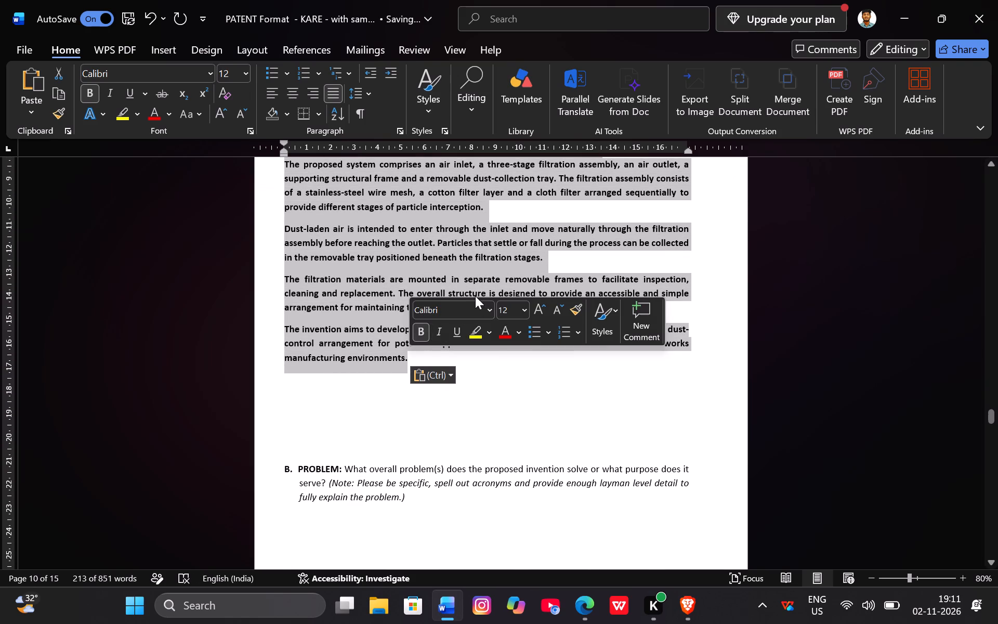
left_click(470, 307)
type("time")
key("Tab")
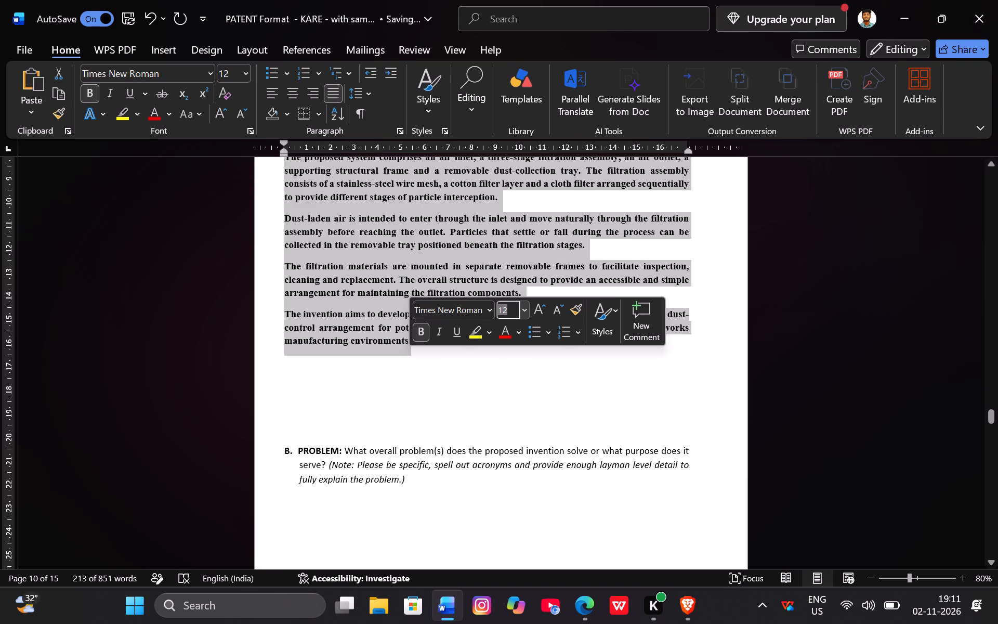
Set the font of the empty paragraph between the Section A text and the Section B heading to Times New Roman.
left_click(448, 387)
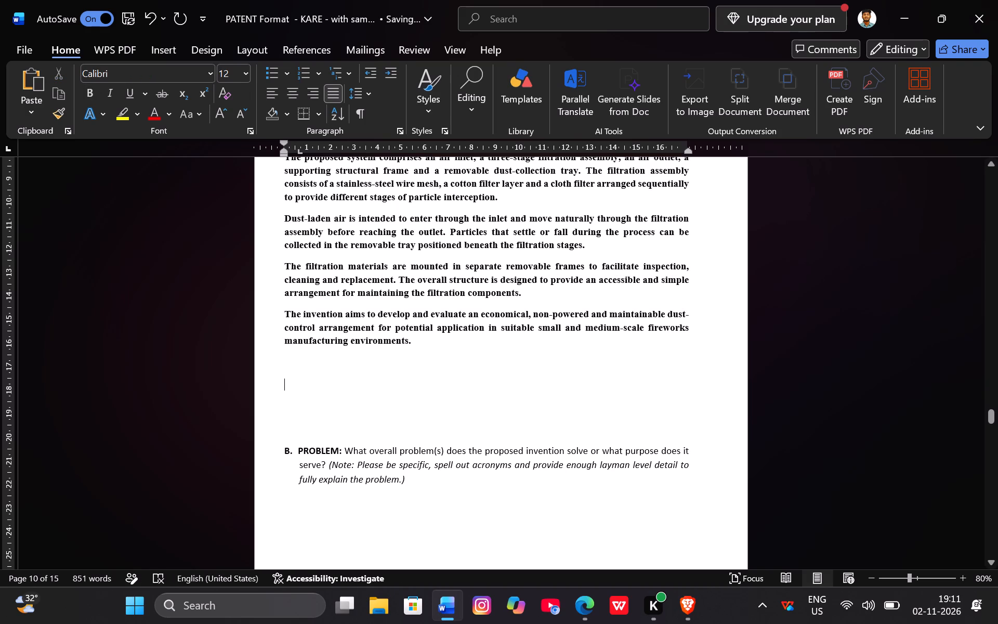
left_click(169, 71)
type("time")
key("Tab")
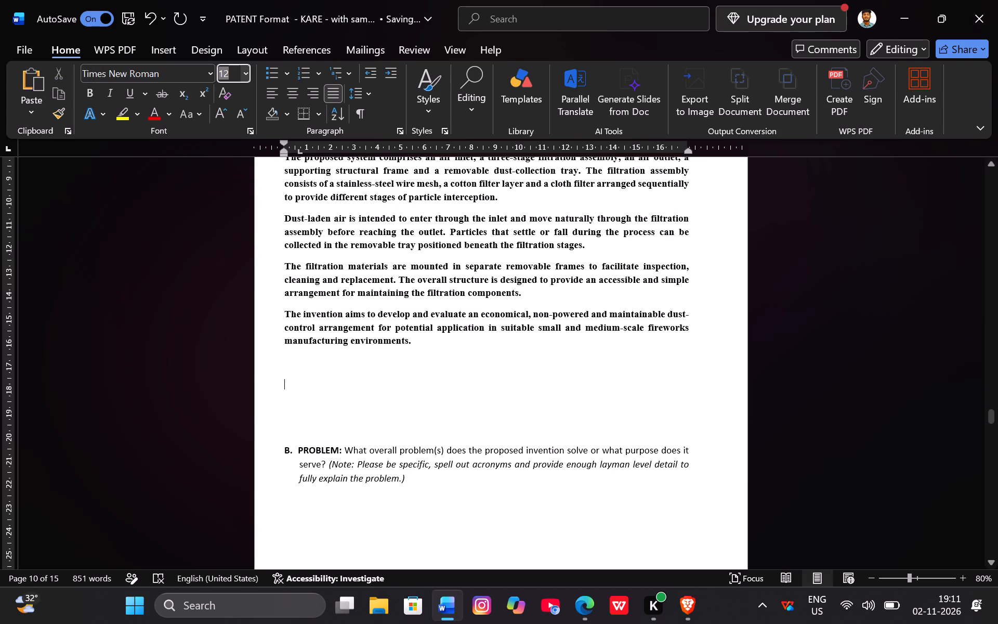
Remove the bold formatting from all five body paragraphs under SHORT DESCRIPTION in Section A.
left_click(424, 321)
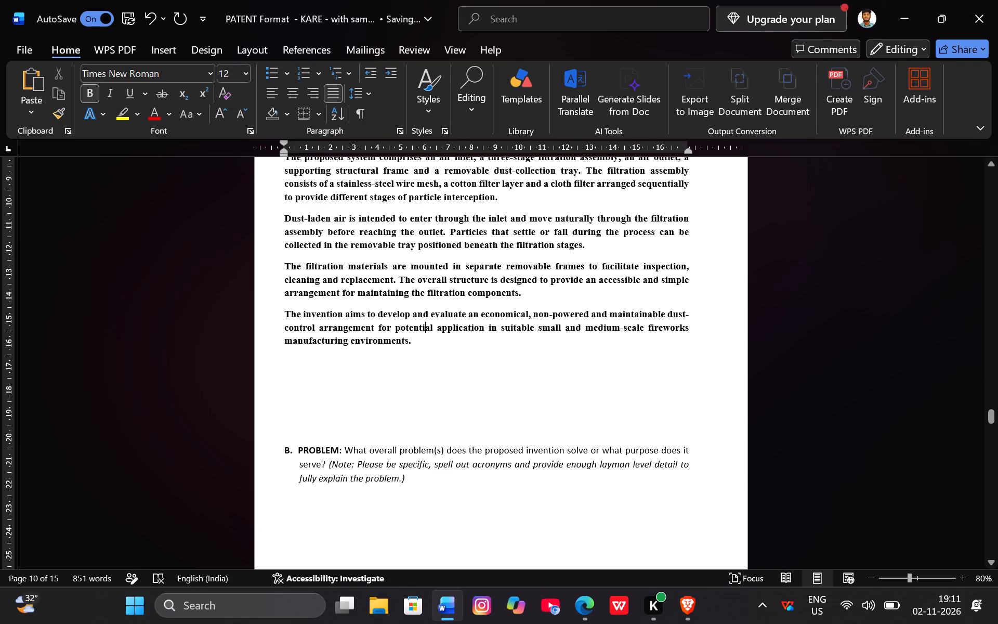
scroll(424, 321, "up", 1)
left_click(424, 321)
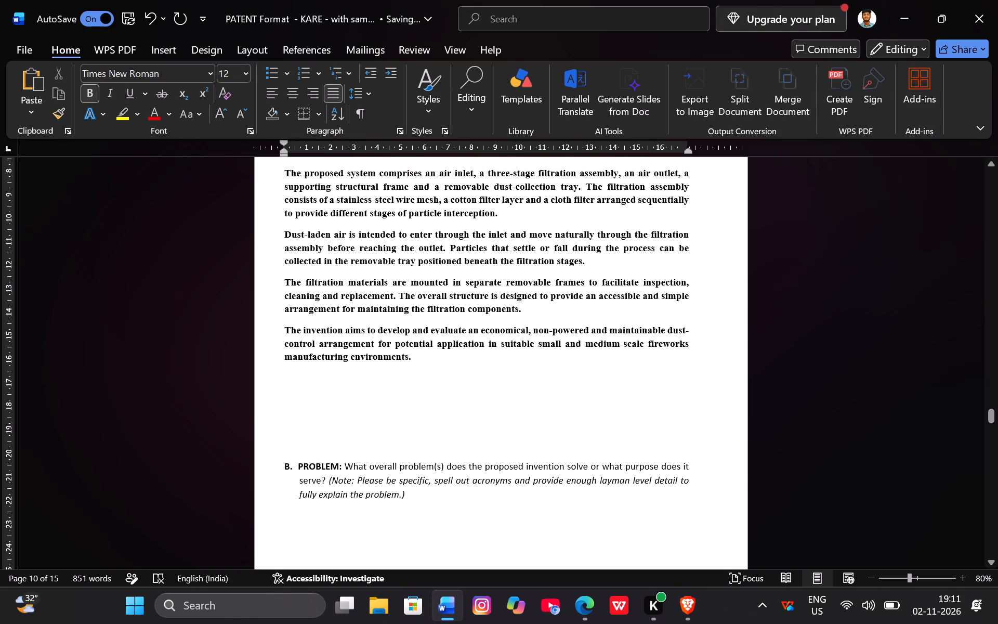
left_click_drag(417, 362, 287, 184)
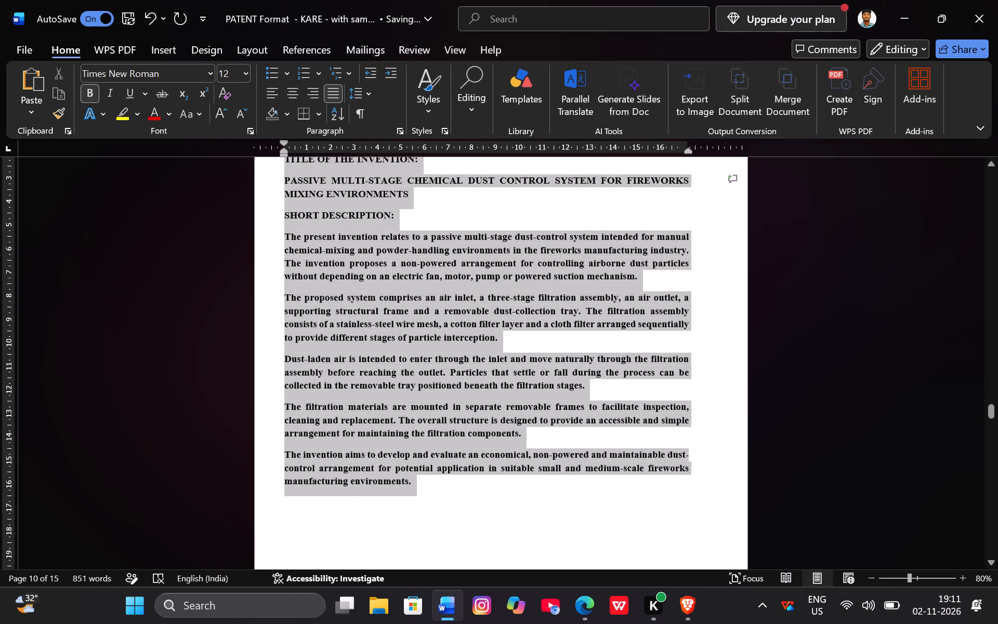
left_click_drag(287, 184, 281, 194)
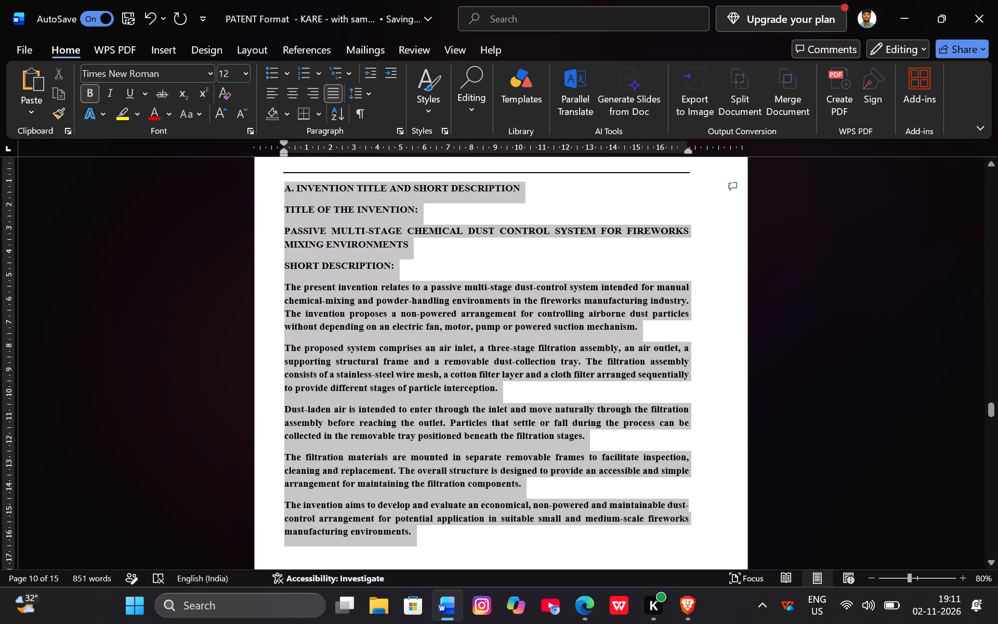
left_click_drag(281, 194, 281, 193)
left_click(331, 293)
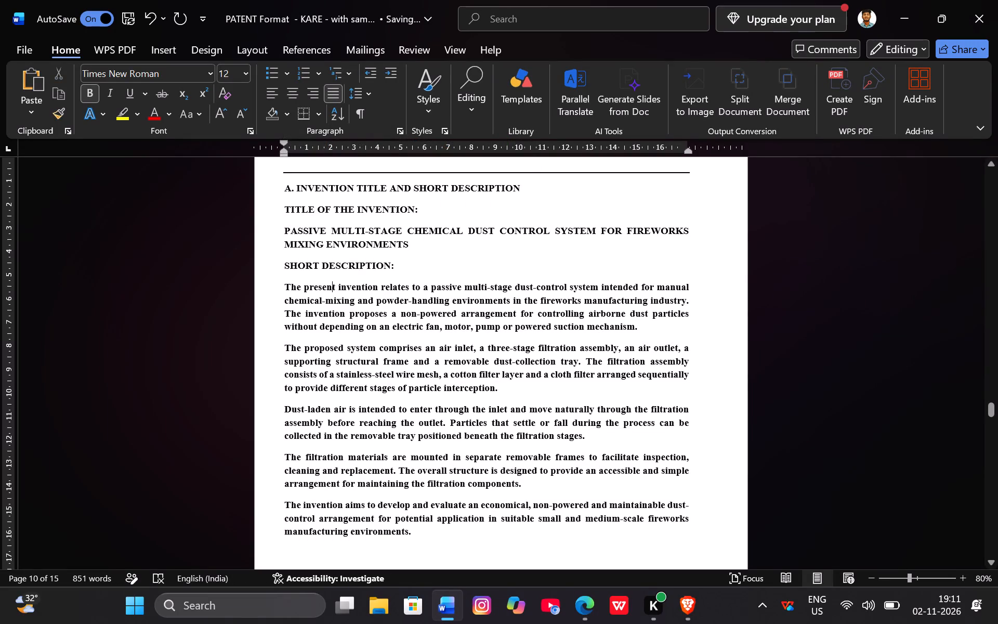
left_click_drag(282, 279, 315, 348)
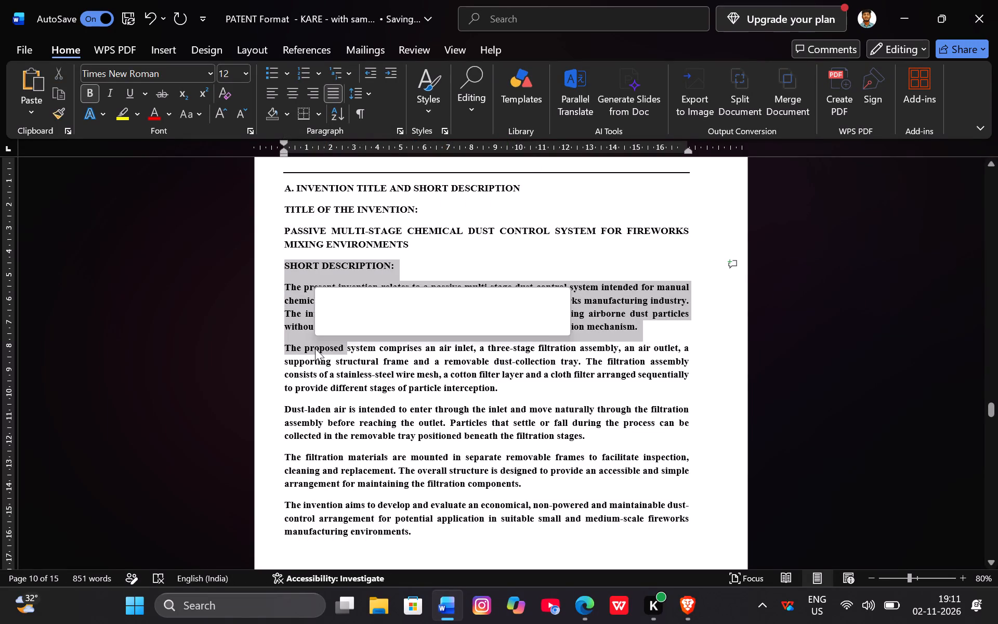
left_click(307, 345)
left_click_drag(284, 289, 325, 347)
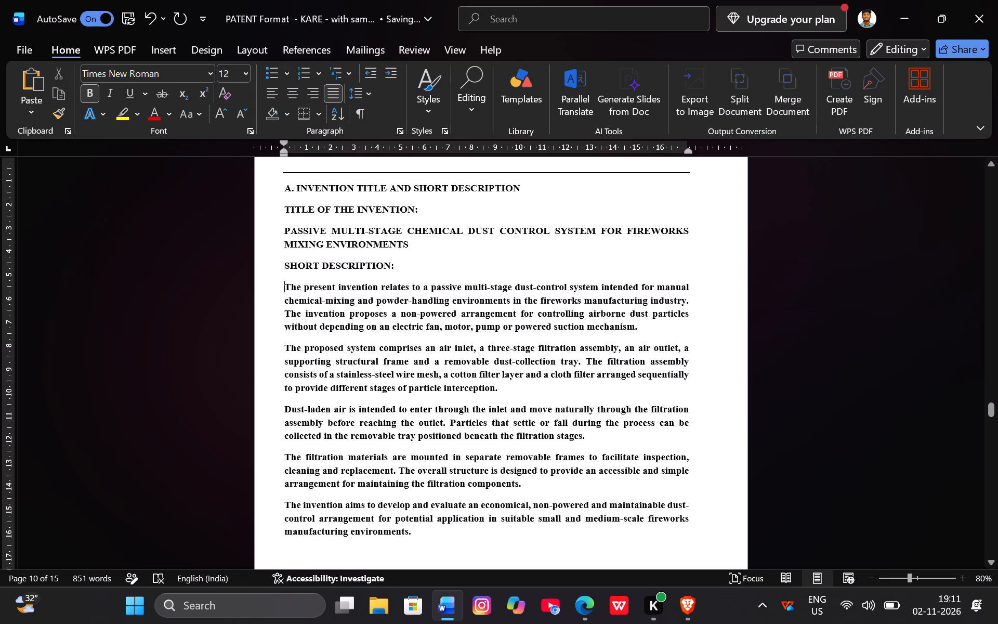
left_click_drag(325, 347, 415, 529)
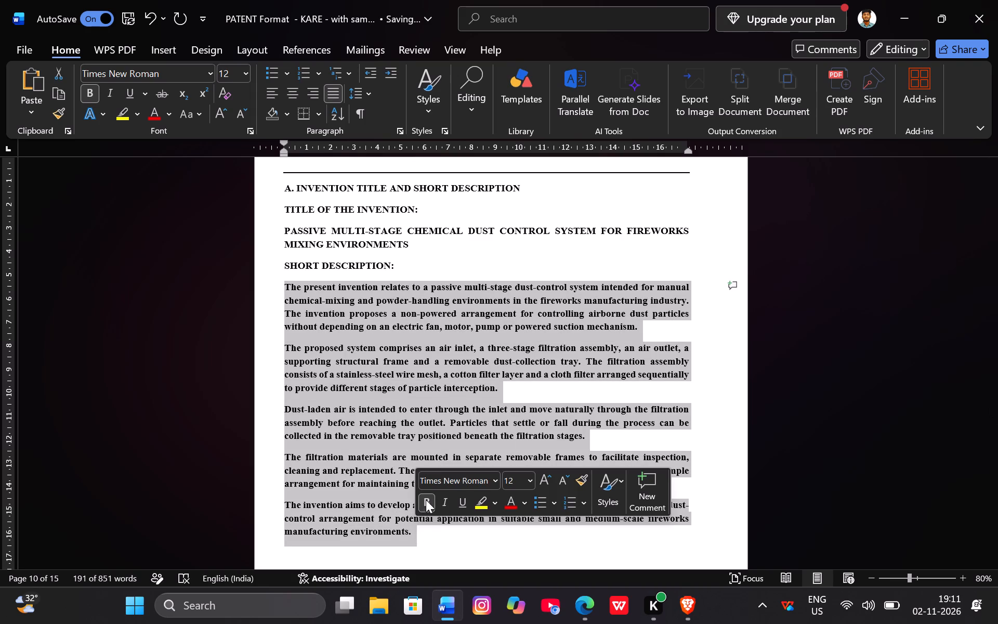
left_click(426, 500)
left_click(323, 313)
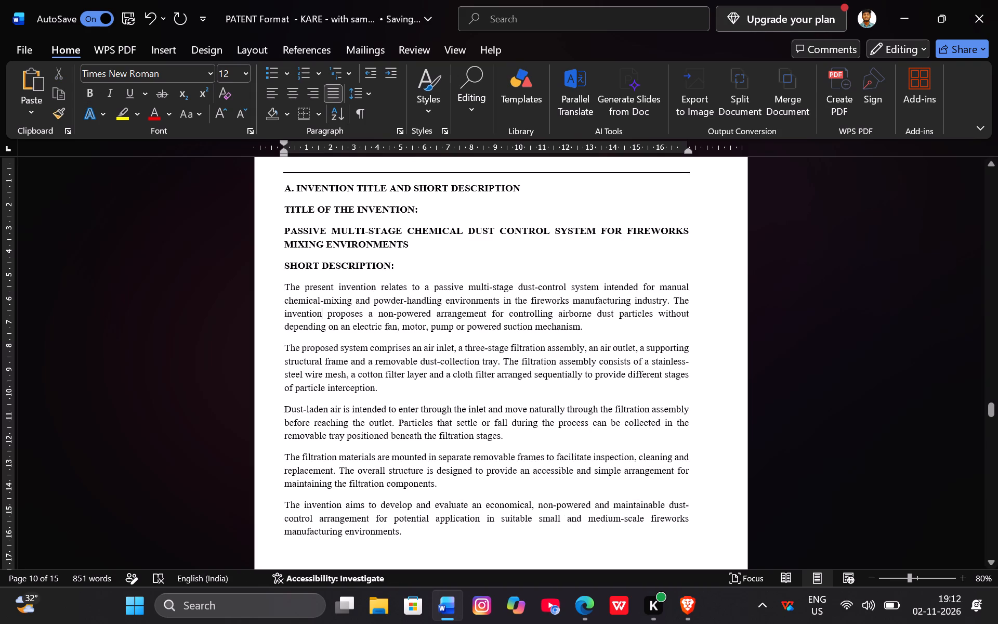
Remove the bold formatting from the invention title text under TITLE OF THE INVENTION.
left_click_drag(280, 229, 422, 246)
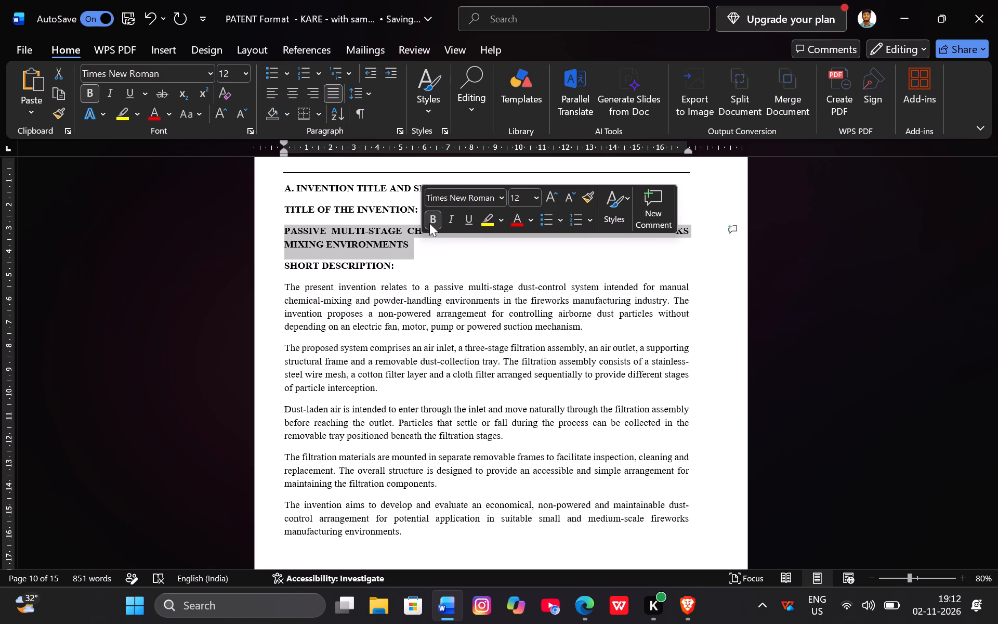
left_click(429, 223)
left_click(388, 301)
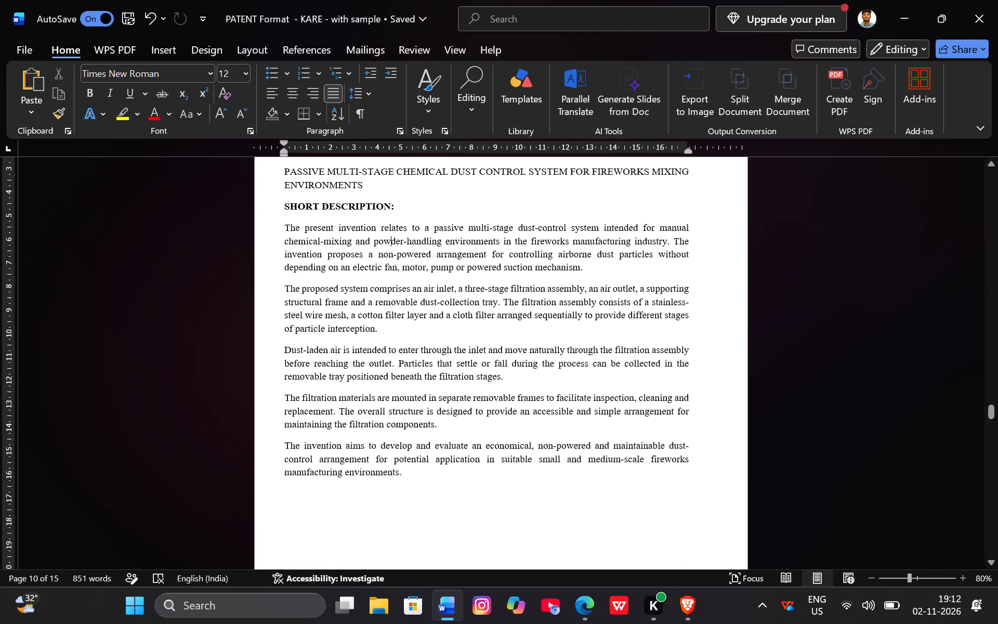
left_click_drag(374, 292, 390, 313)
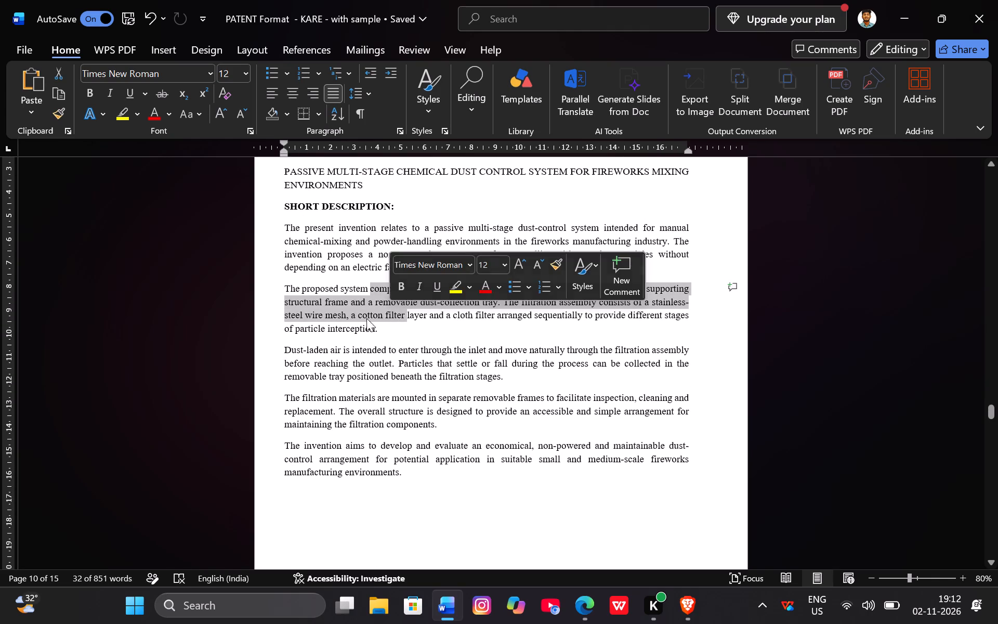
left_click(357, 320)
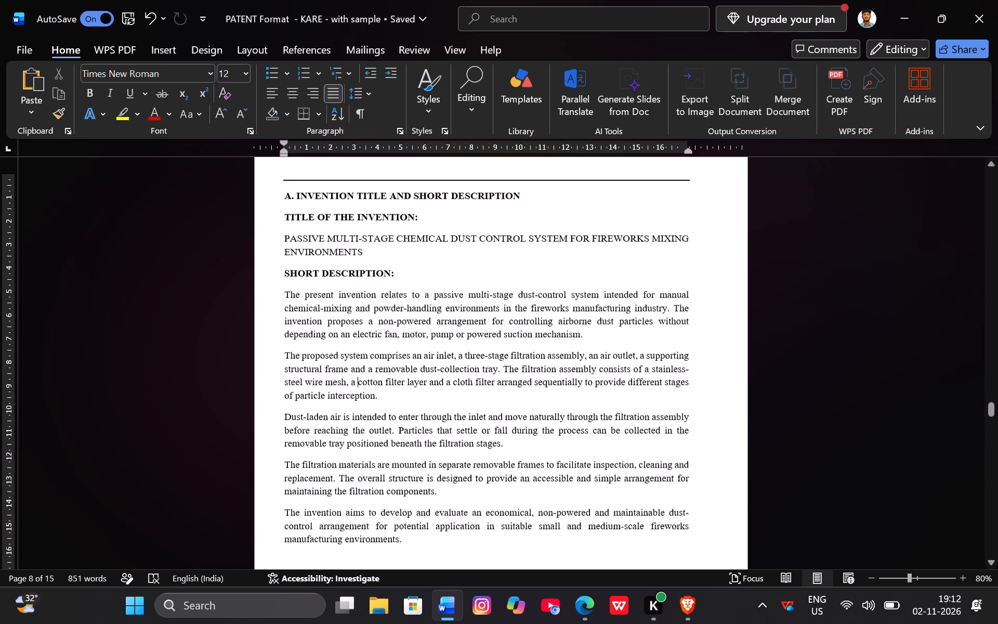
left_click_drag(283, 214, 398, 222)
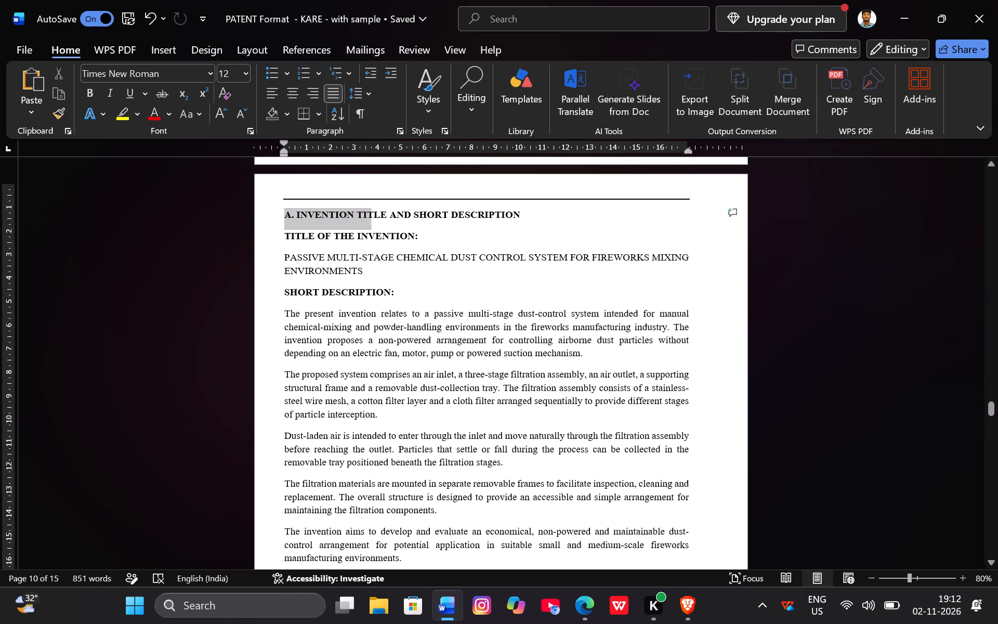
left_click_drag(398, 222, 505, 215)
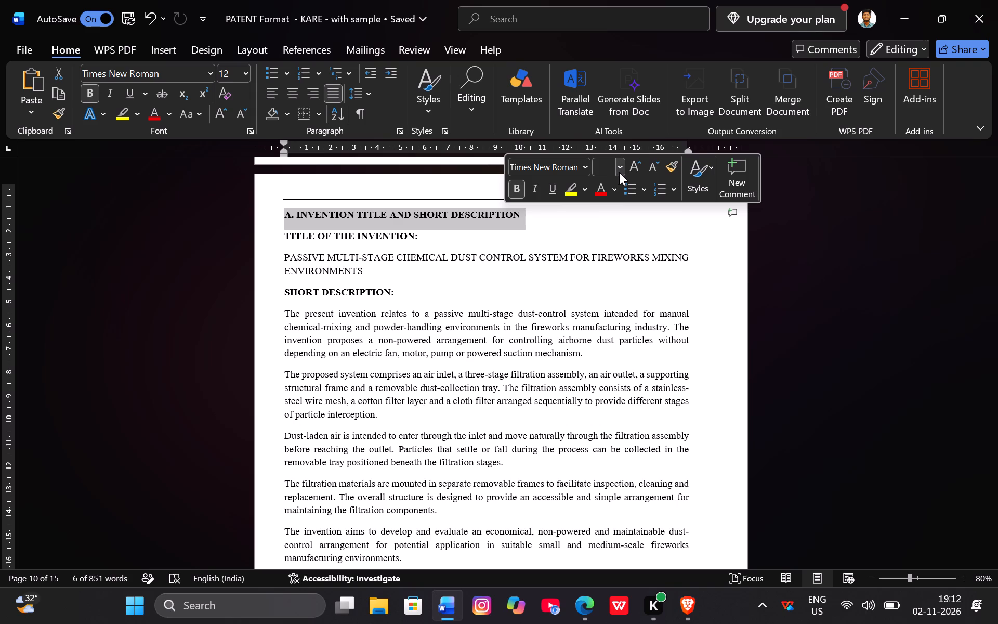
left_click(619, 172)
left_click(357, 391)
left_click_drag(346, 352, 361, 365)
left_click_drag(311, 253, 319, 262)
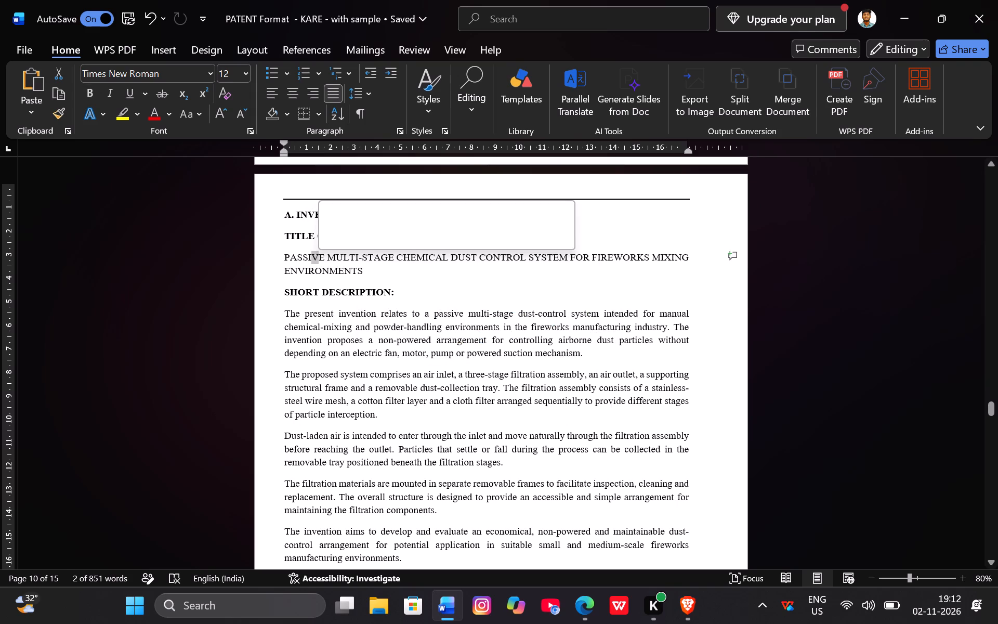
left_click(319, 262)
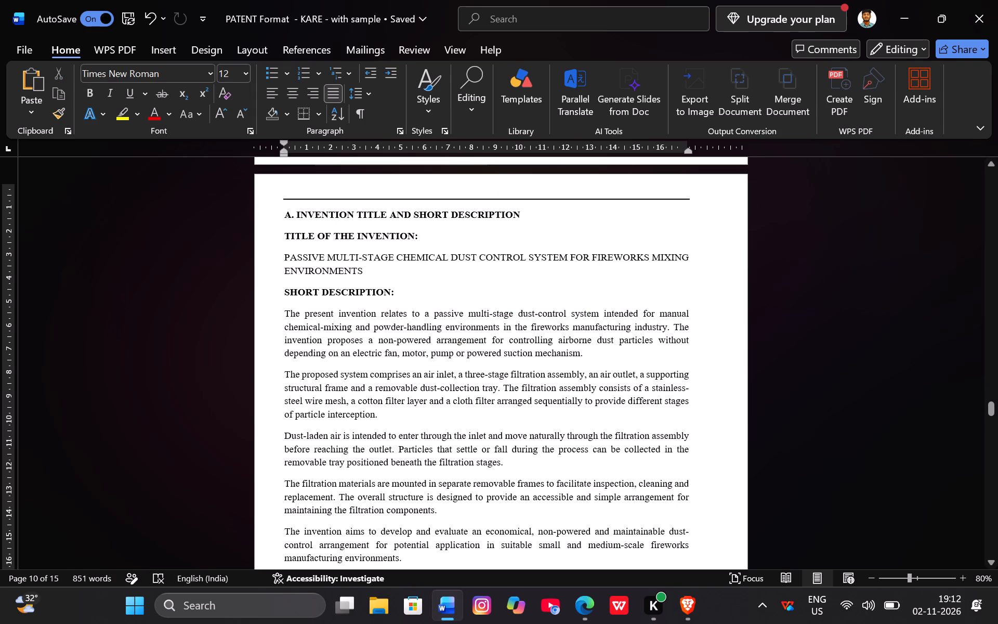
Set the font size of the heading "A. INVENTION TITLE AND SHORT DESCRIPTION" to 14.
left_click_drag(284, 212, 539, 210)
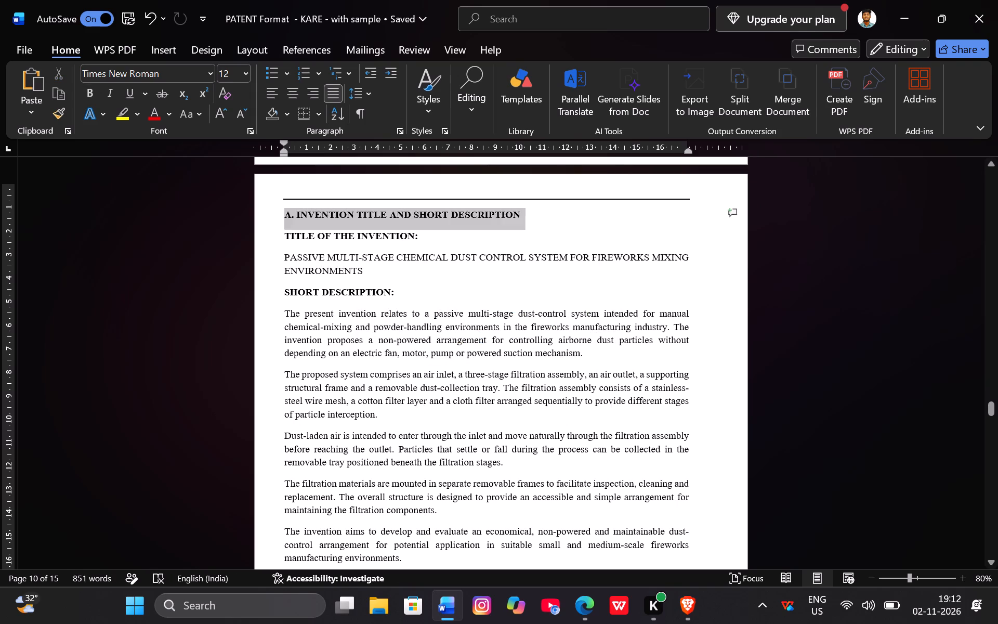
left_click_drag(539, 210, 532, 219)
left_click(646, 171)
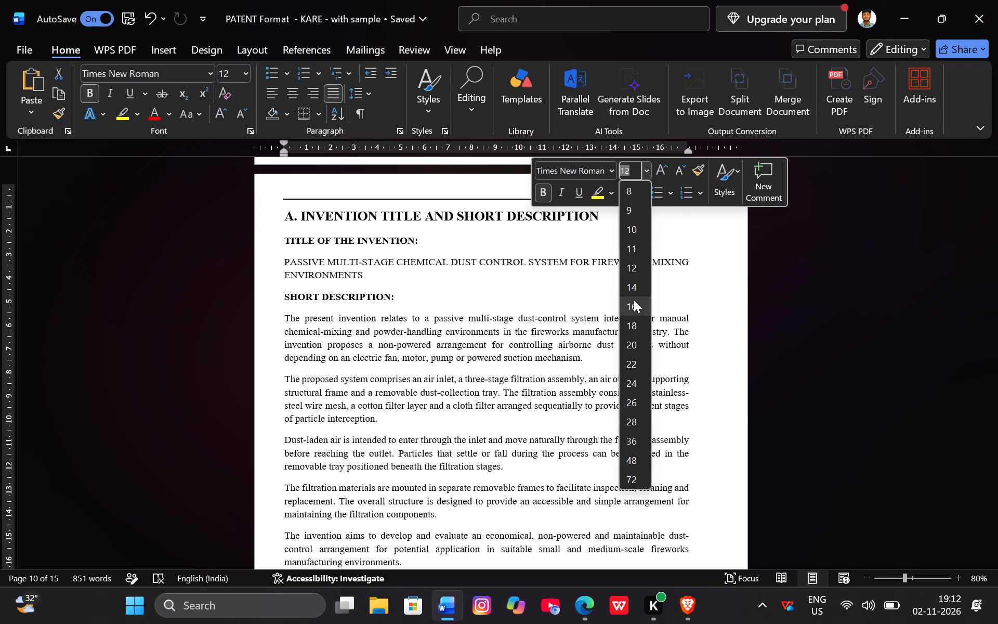
left_click(633, 283)
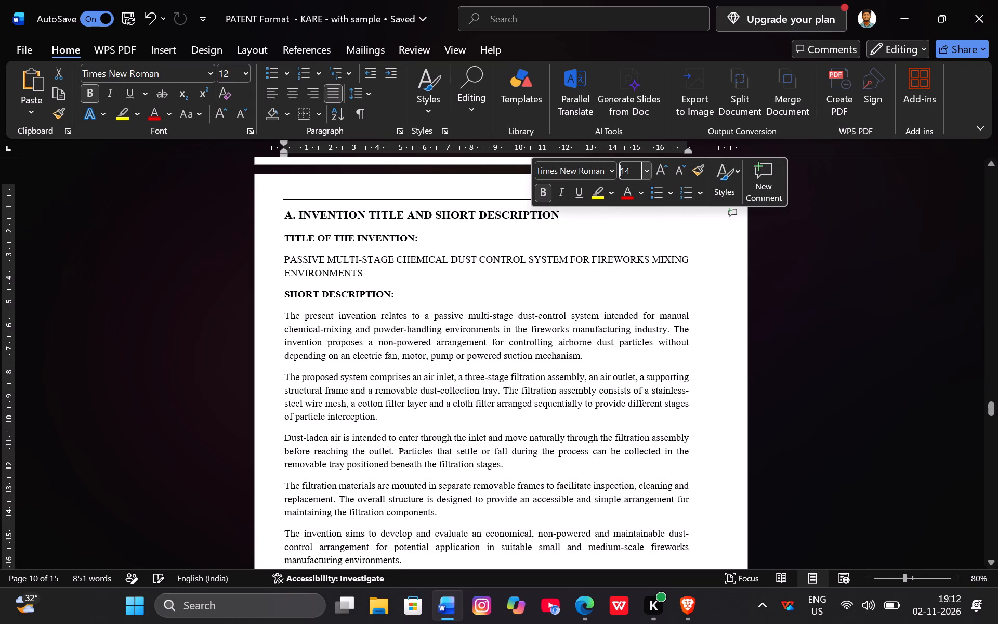
Set the font size of the five body paragraphs under SHORT DESCRIPTION in Section A to 14.
left_click(285, 237)
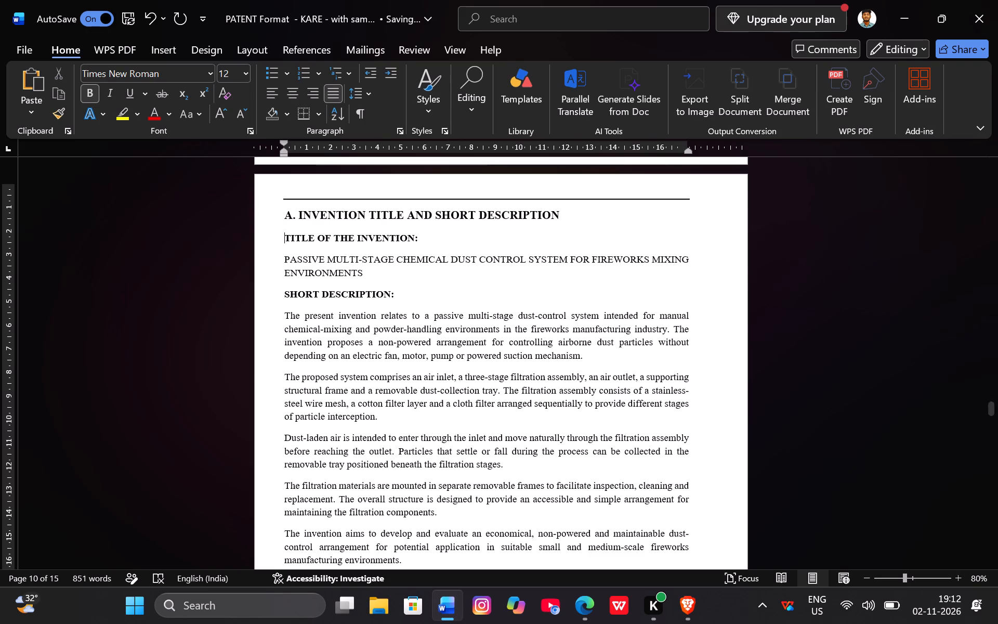
scroll(283, 313, "down", 1)
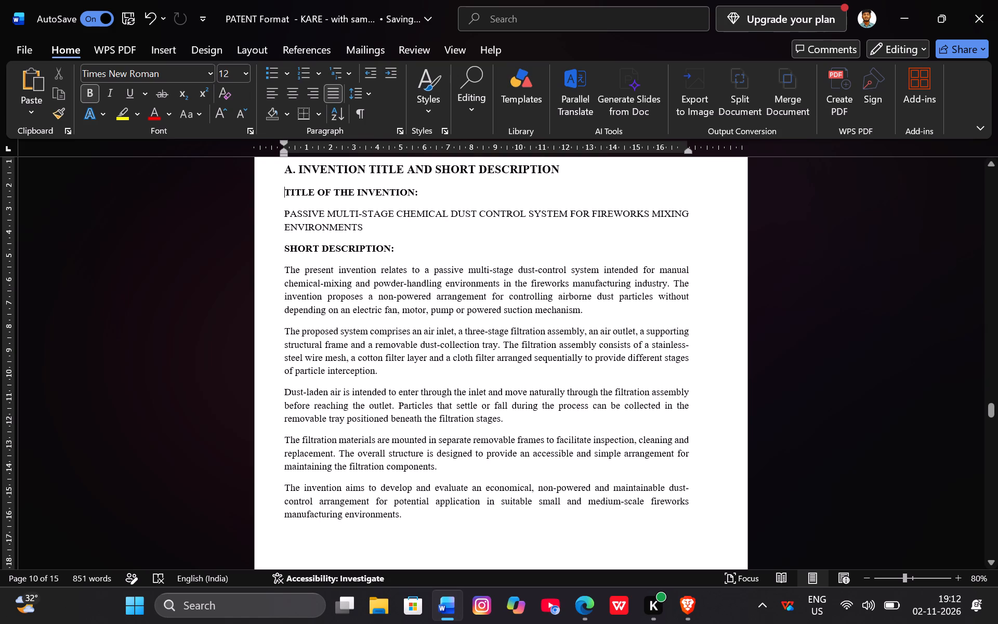
left_click_drag(284, 268, 430, 512)
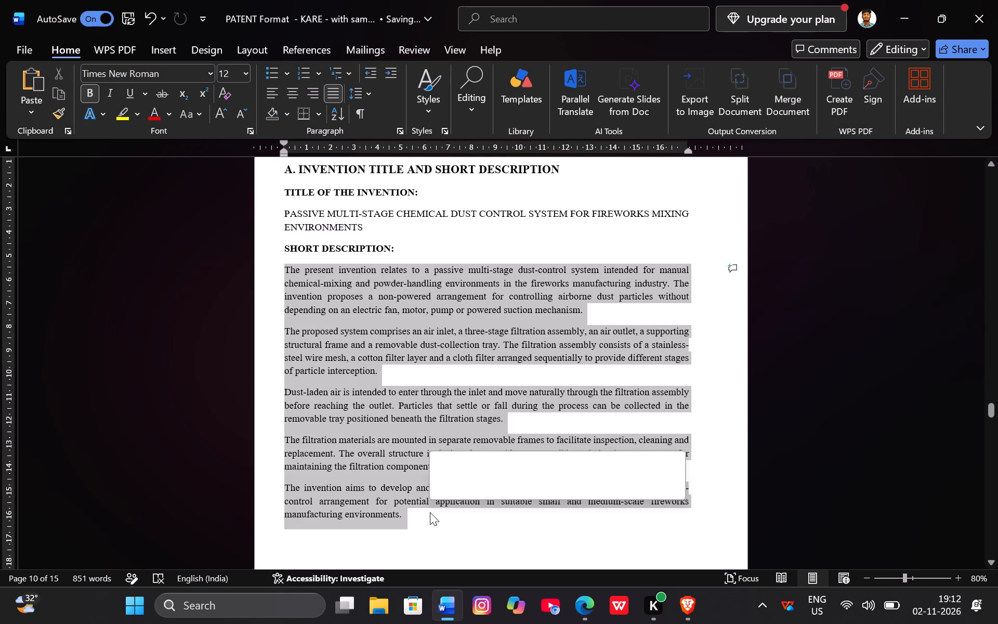
left_click(546, 469)
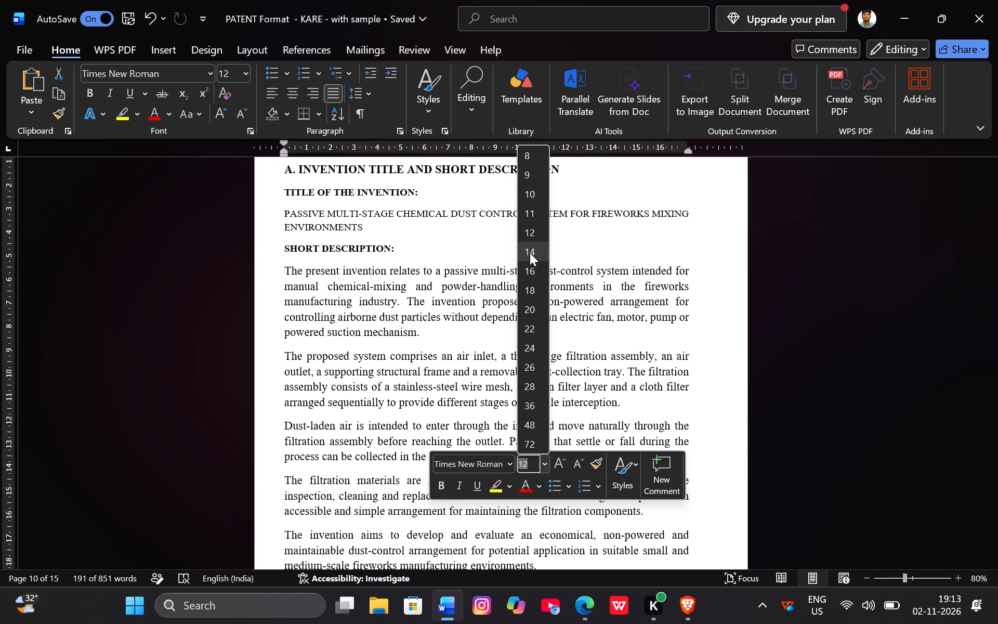
left_click(530, 253)
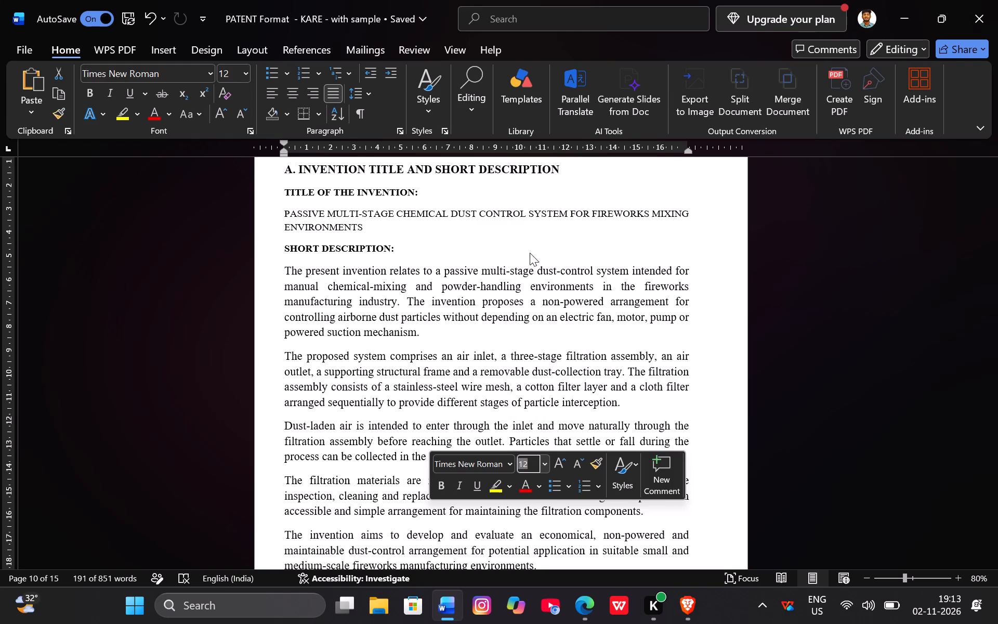
left_click(374, 365)
left_click(374, 365)
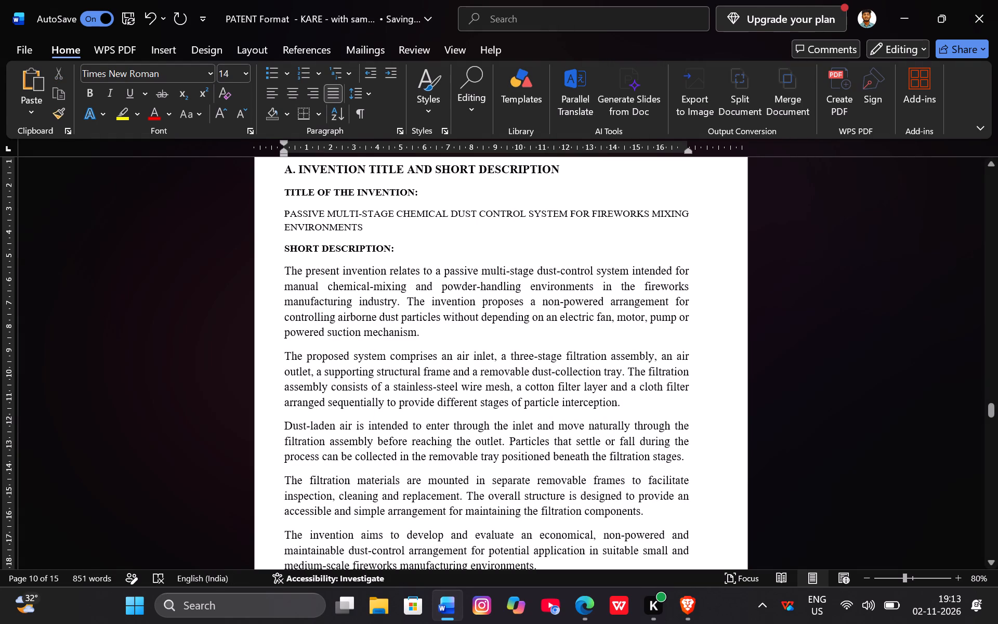
Set the line spacing of the five SHORT DESCRIPTION body paragraphs in Section A to 1.5.
left_click_drag(283, 268, 449, 608)
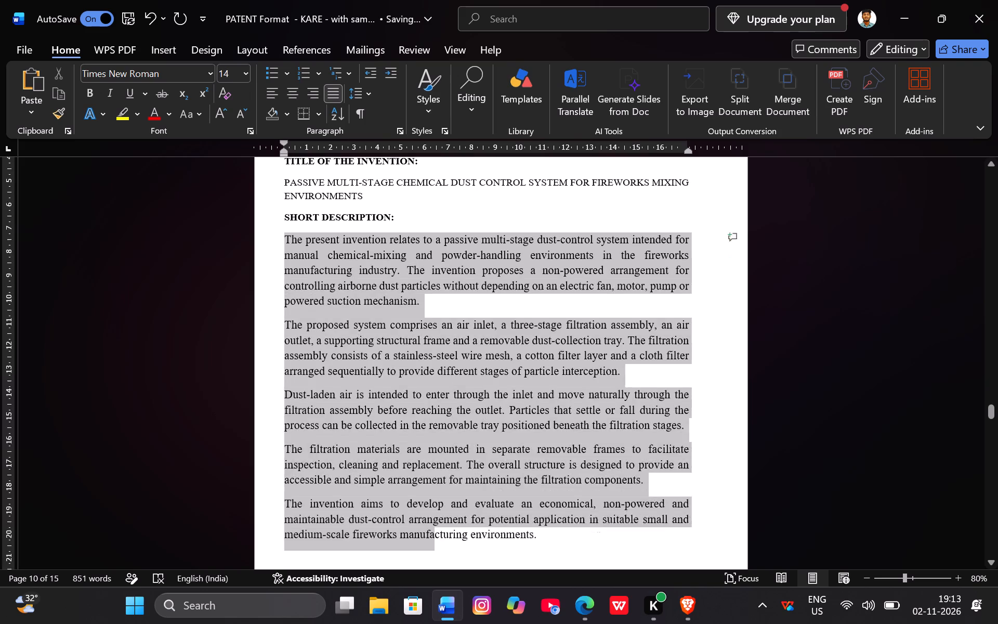
left_click_drag(449, 608, 562, 259)
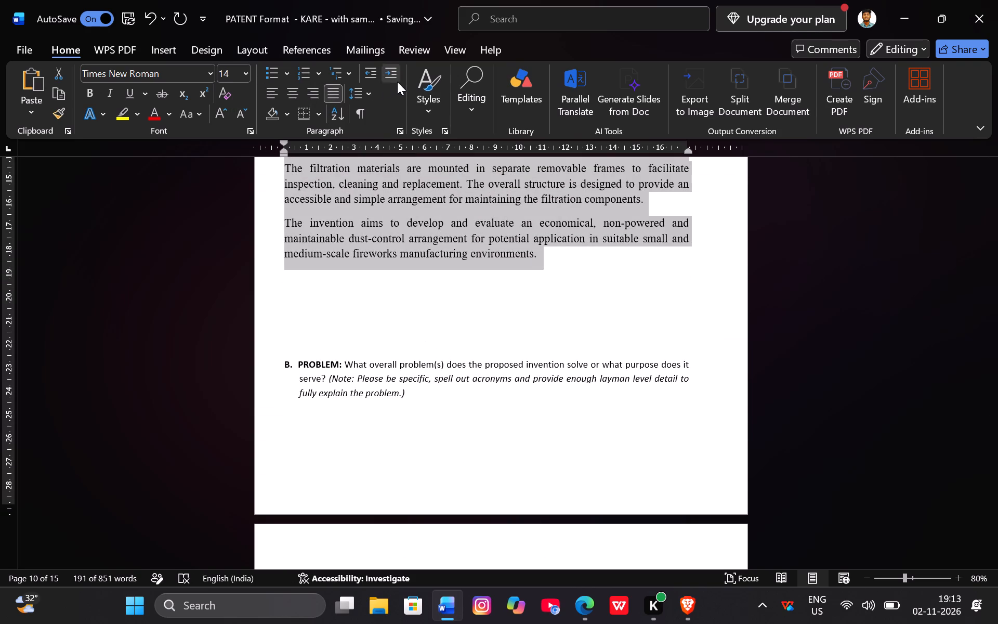
left_click(369, 94)
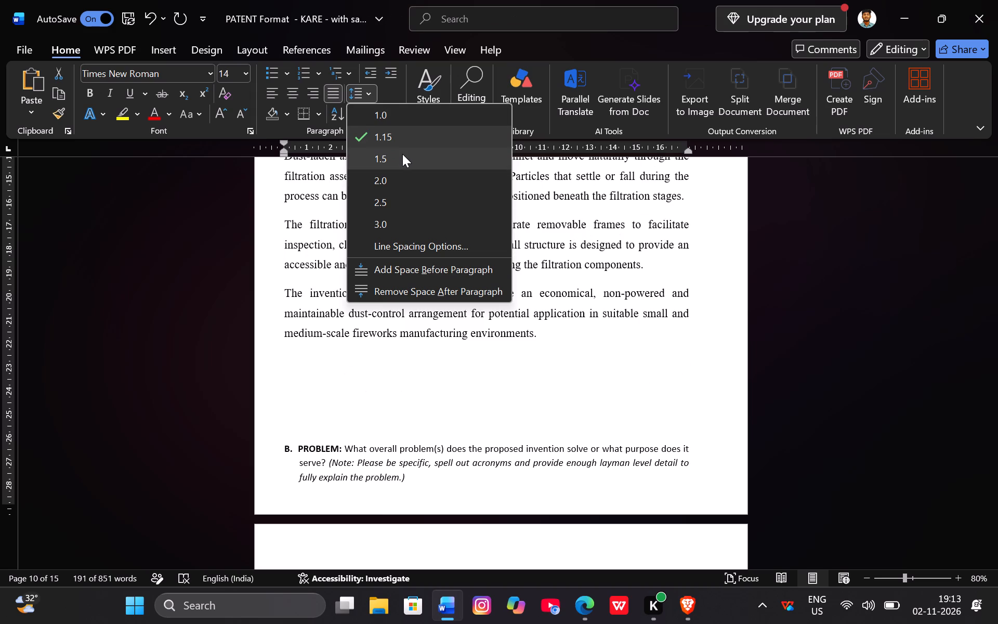
left_click(402, 154)
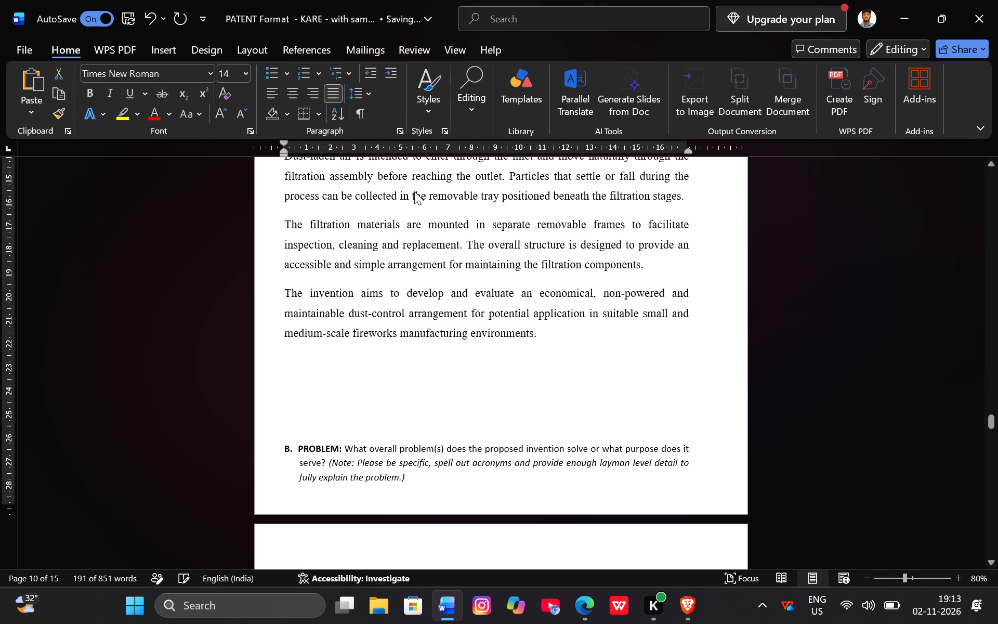
left_click(447, 279)
Set the line spacing of the invention title text under TITLE OF THE INVENTION to 1.5.
scroll(447, 279, "up", 1)
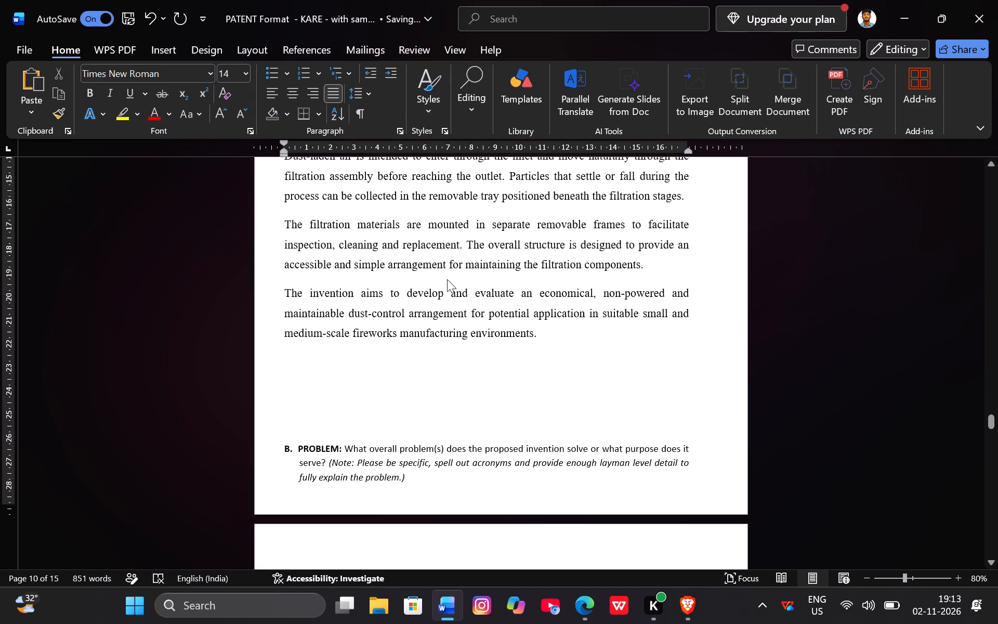
scroll(447, 279, "up", 1)
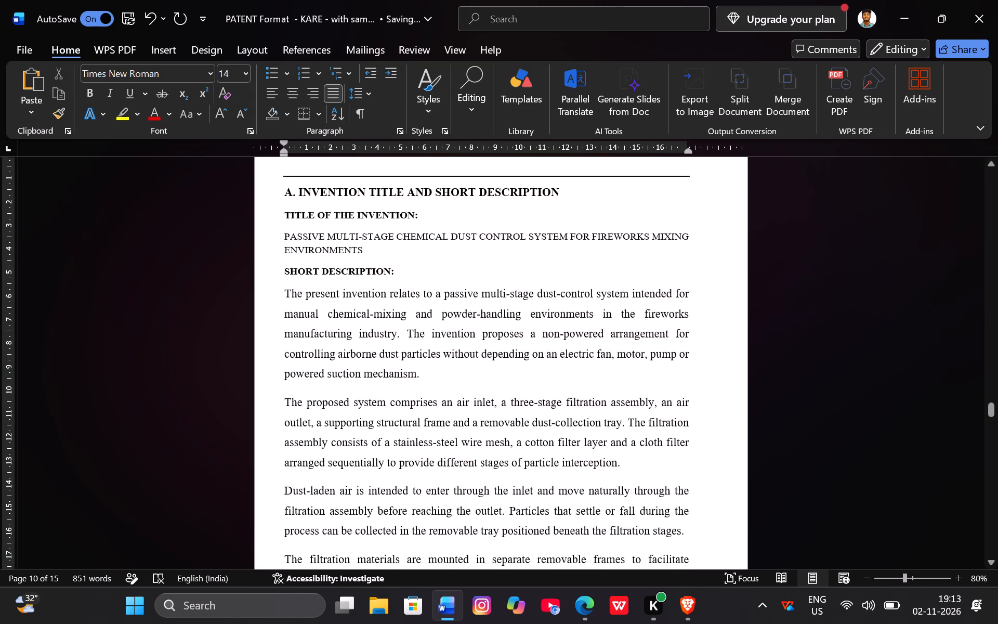
scroll(447, 279, "up", 1)
left_click_drag(282, 226, 344, 245)
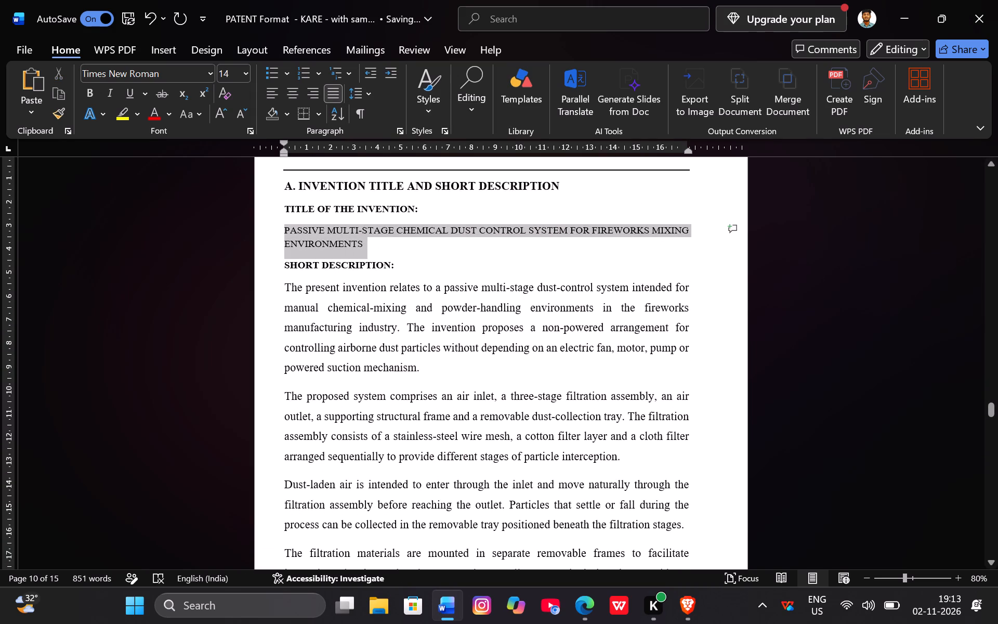
left_click_drag(344, 245, 358, 246)
left_click(366, 90)
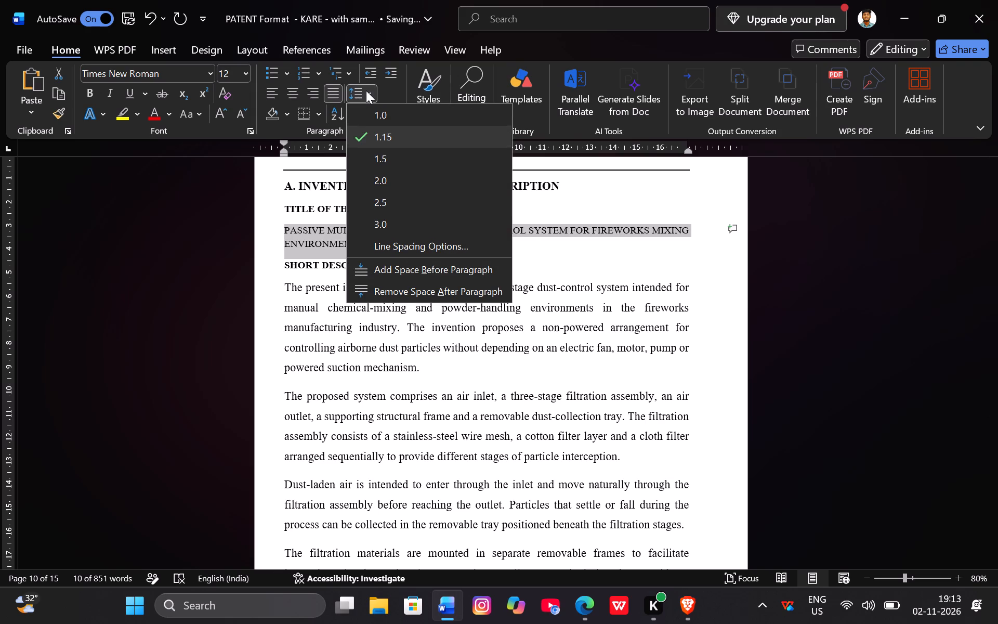
left_click(379, 156)
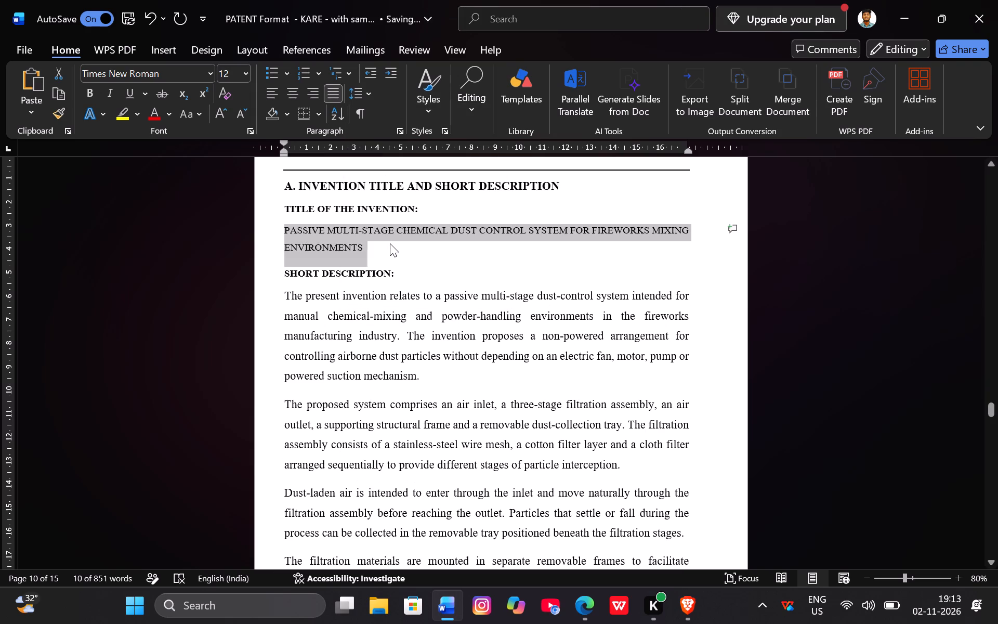
left_click(390, 243)
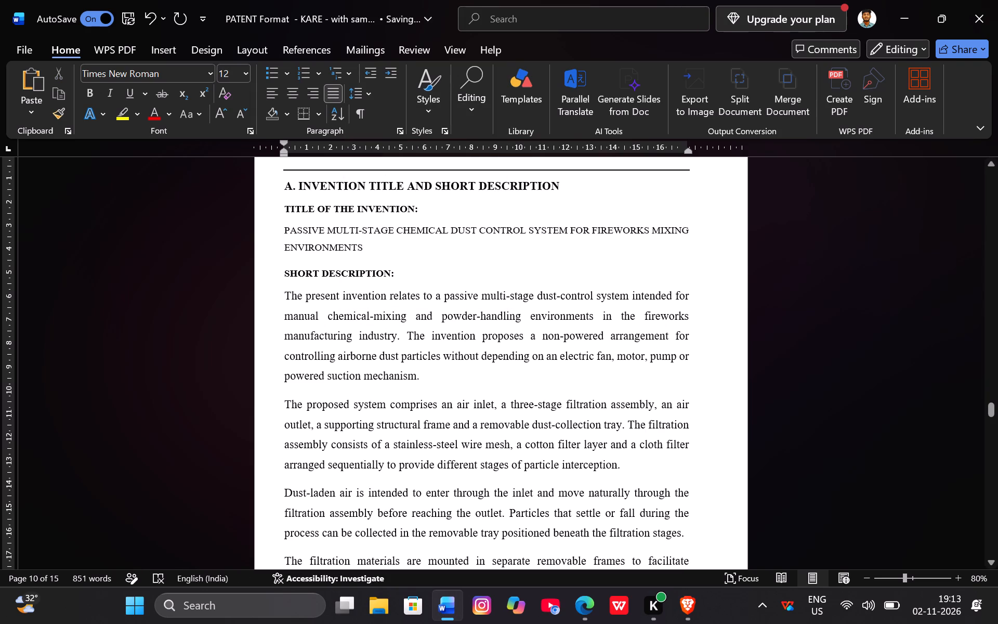
Set the font size of the "SHORT DESCRIPTION:" subheading in Section A to 14.
left_click_drag(284, 271, 388, 273)
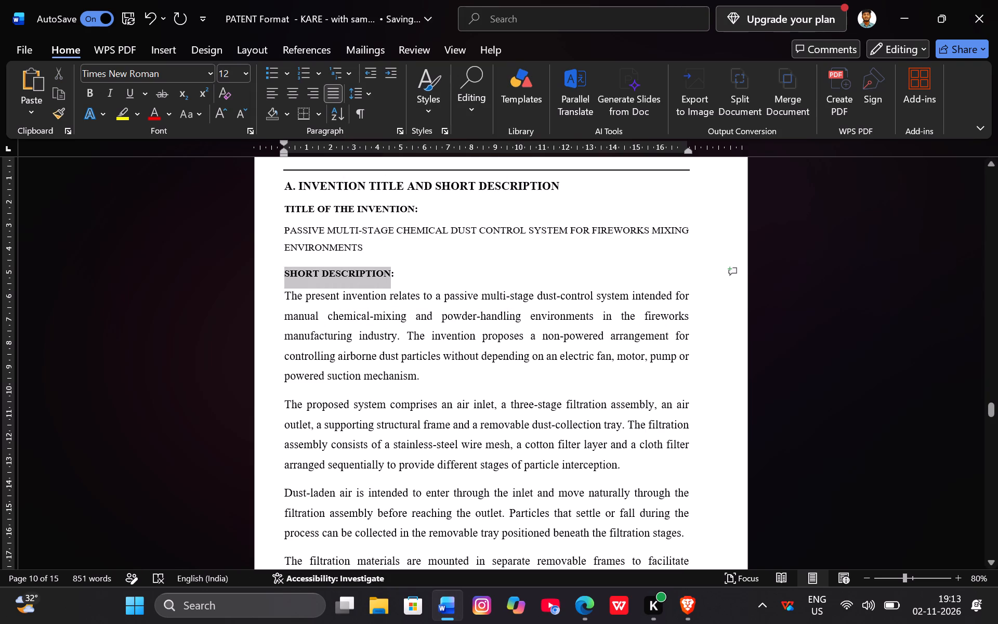
left_click(311, 274)
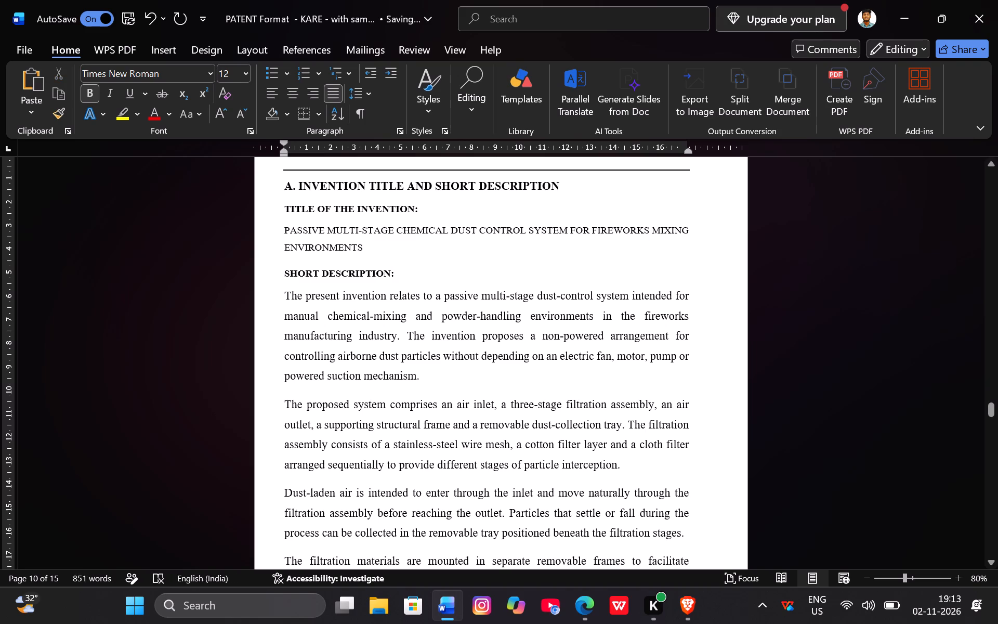
left_click_drag(283, 272, 433, 279)
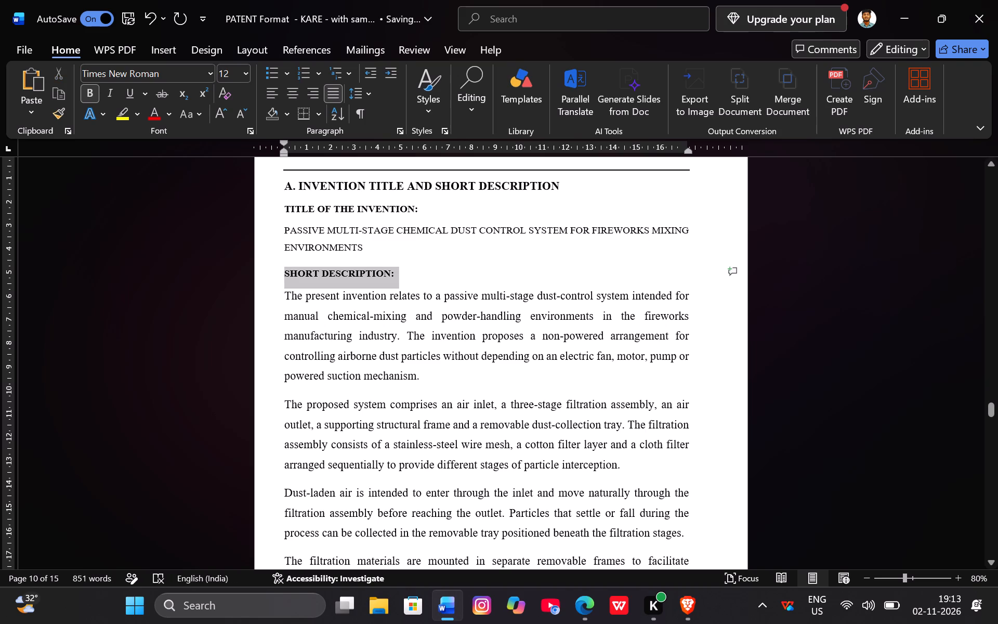
left_click_drag(433, 279, 432, 277)
left_click(550, 230)
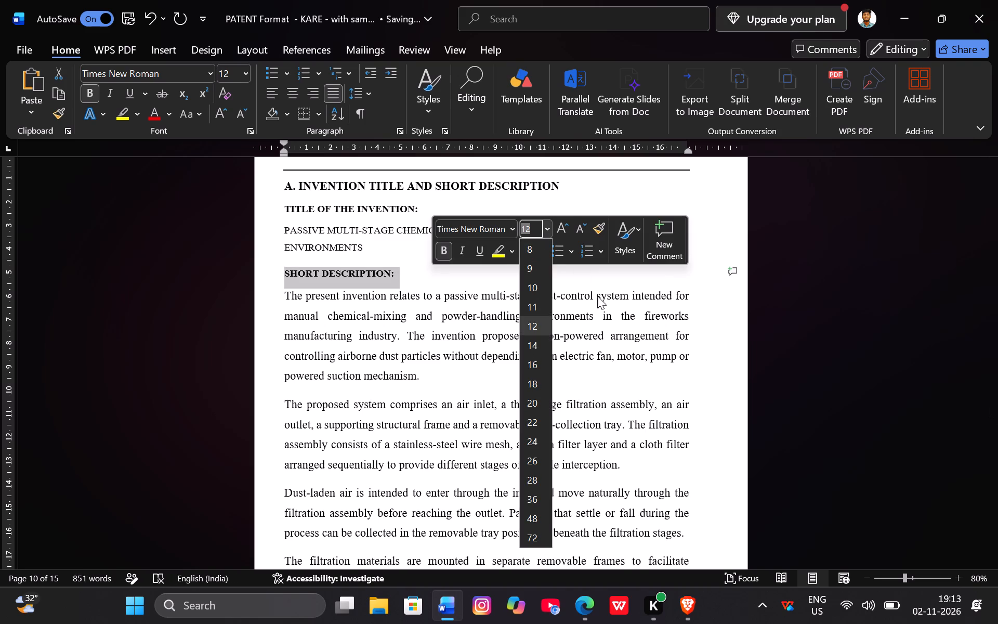
left_click(541, 347)
left_click(430, 317)
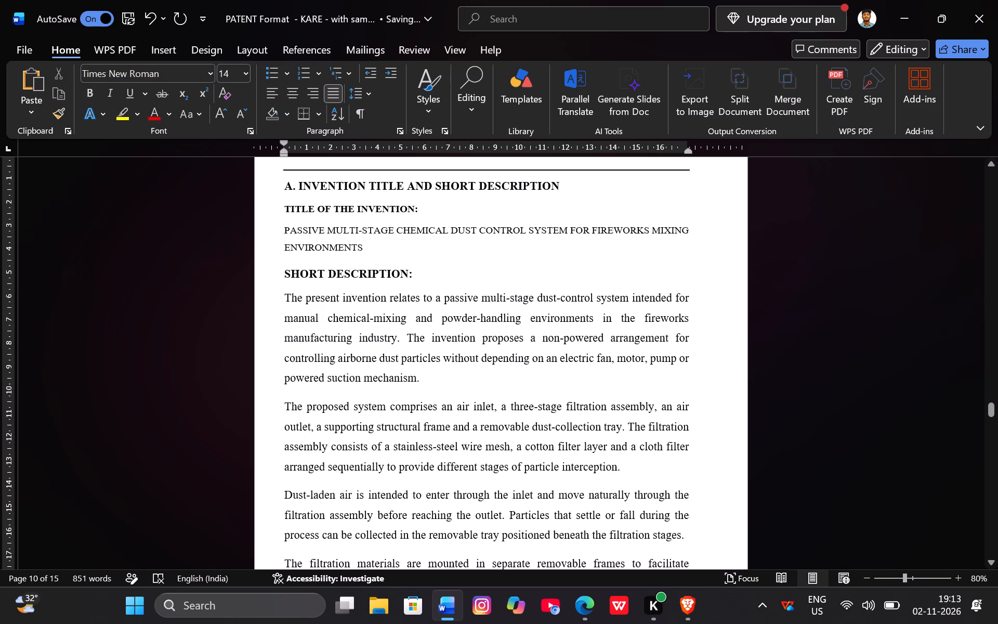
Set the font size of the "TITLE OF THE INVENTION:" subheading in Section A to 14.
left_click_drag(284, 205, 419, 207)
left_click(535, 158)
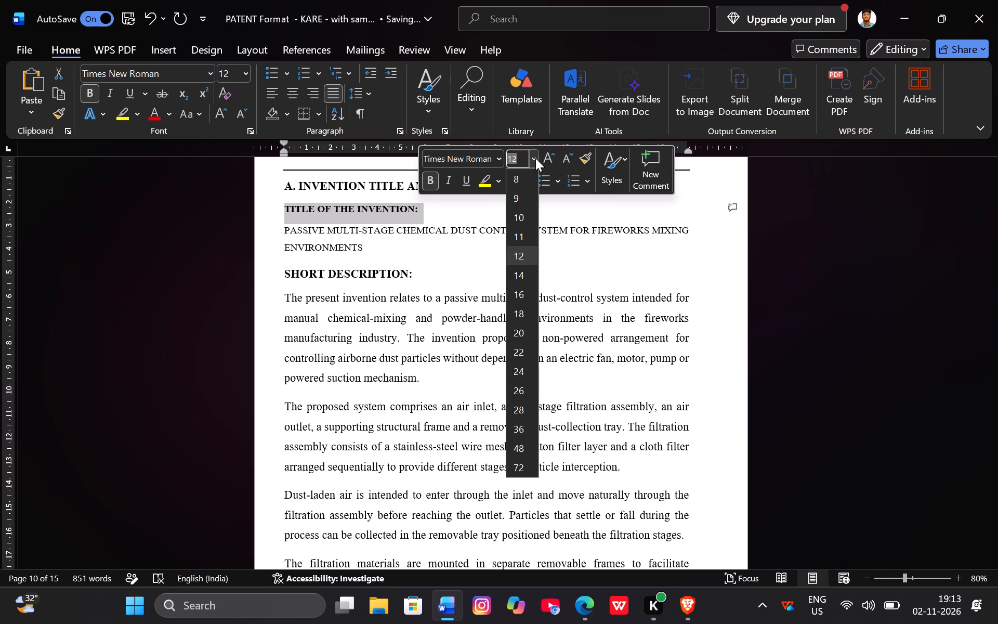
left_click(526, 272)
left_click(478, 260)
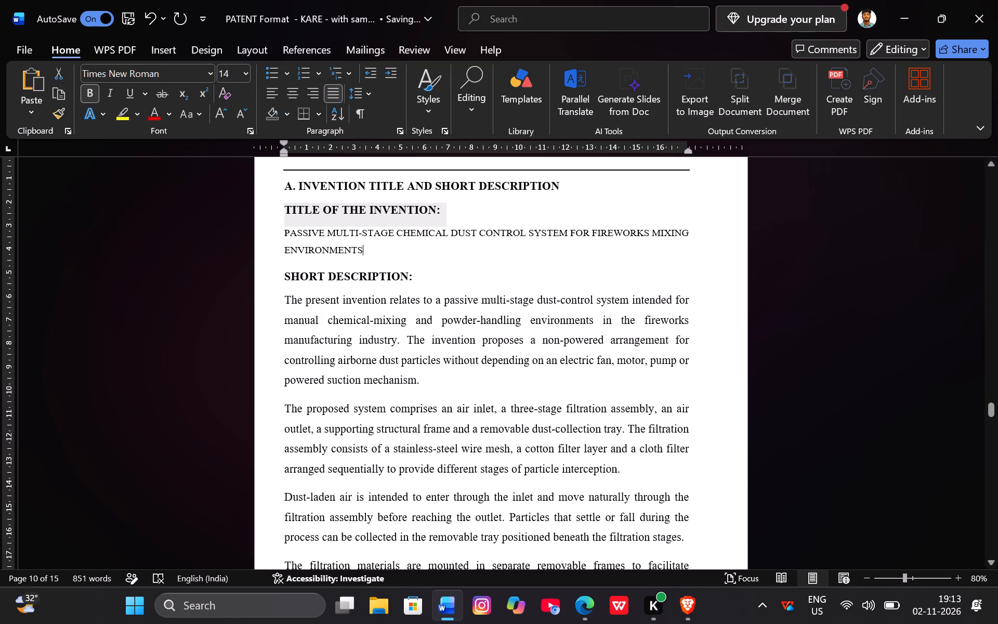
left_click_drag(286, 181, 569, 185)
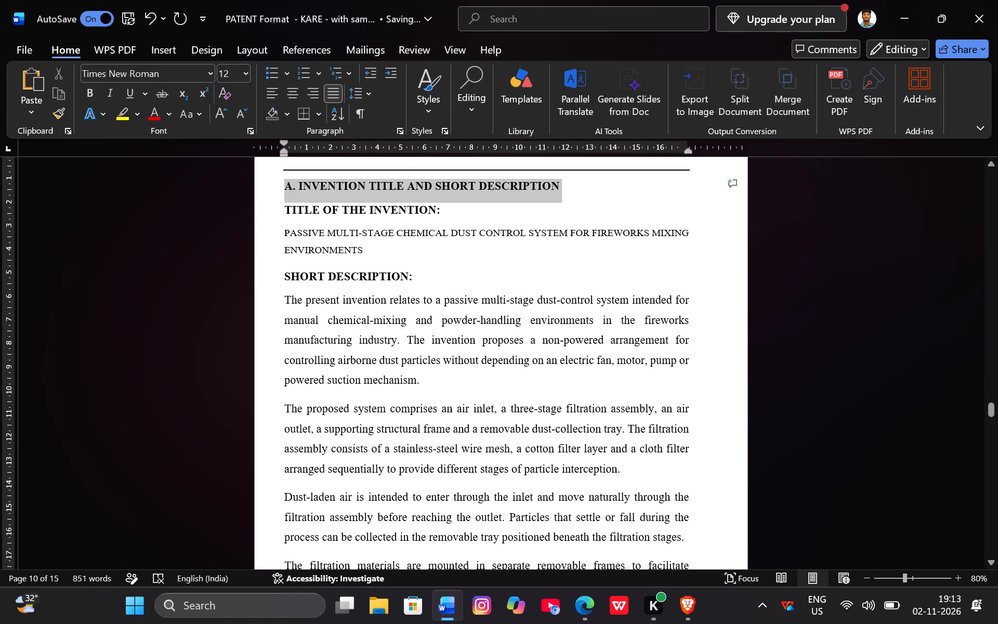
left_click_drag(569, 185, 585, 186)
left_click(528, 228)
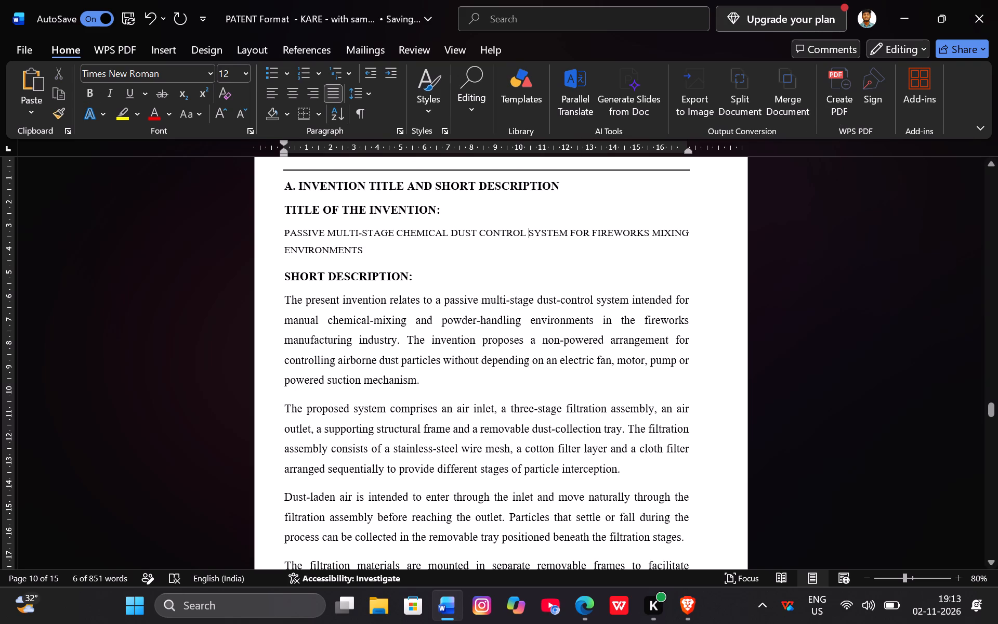
Set the font size of the "TITLE OF THE INVENTION:" subheading in Section A to 13.
left_click_drag(282, 206, 405, 213)
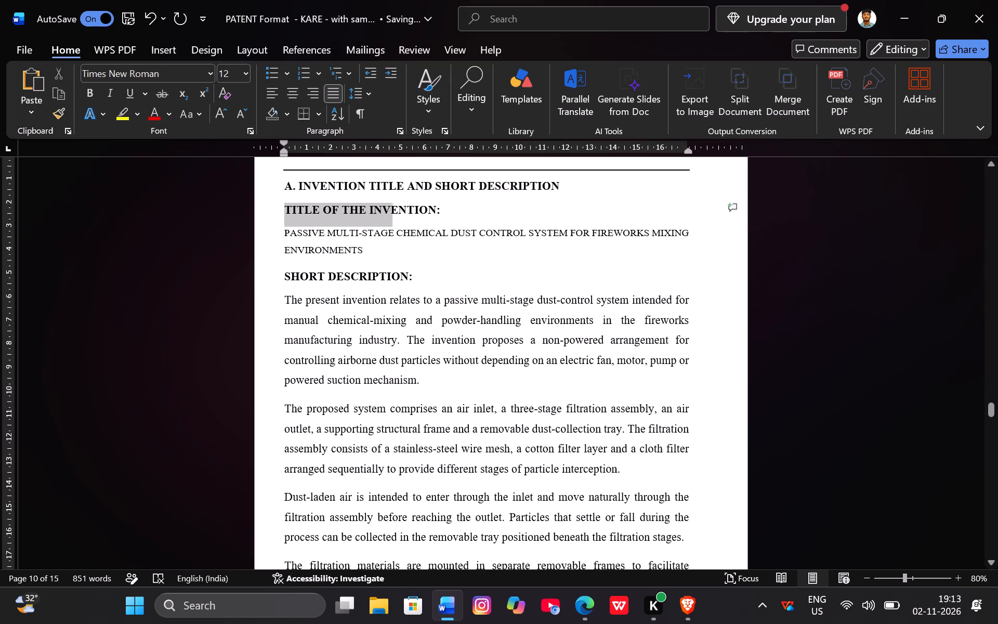
left_click_drag(405, 213, 464, 209)
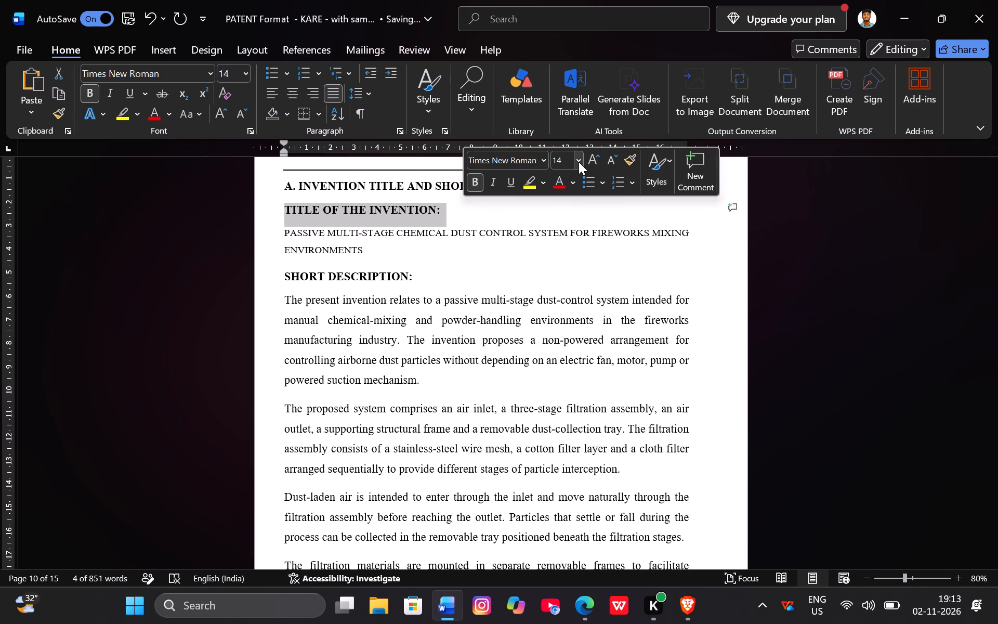
left_click(579, 162)
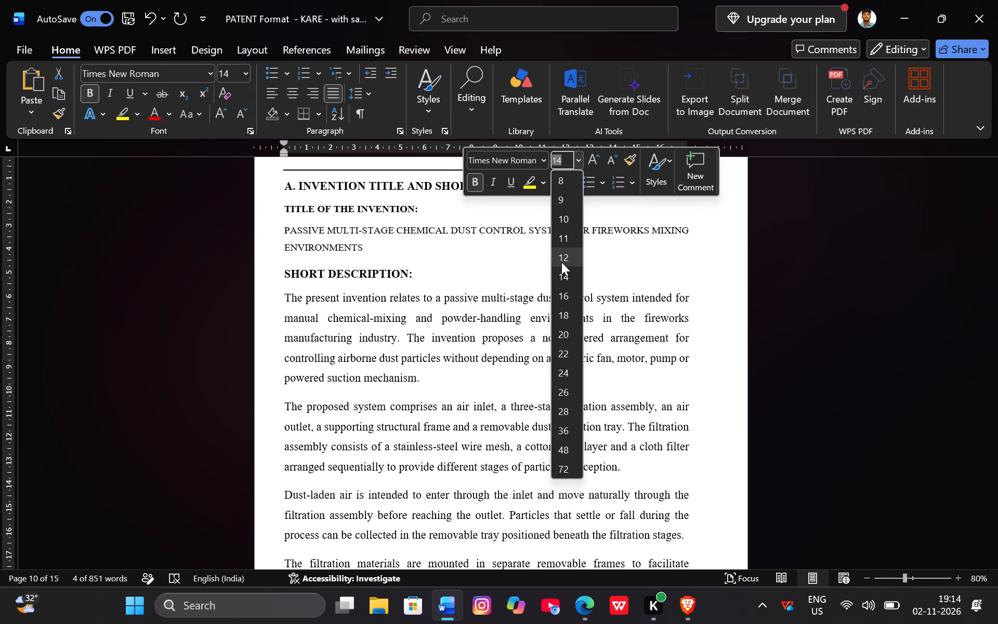
key("1")
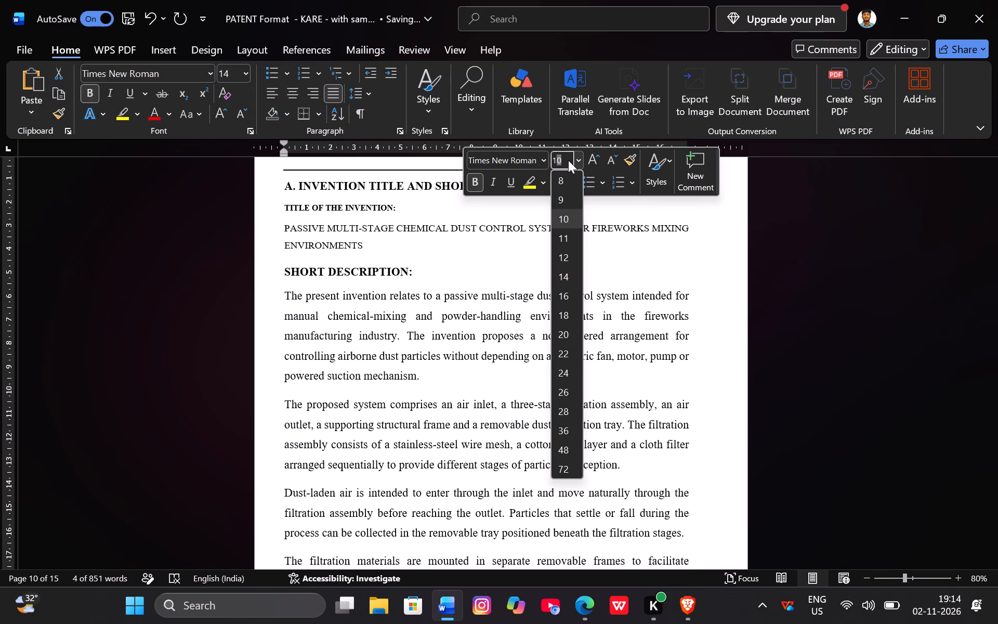
key("3")
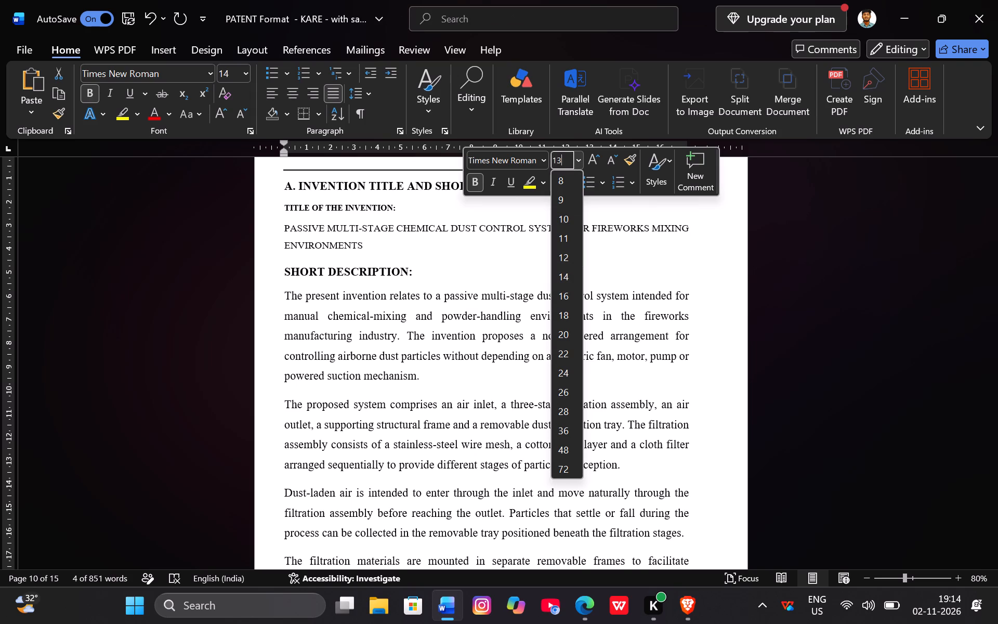
key("Return")
left_click(502, 255)
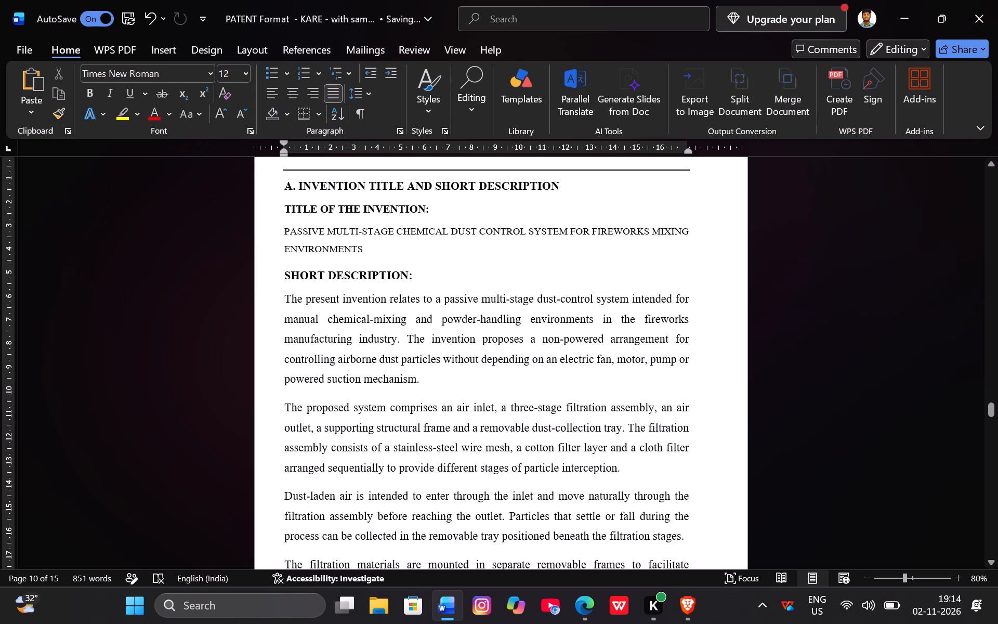
Set the font colour of the invention title text under TITLE OF THE INVENTION to black.
left_click_drag(282, 225, 320, 243)
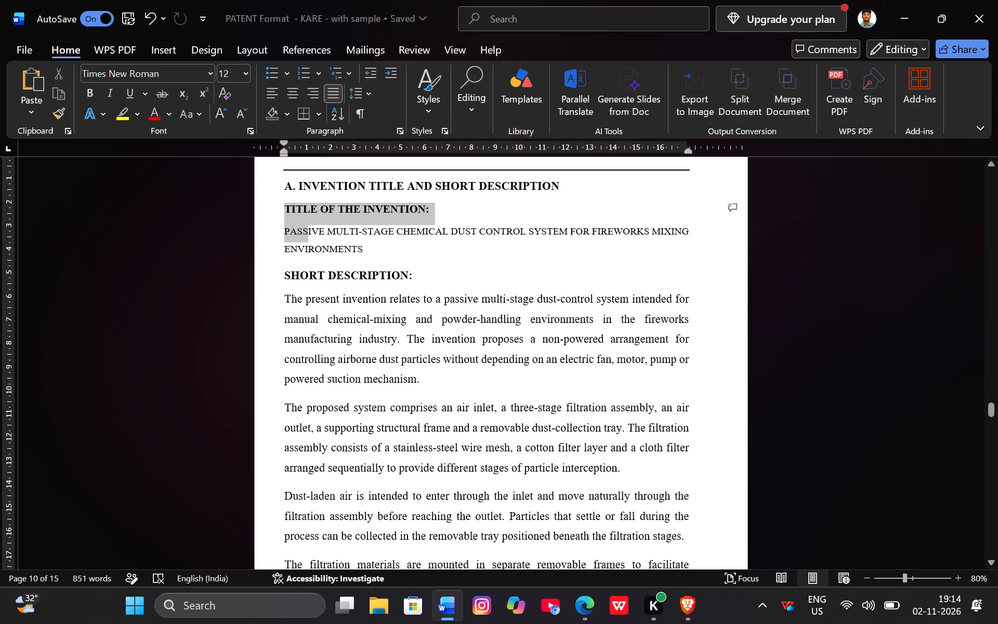
left_click_drag(320, 243, 366, 249)
left_click(305, 253)
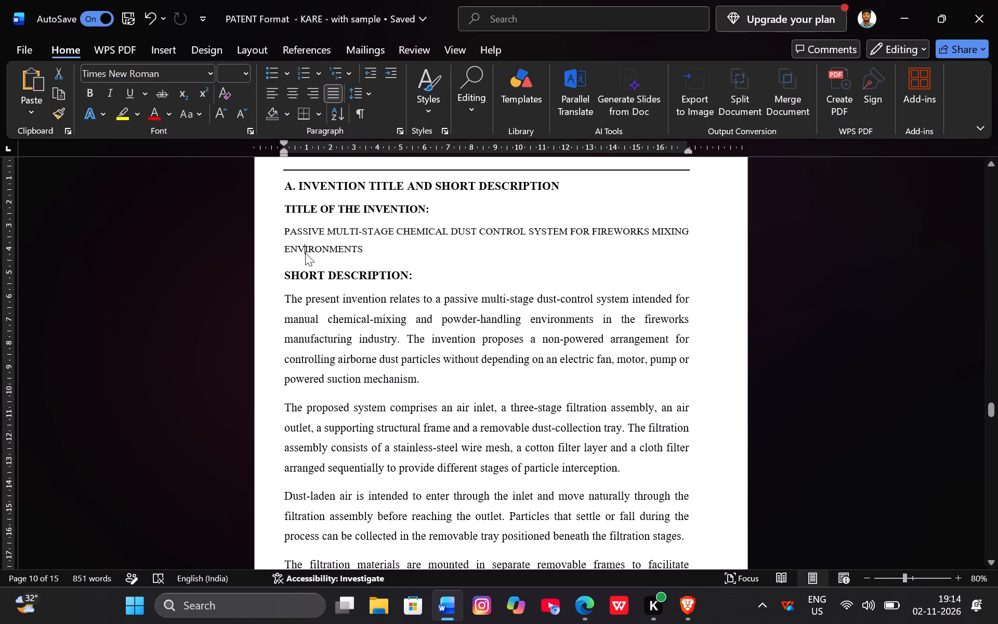
left_click_drag(283, 228, 356, 241)
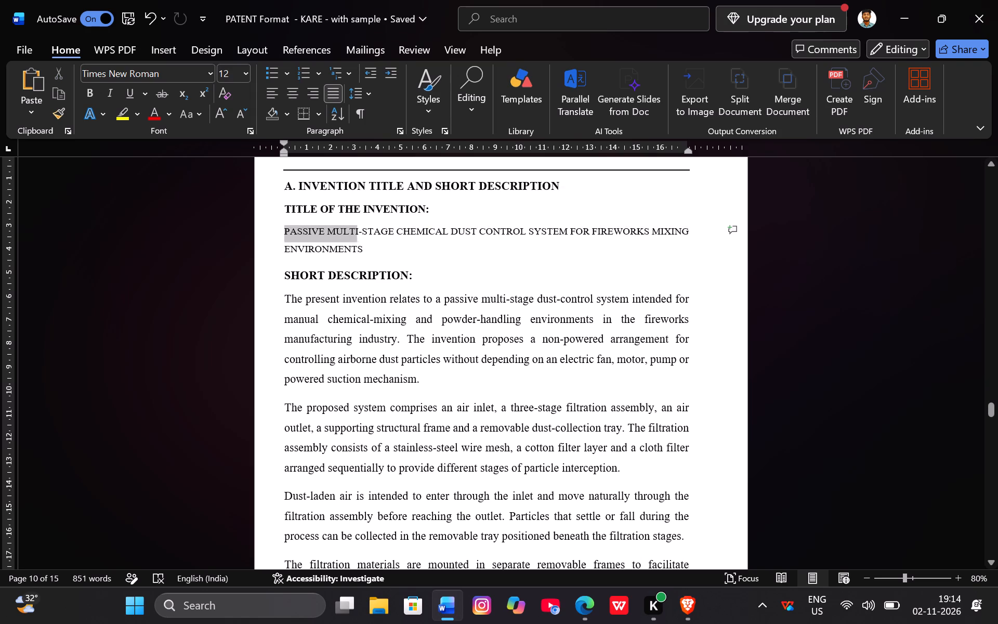
left_click_drag(356, 241, 363, 249)
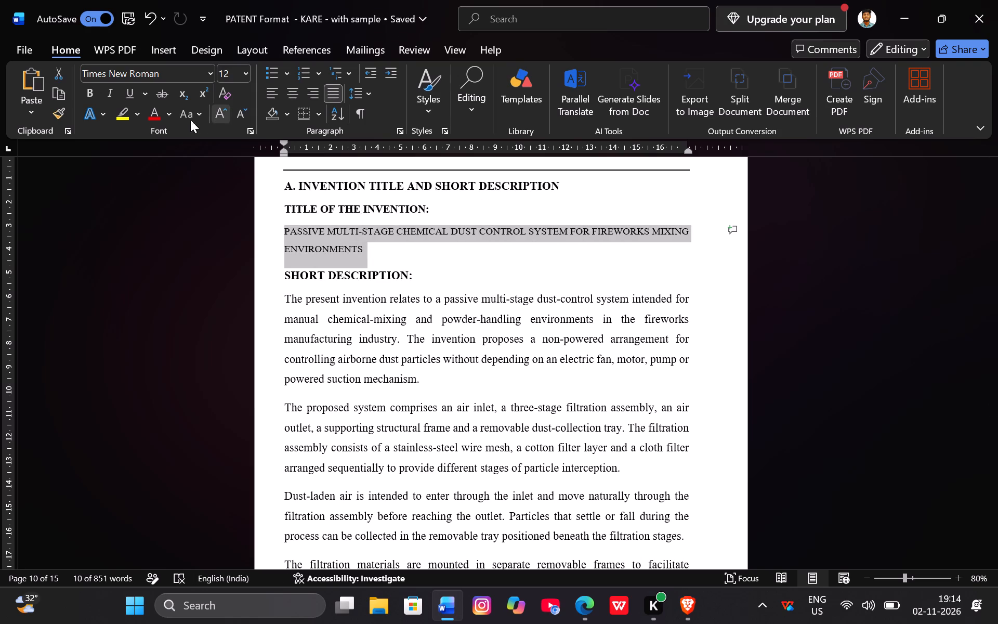
left_click(172, 113)
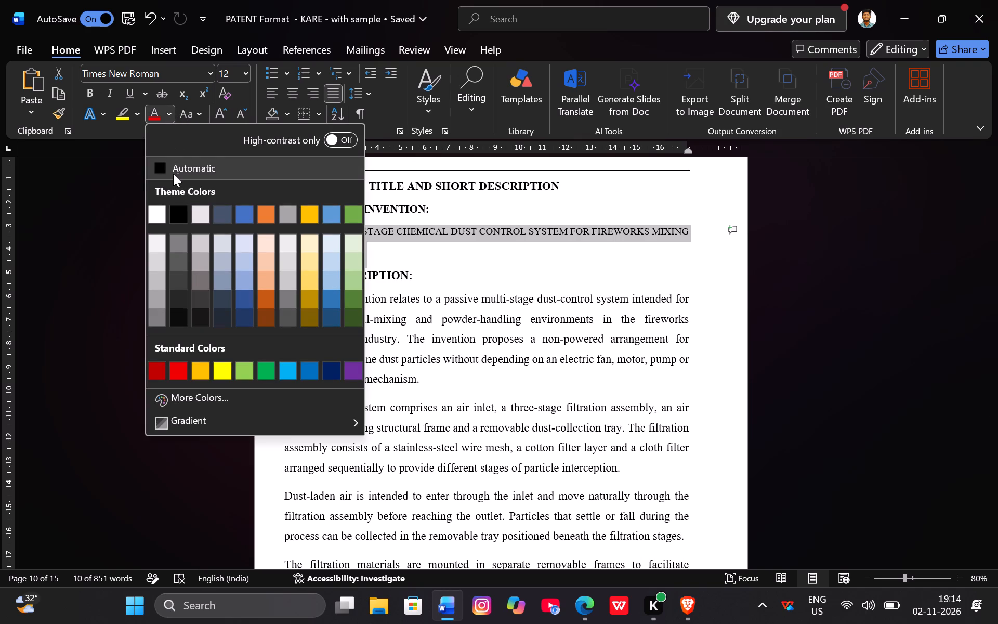
left_click(176, 213)
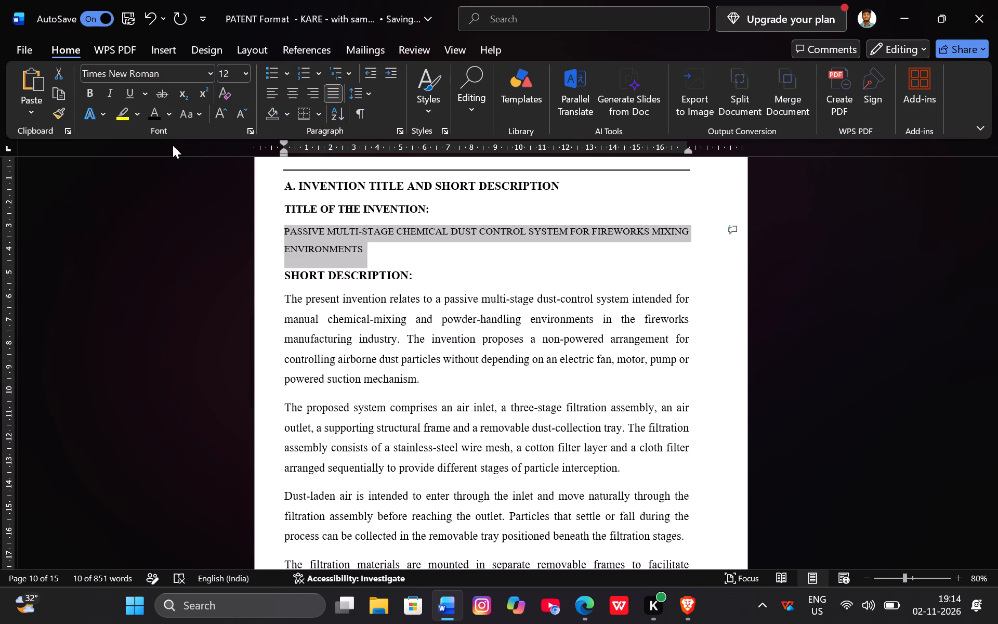
left_click(150, 108)
left_click(351, 283)
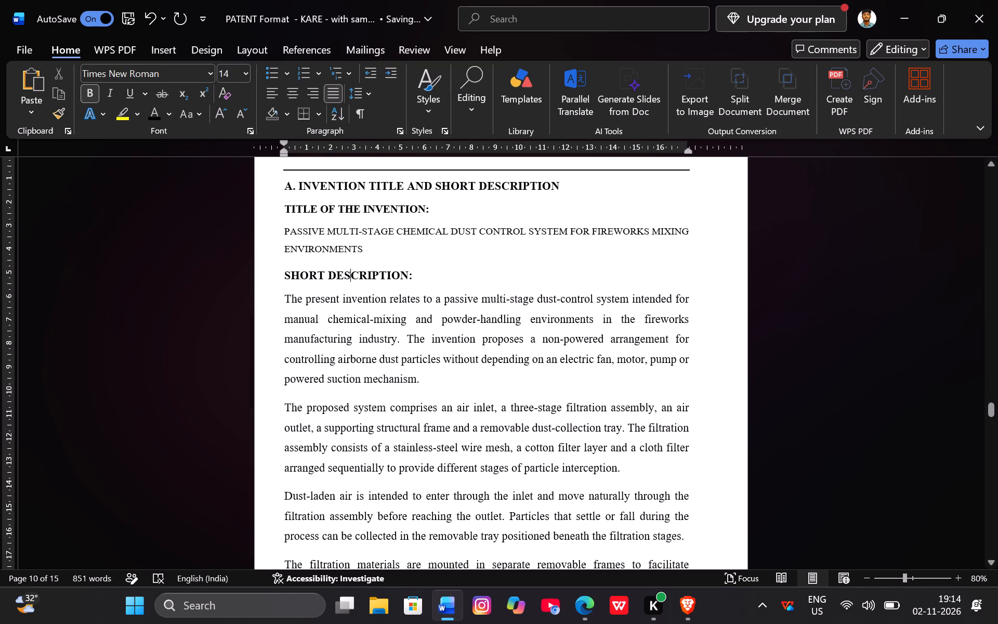
Review the SHORT DESCRIPTION paragraphs of Section A through to the end of the last paragraph.
scroll(412, 346, "down", 1)
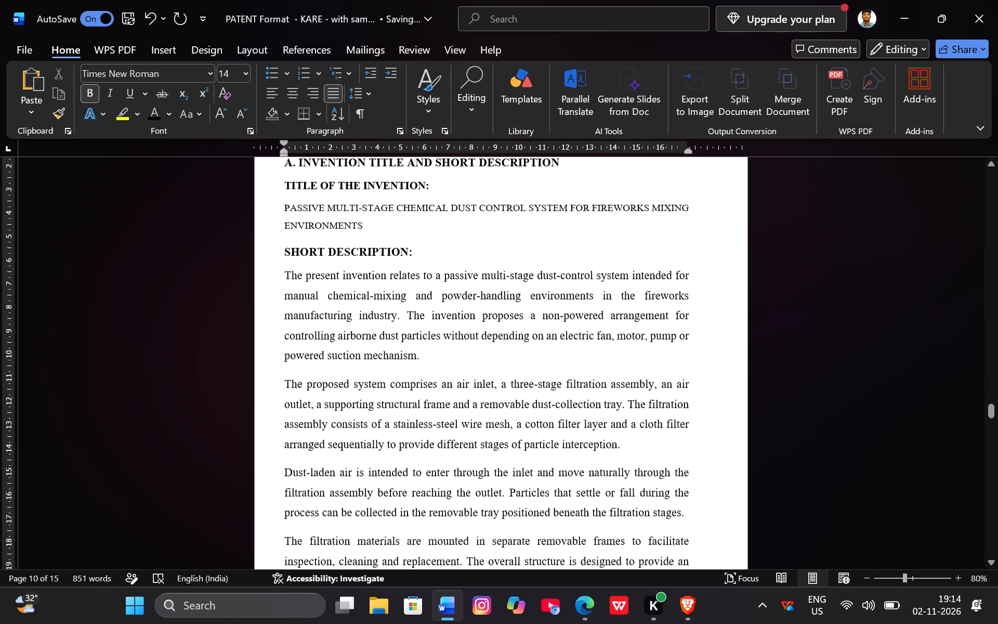
scroll(412, 346, "down", 1)
scroll(412, 346, "up", 1)
scroll(412, 346, "down", 2)
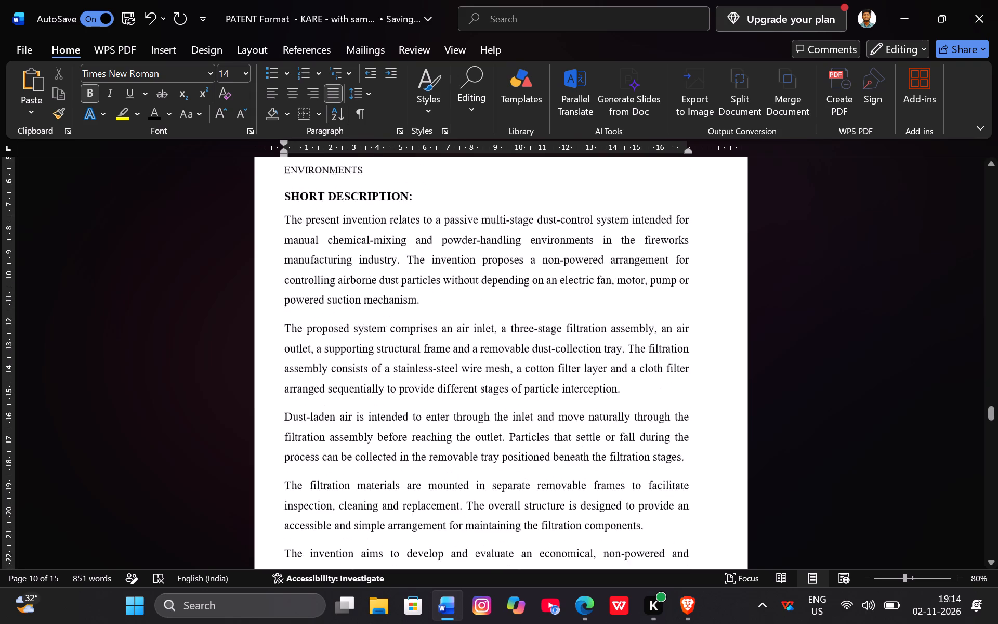
scroll(412, 346, "down", 1)
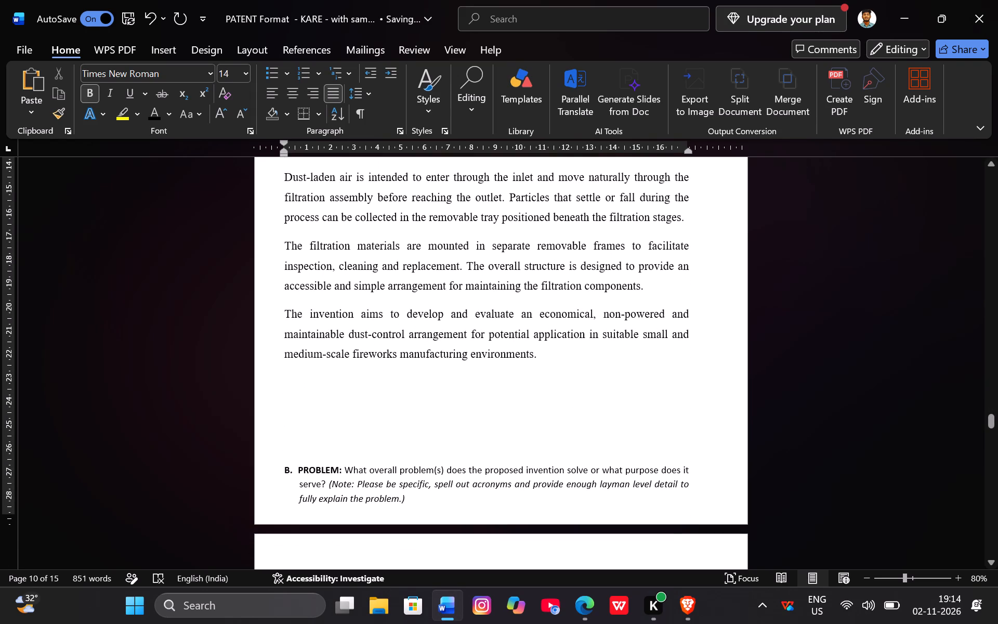
left_click(569, 356)
left_click(685, 607)
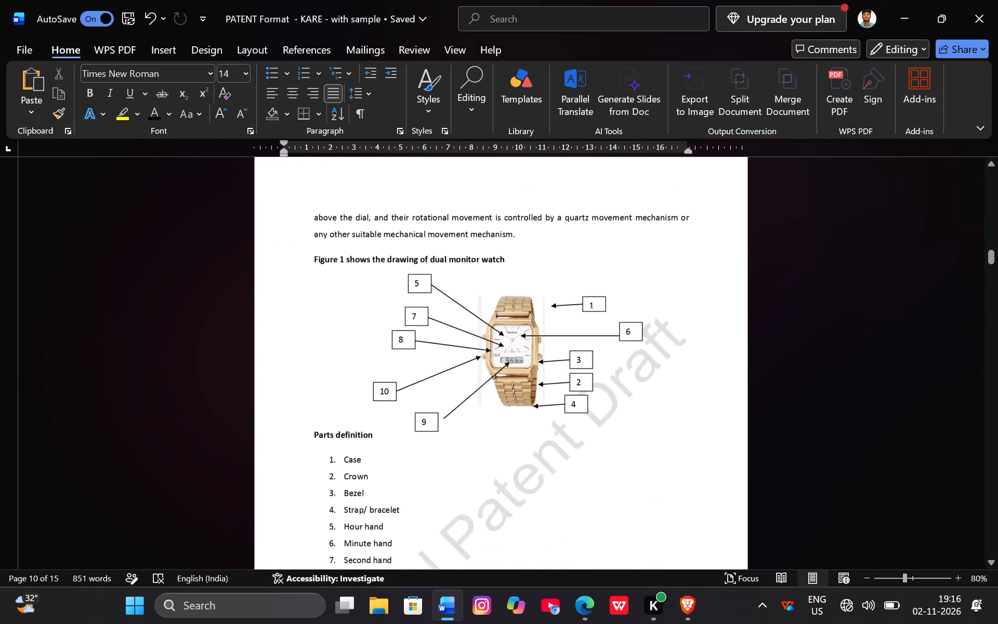
scroll(472, 394, "down", 2)
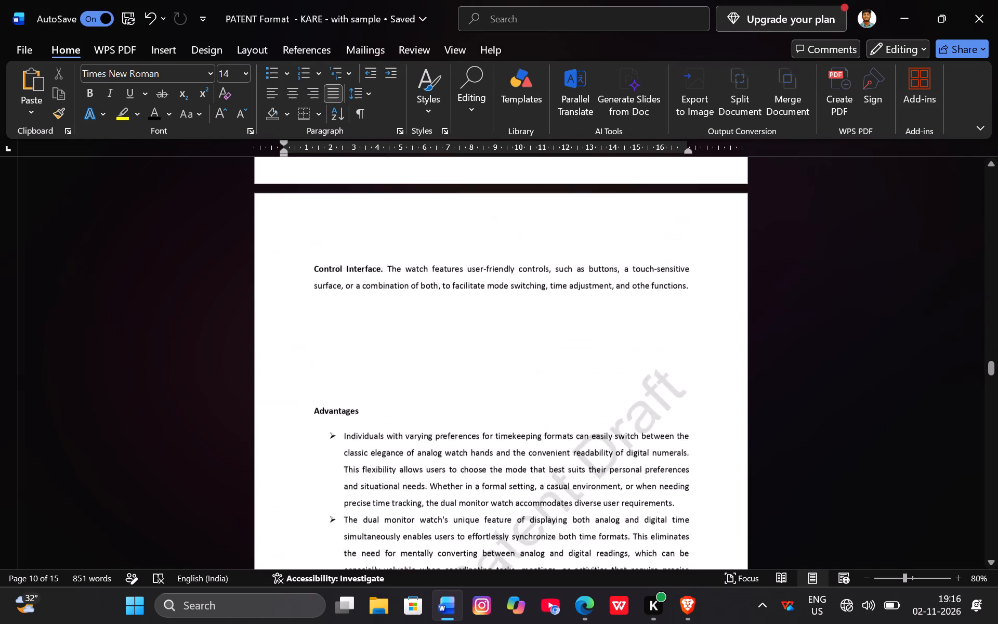
scroll(472, 394, "down", 2)
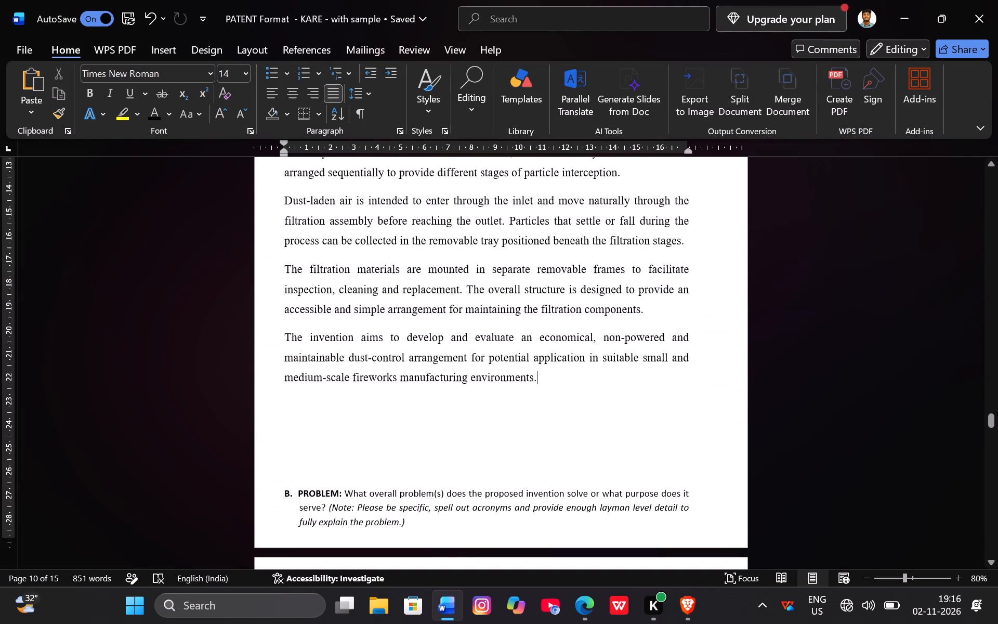
scroll(472, 394, "down", 1)
key("Return")
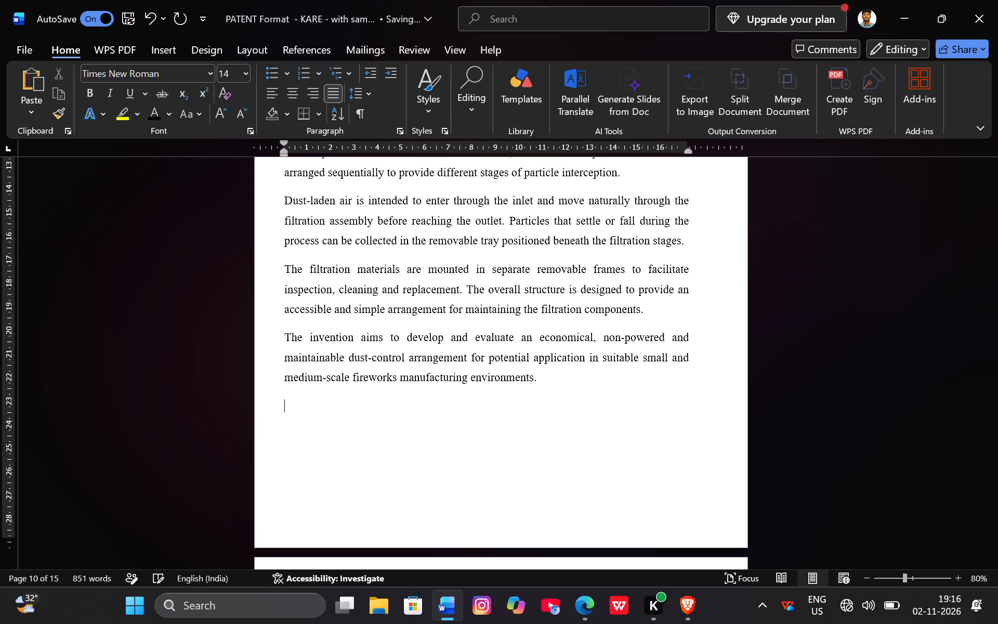
key("ctrl+v")
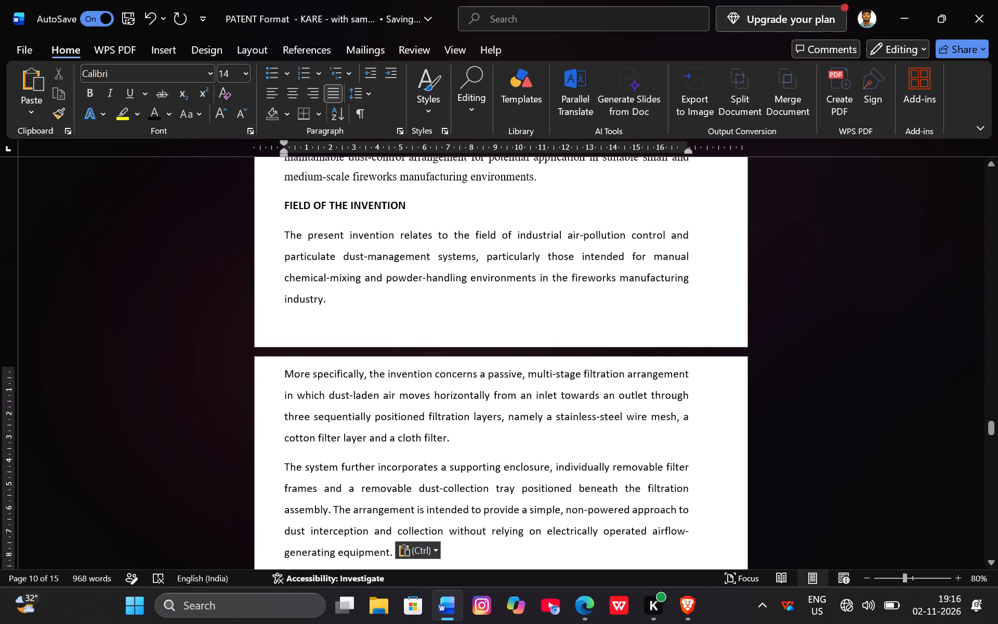
Try to set the font to Times New Roman for the pasted FIELD OF THE INVENTION section.
left_click(163, 74)
type("time")
key("Tab")
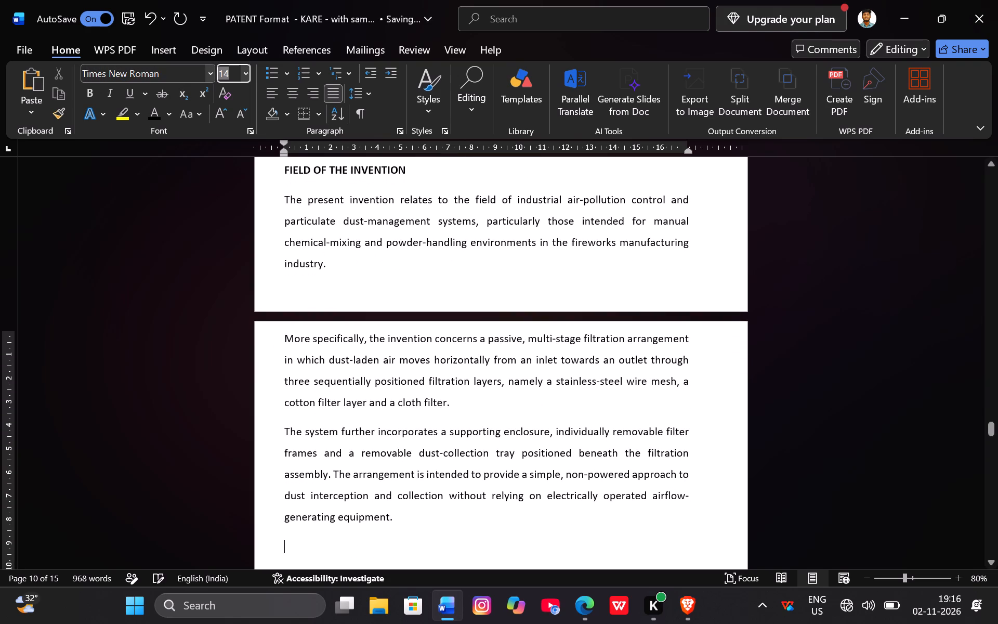
key("Return")
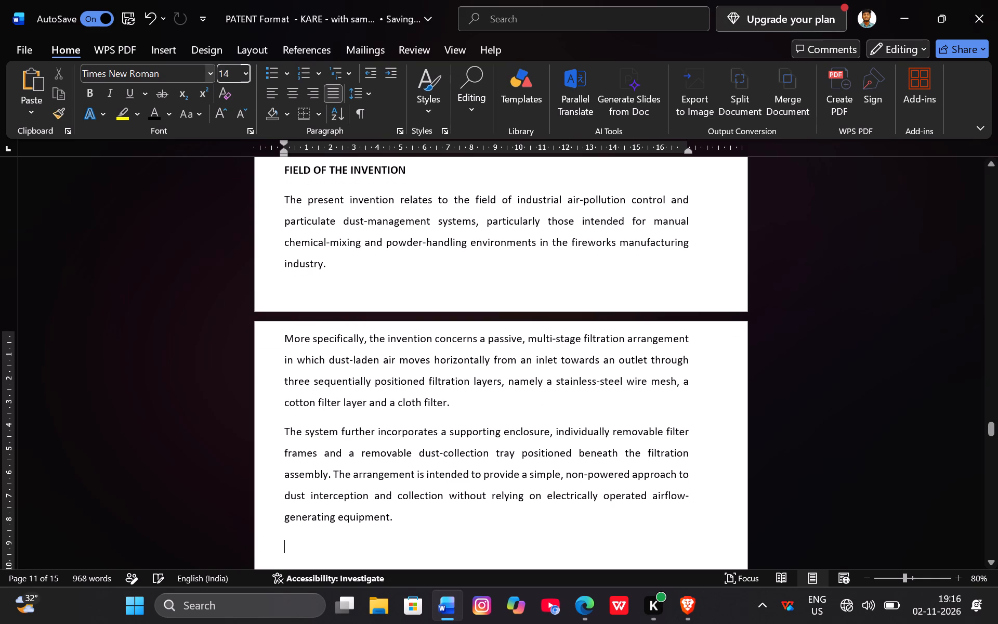
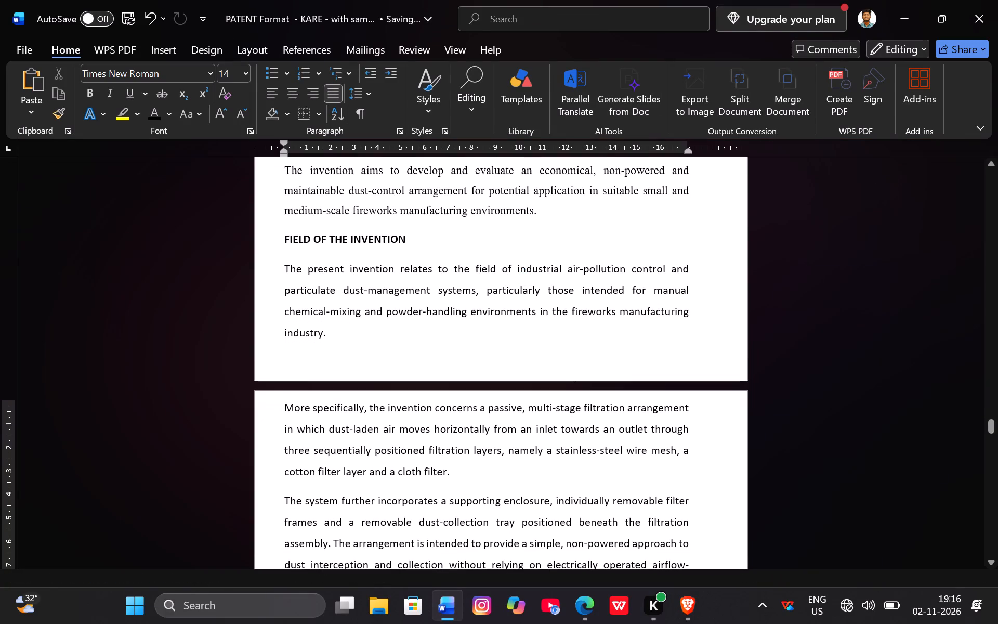
Set the font of the pasted FIELD OF THE INVENTION heading and its three paragraphs to Times New Roman.
left_click_drag(282, 237, 330, 318)
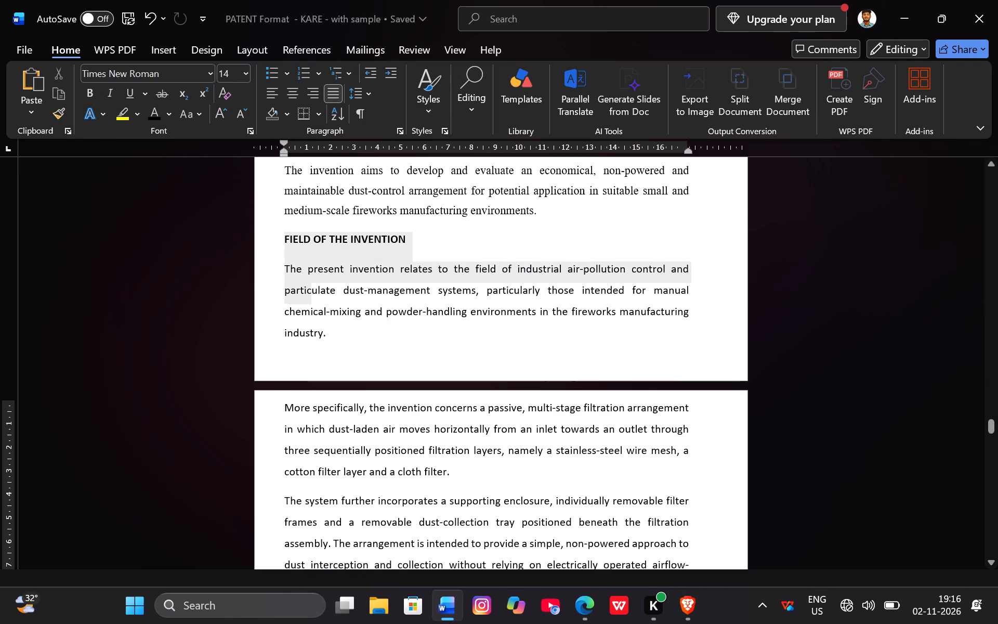
left_click_drag(330, 318, 418, 583)
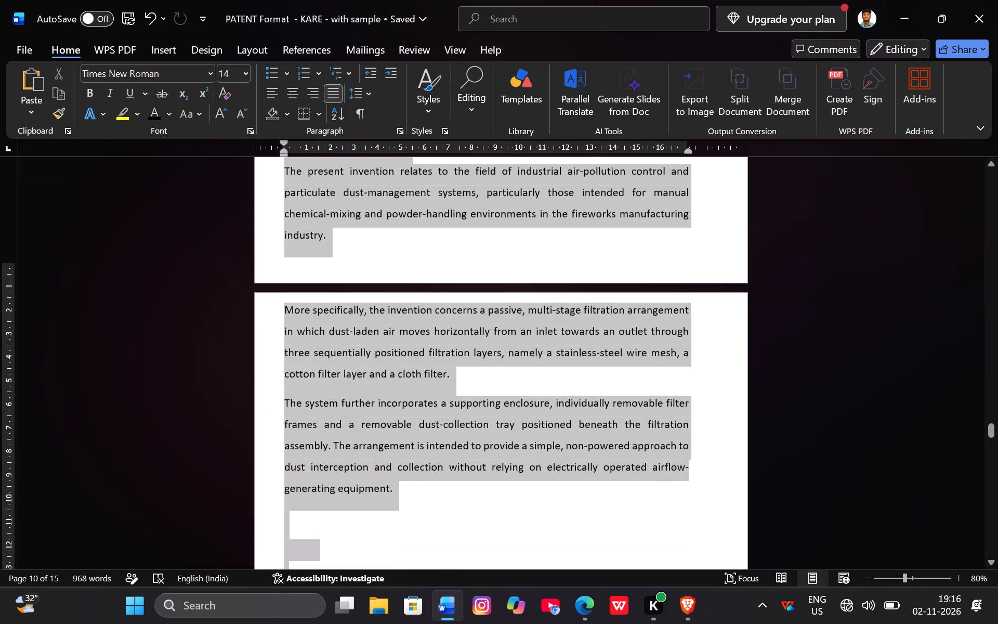
left_click_drag(418, 583, 411, 264)
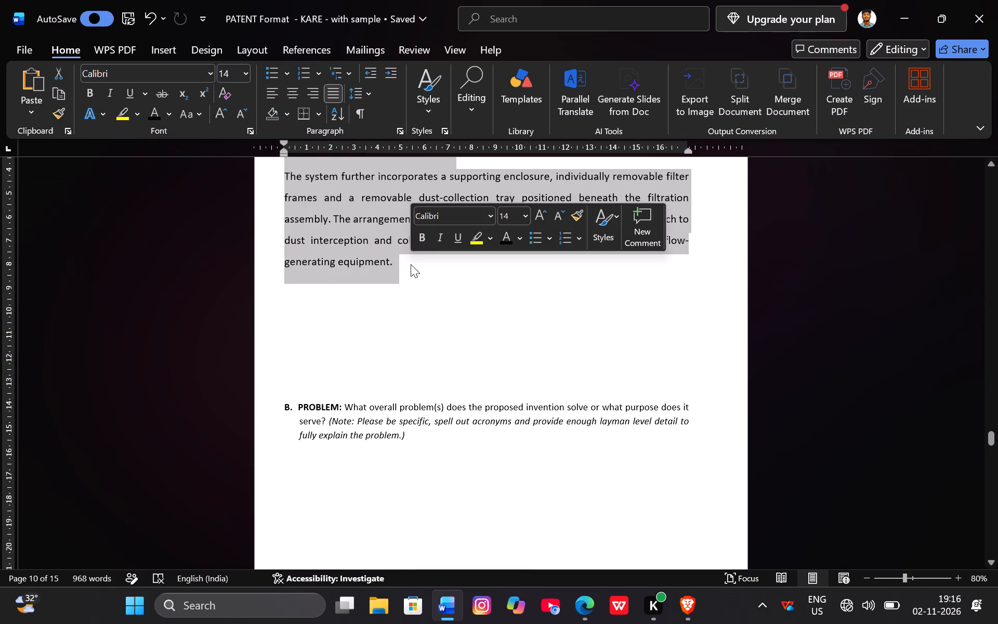
left_click(455, 222)
left_click(452, 216)
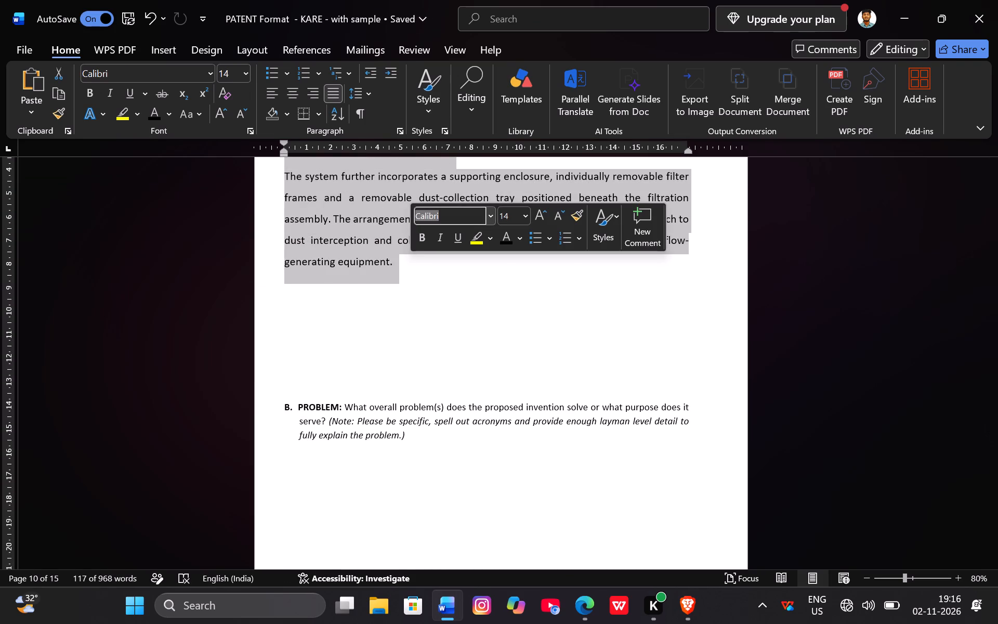
type("ti")
key("Tab")
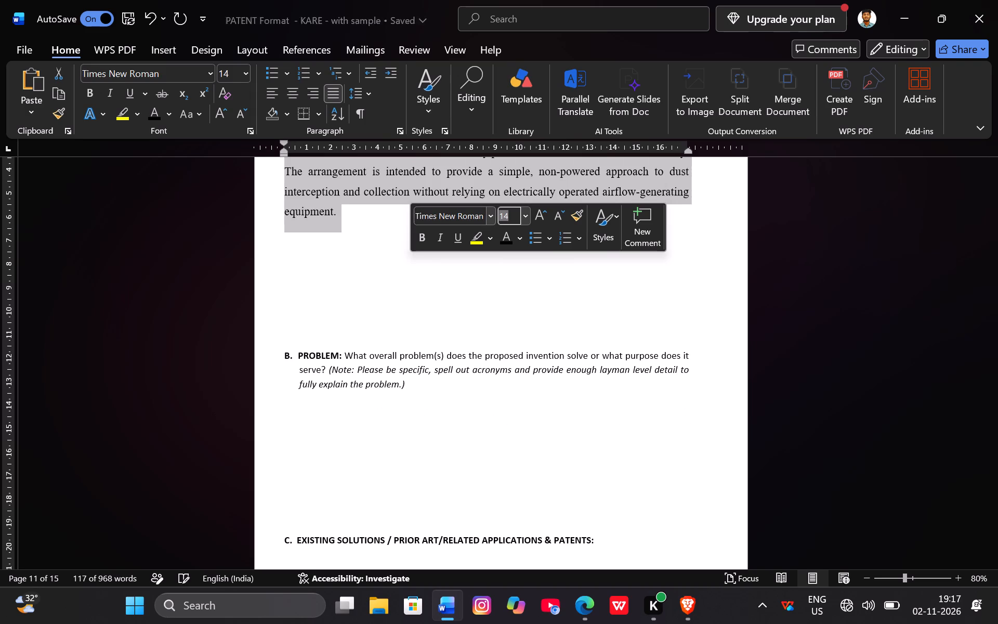
left_click(373, 276)
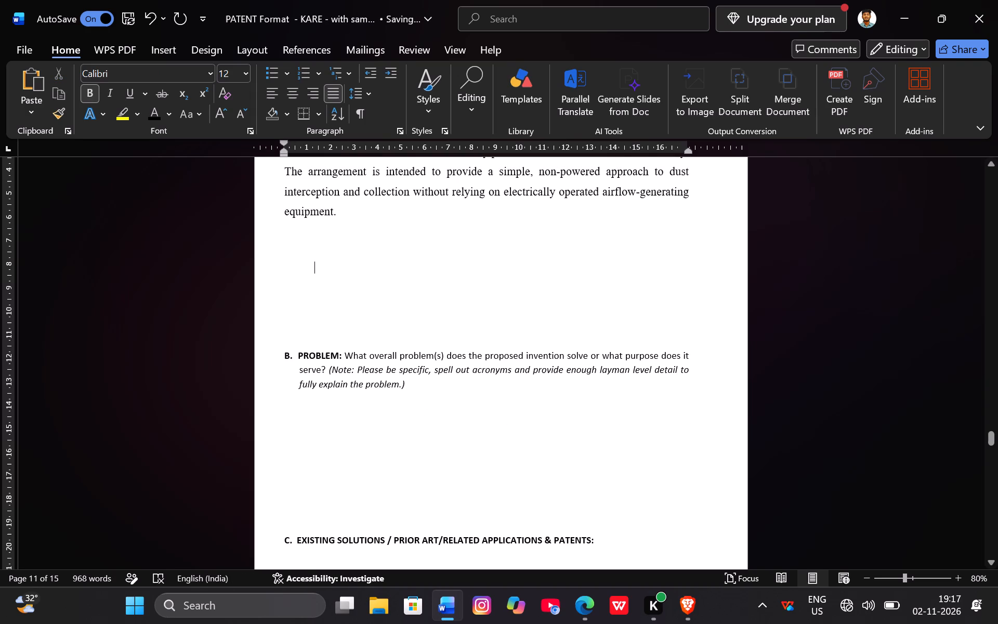
Check the line spacing applied to the FIELD OF THE INVENTION heading and paragraphs.
scroll(373, 276, "up", 1)
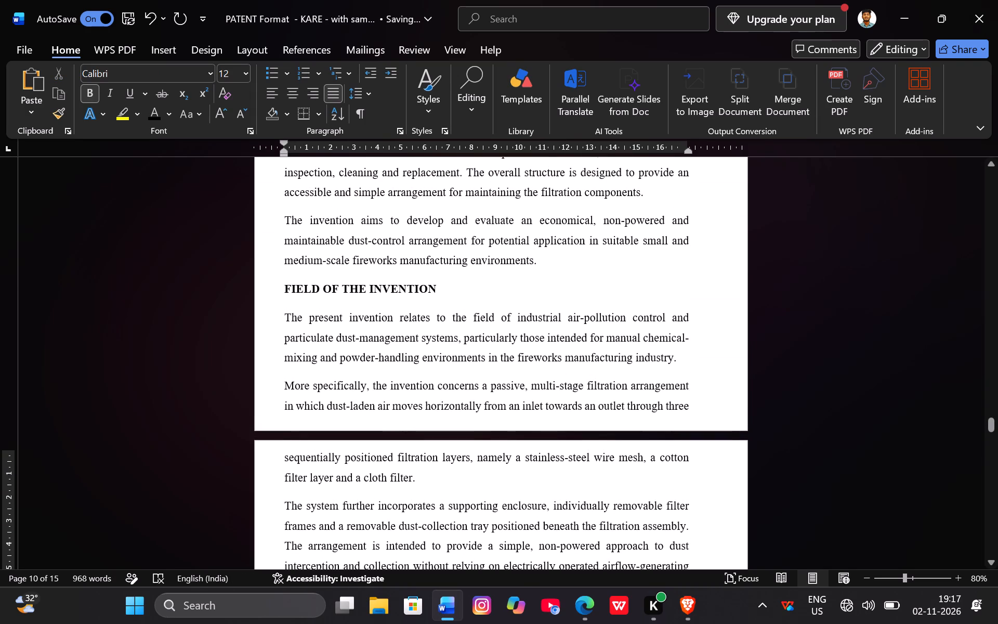
left_click_drag(282, 309, 412, 501)
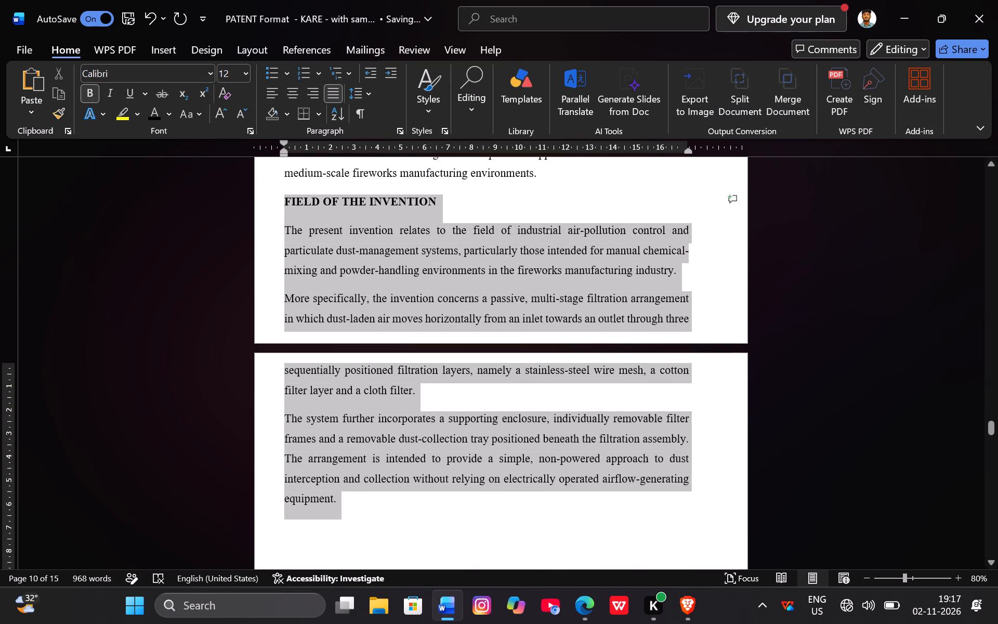
left_click_drag(412, 501, 409, 501)
left_click(366, 98)
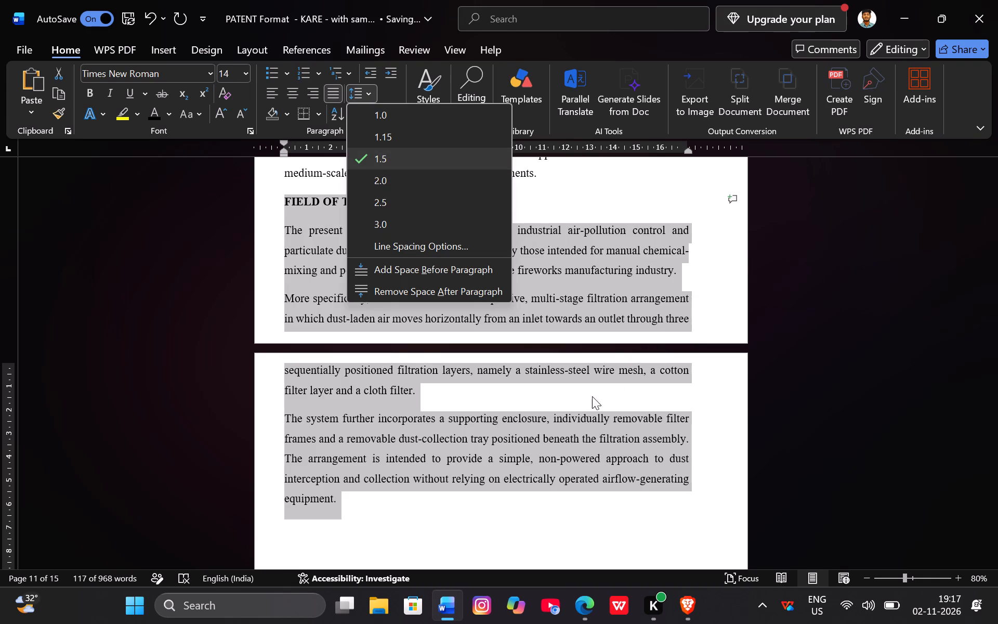
left_click(574, 407)
left_click(445, 255)
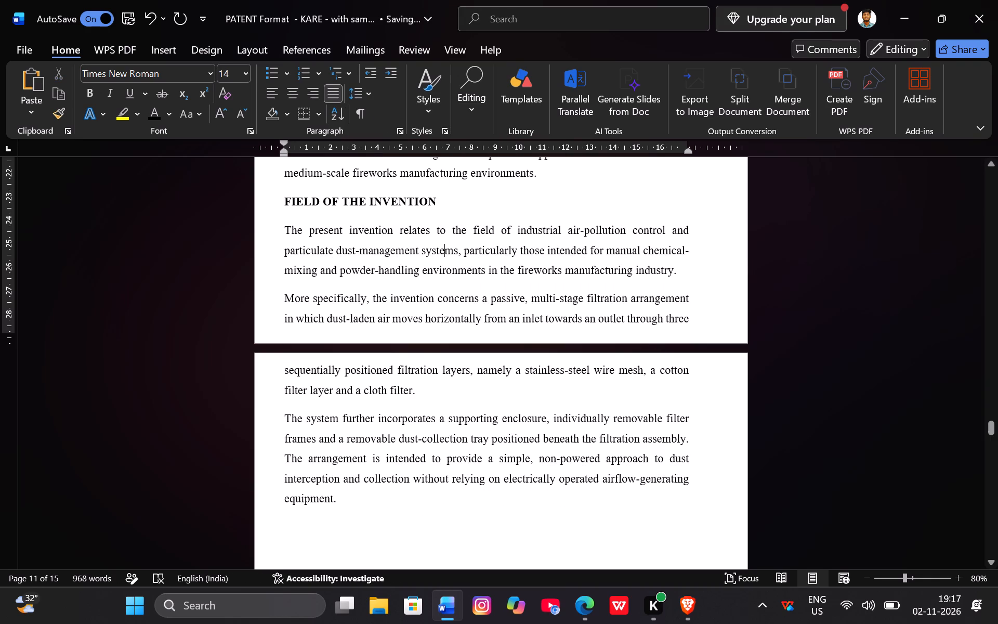
Set the font color of the invention title text in Section A to the darkest shade in the theme's black column.
scroll(445, 255, "up", 1)
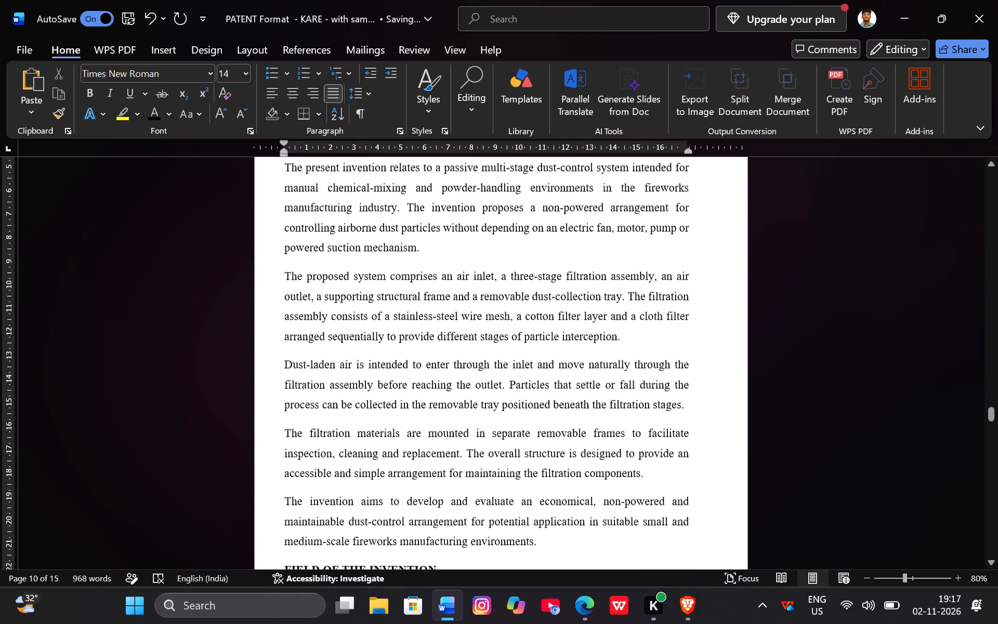
scroll(445, 255, "up", 2)
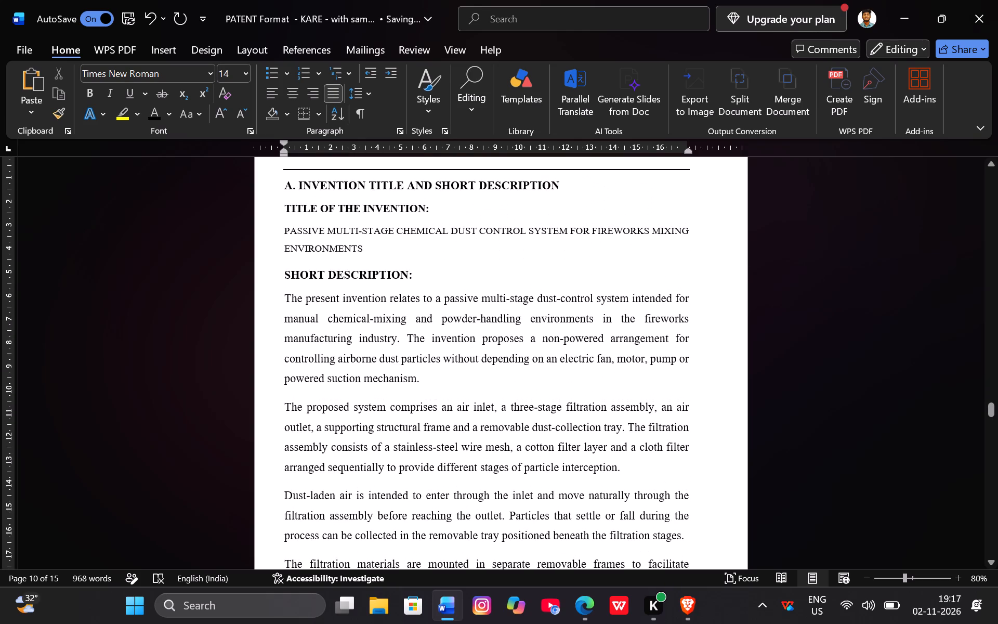
left_click_drag(283, 226, 362, 254)
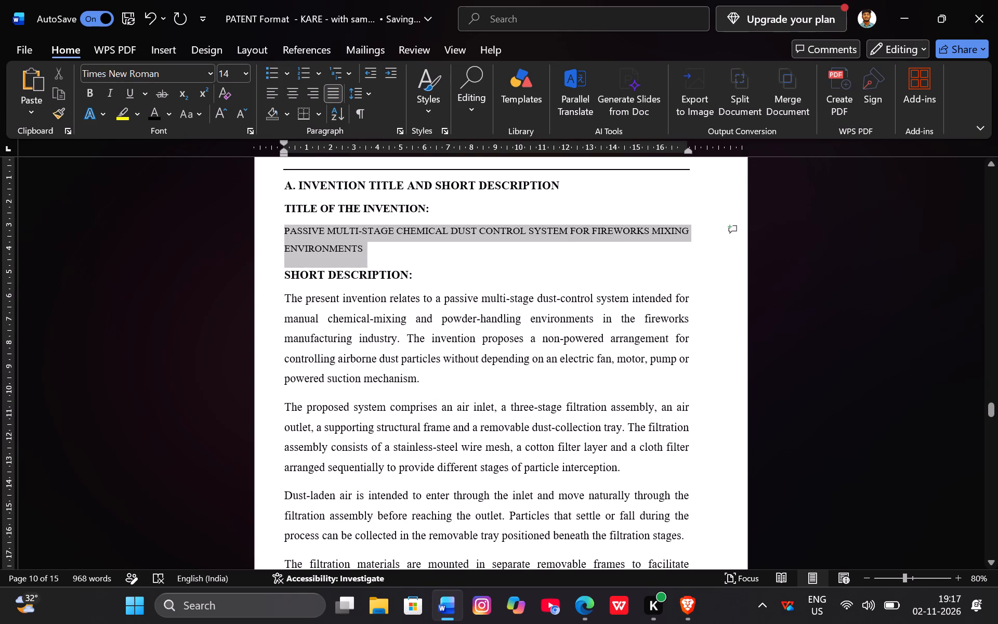
left_click_drag(362, 254, 366, 253)
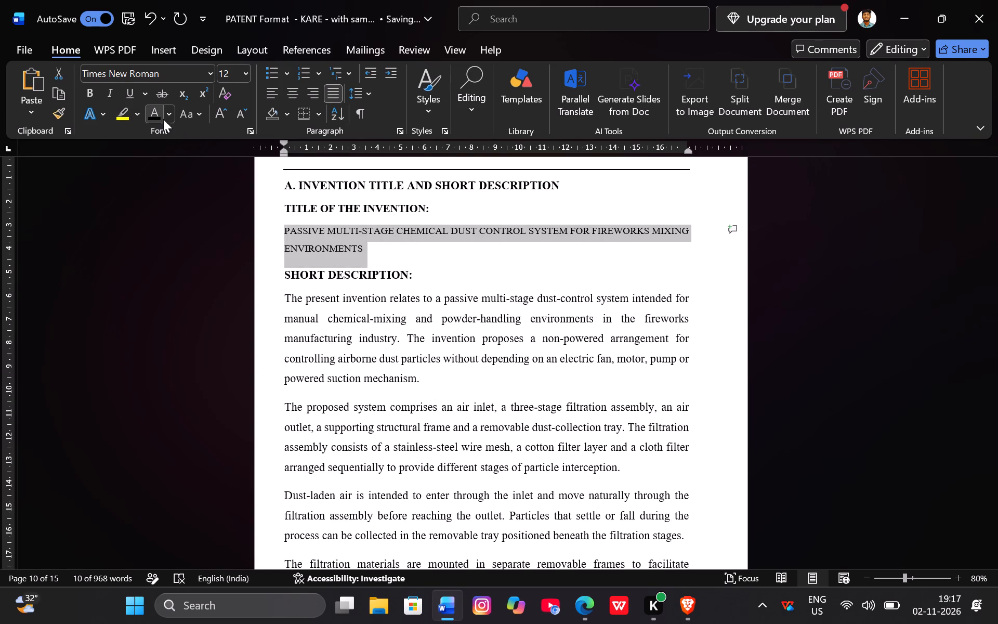
left_click(201, 114)
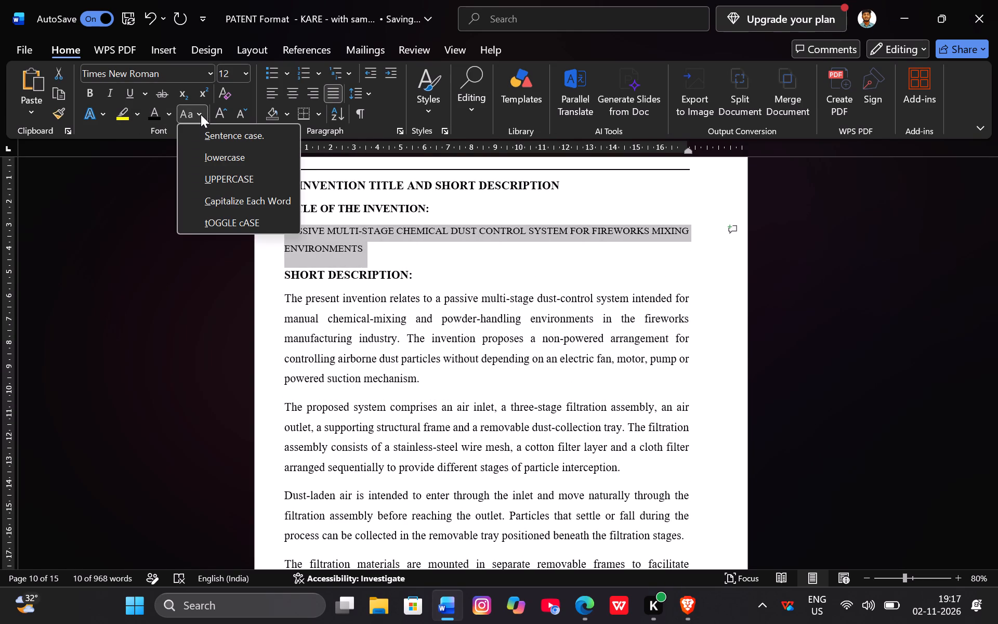
left_click(201, 114)
left_click(166, 114)
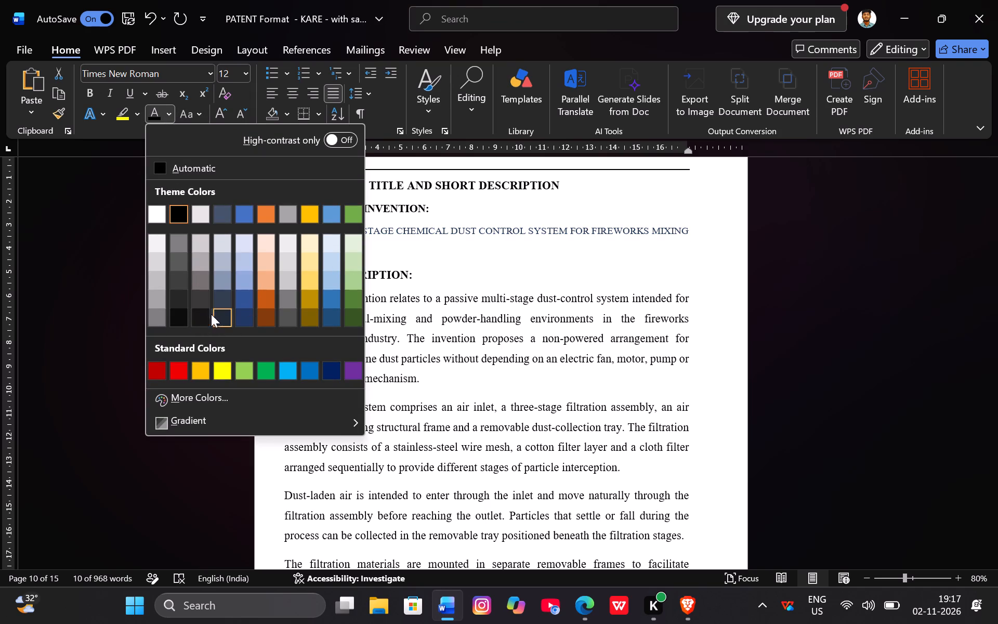
left_click(182, 316)
left_click(434, 262)
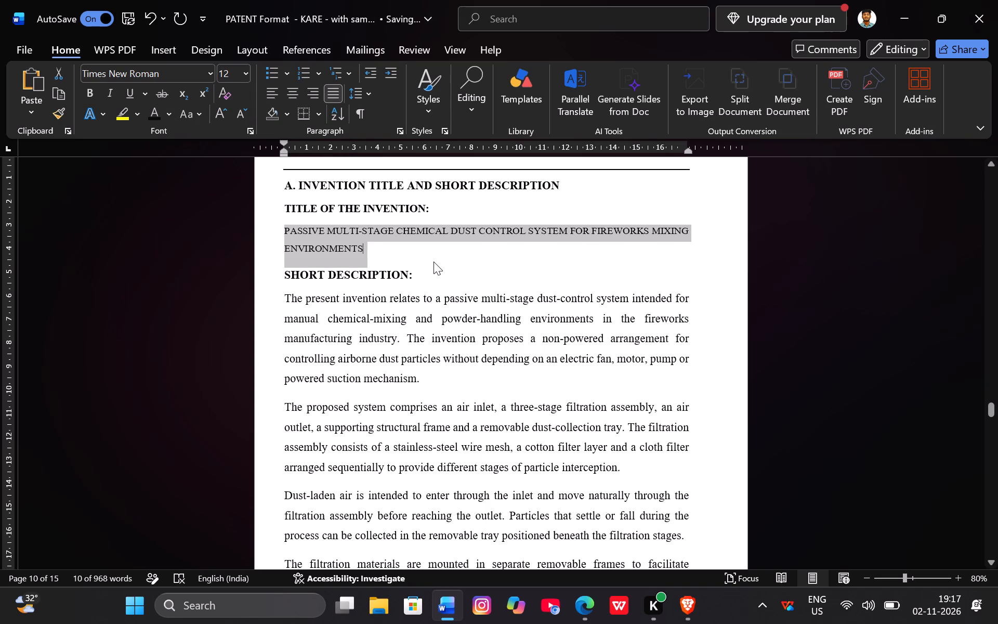
scroll(434, 262, "down", 1)
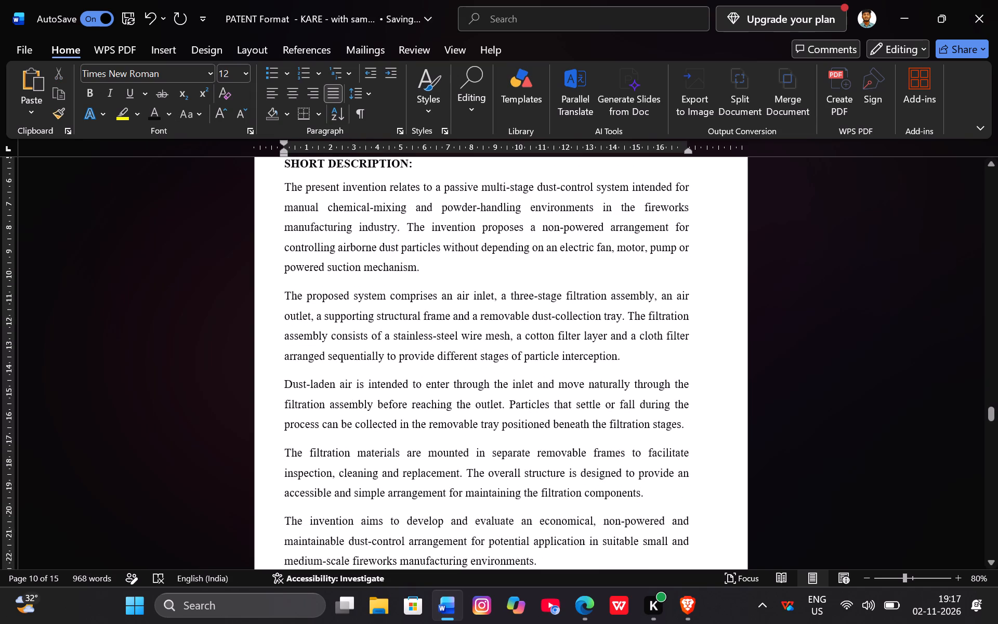
scroll(434, 262, "down", 1)
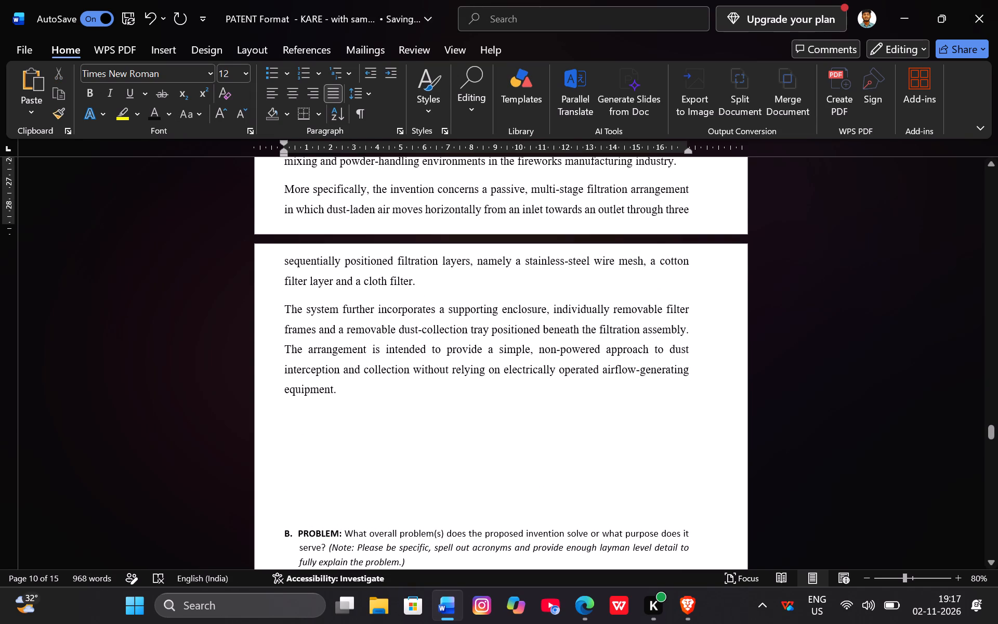
scroll(401, 311, "up", 1)
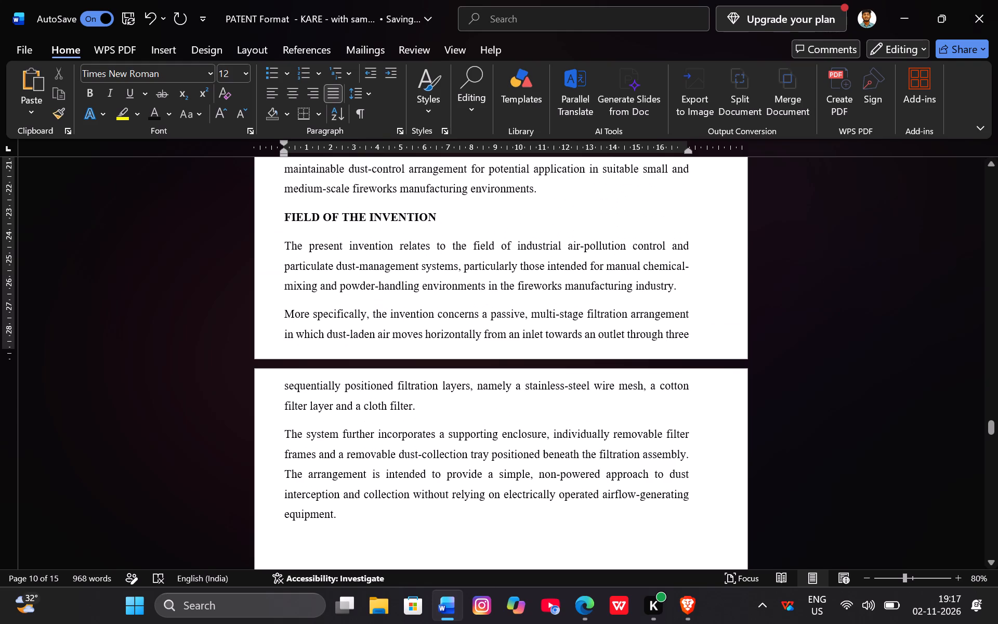
scroll(401, 311, "down", 1)
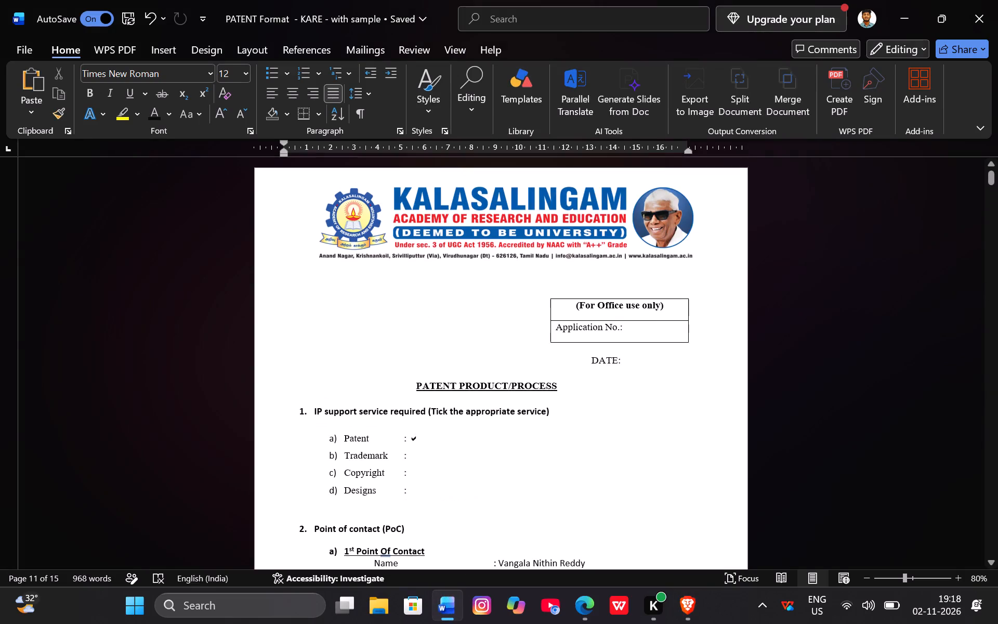
scroll(452, 381, "down", 1)
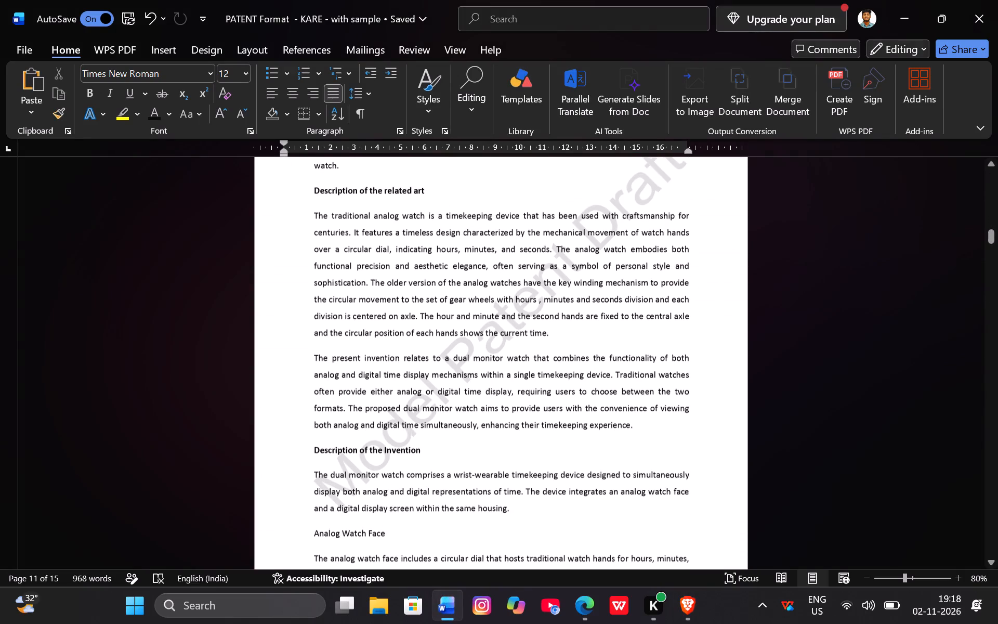
scroll(452, 381, "down", 2)
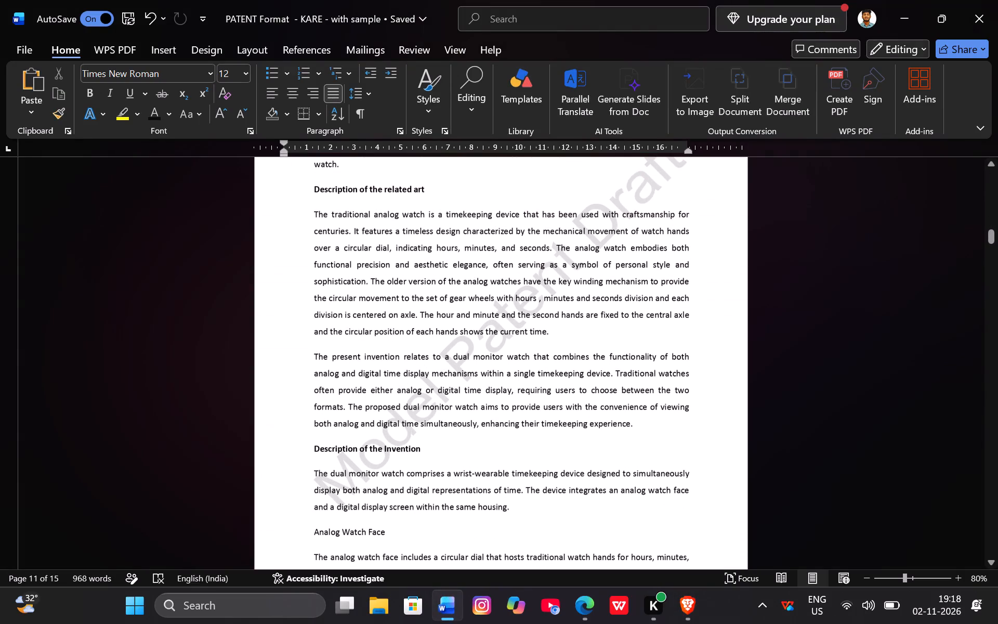
scroll(471, 451, "down", 2)
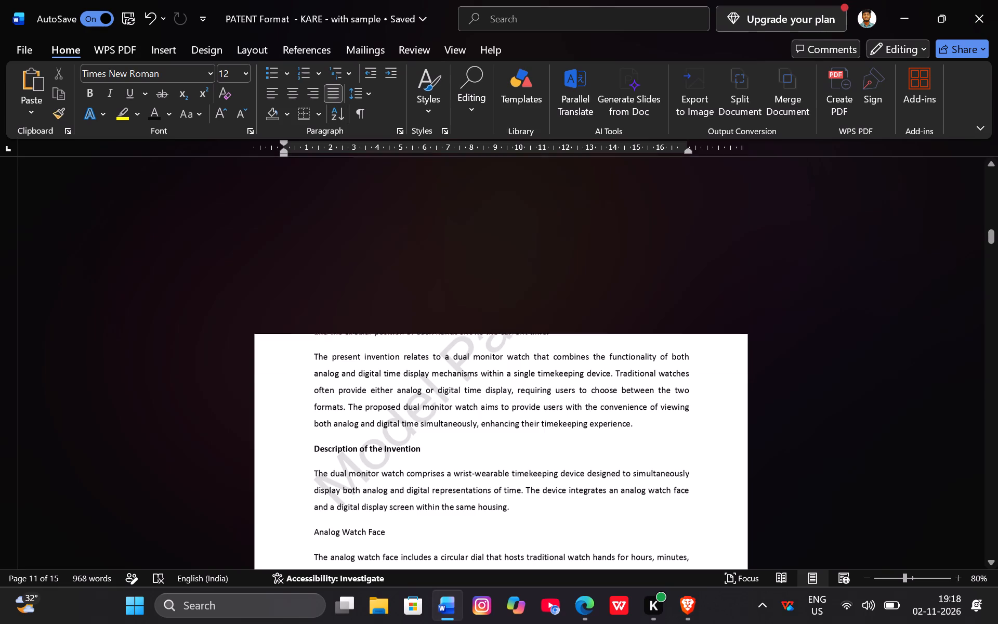
Examine the form's remaining unfilled sections, from B. PROBLEM through E. NOVELTY and KEY FEATURES, to see what each asks for.
scroll(471, 451, "down", 4)
scroll(471, 451, "up", 1)
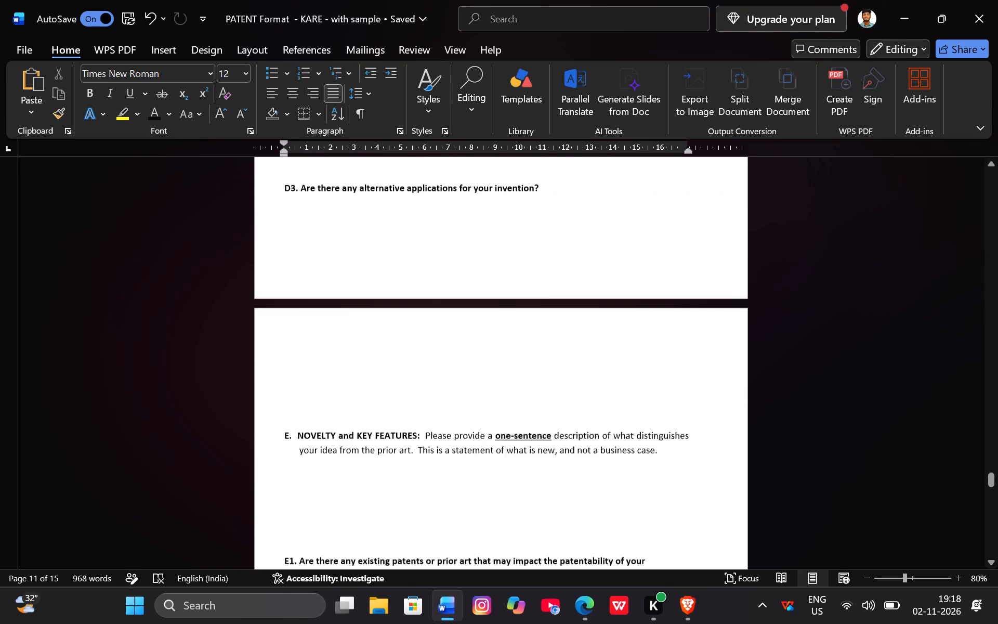
scroll(471, 451, "up", 3)
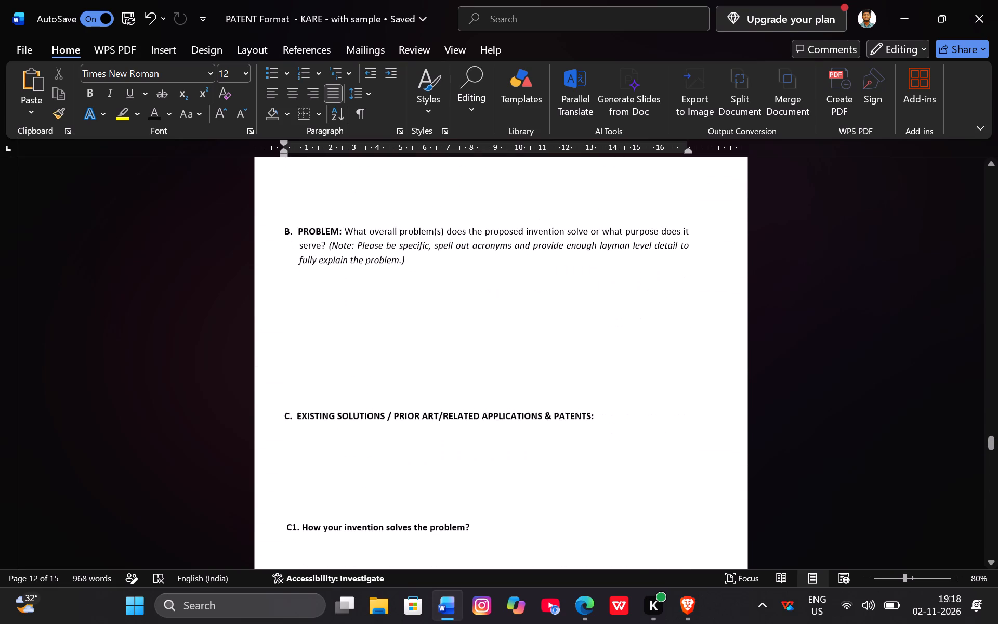
scroll(471, 451, "up", 1)
scroll(471, 451, "down", 1)
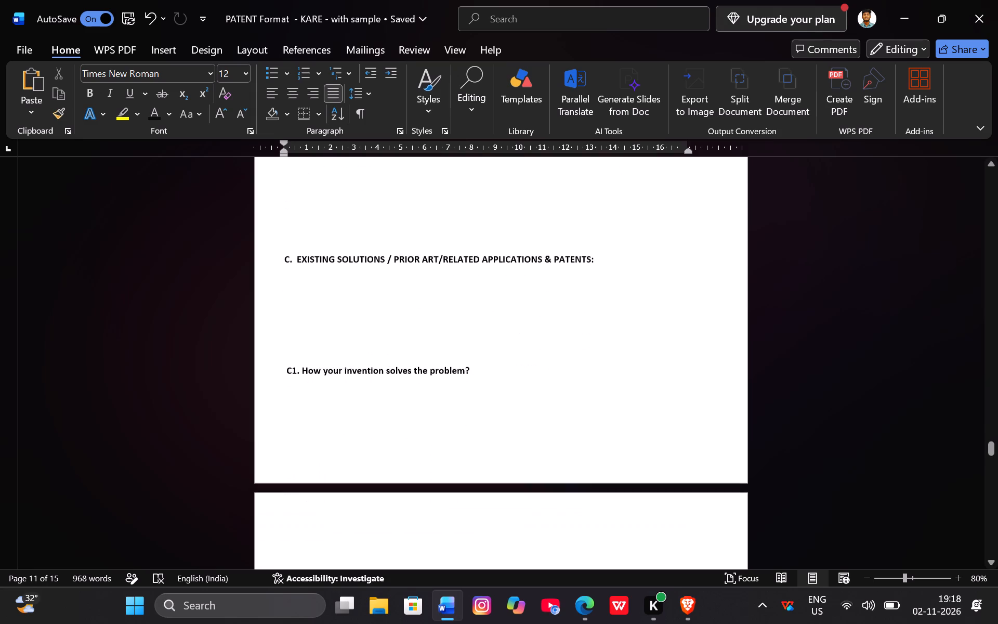
scroll(471, 451, "down", 1)
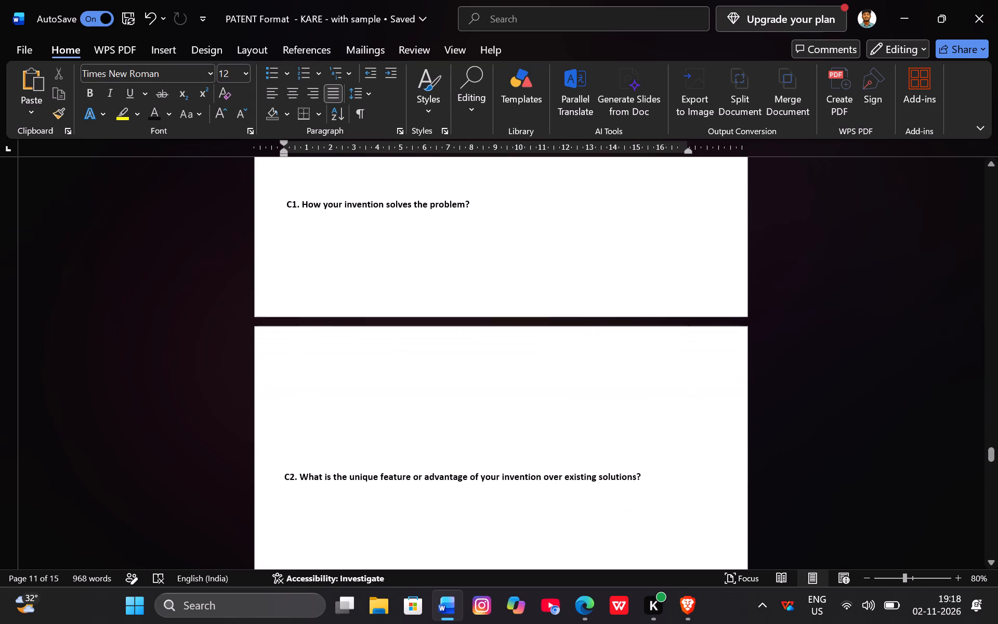
scroll(471, 451, "down", 2)
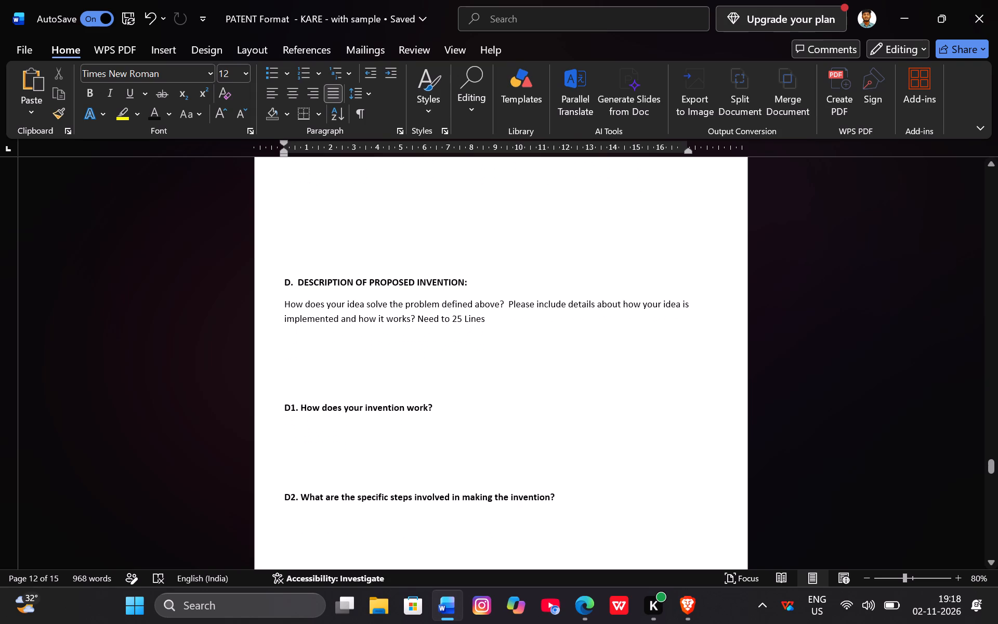
scroll(471, 451, "down", 1)
scroll(471, 451, "up", 1)
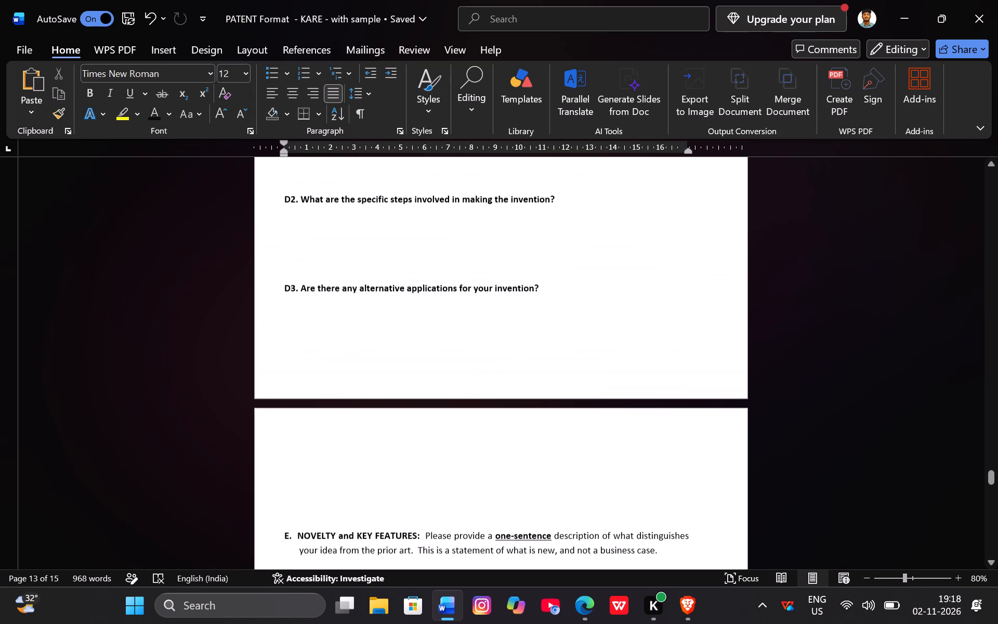
scroll(471, 451, "up", 2)
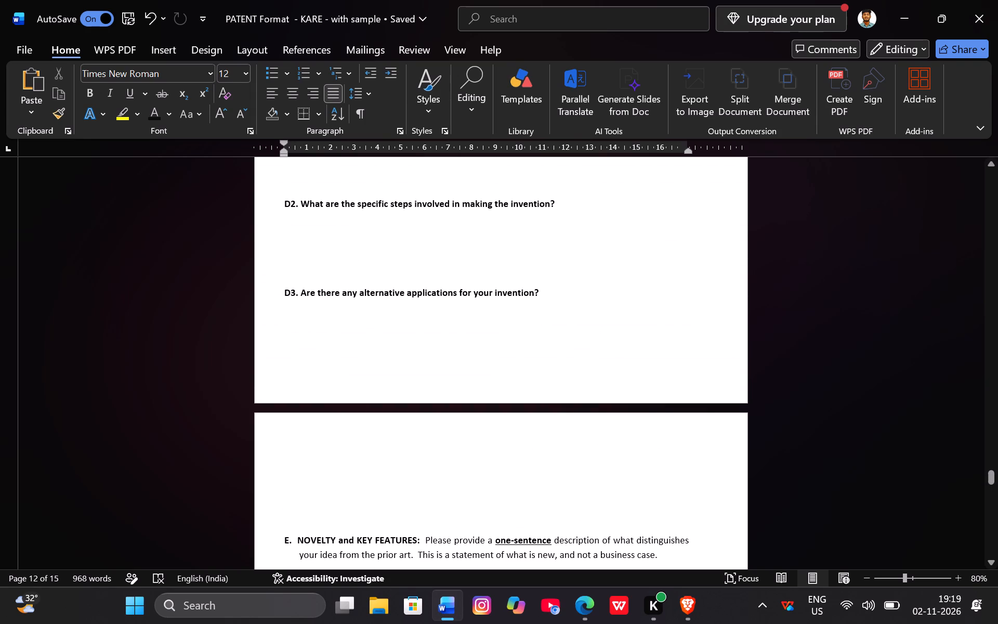
scroll(471, 451, "down", 1)
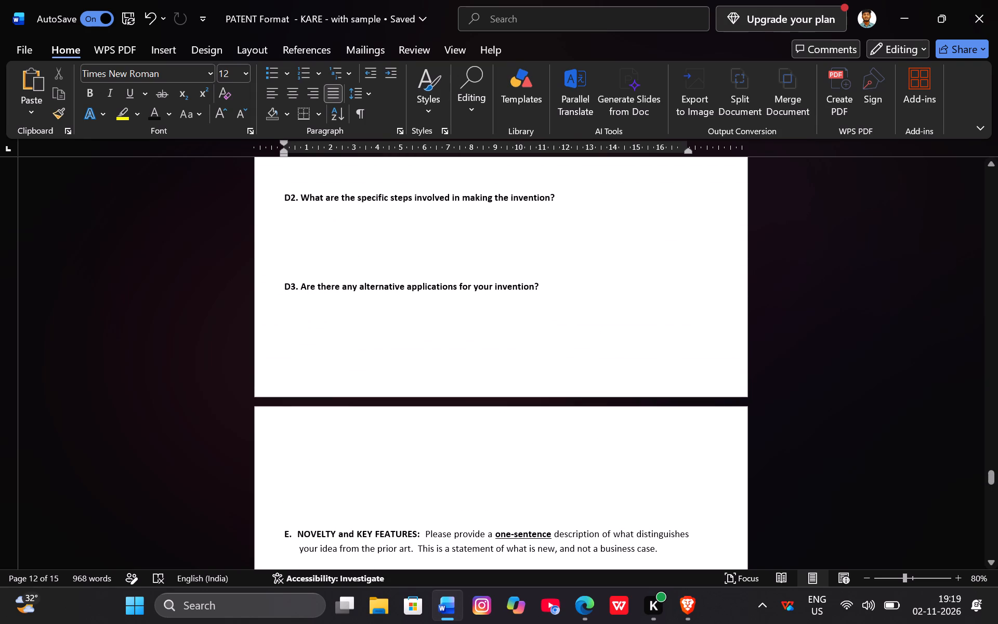
scroll(471, 451, "up", 4)
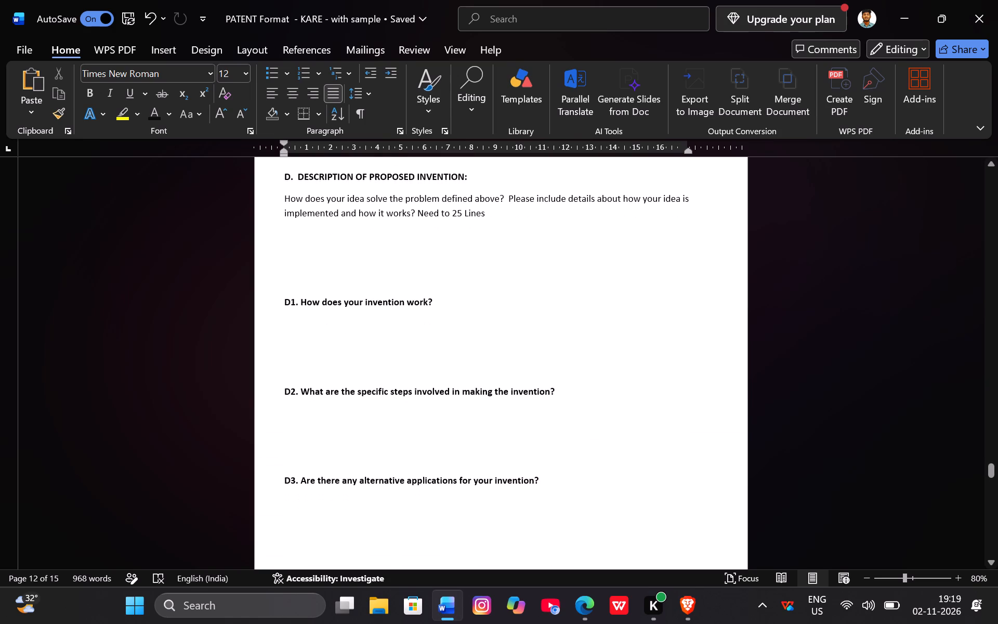
scroll(471, 451, "down", 1)
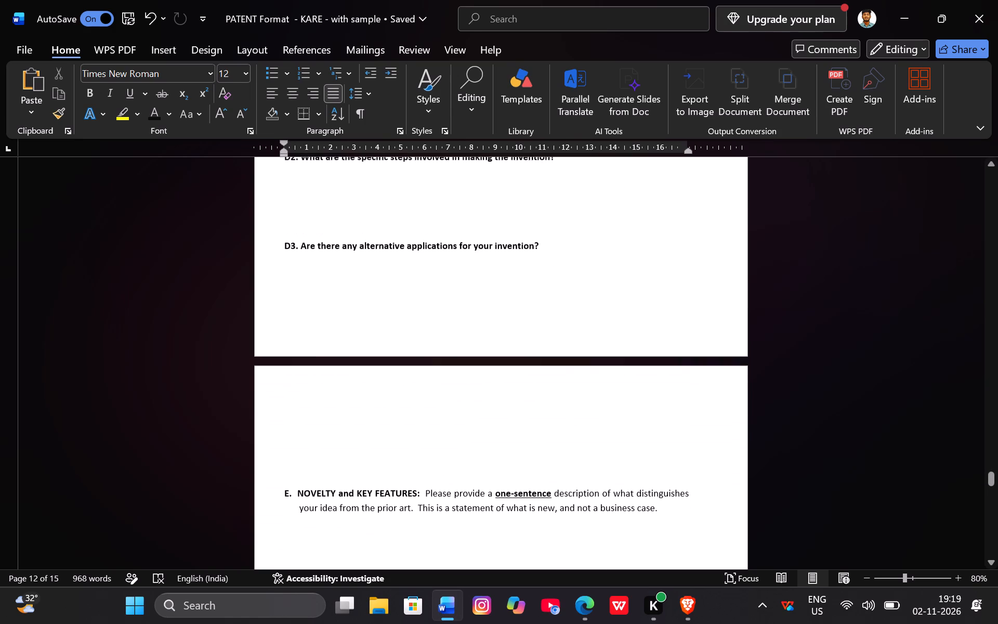
scroll(471, 451, "down", 2)
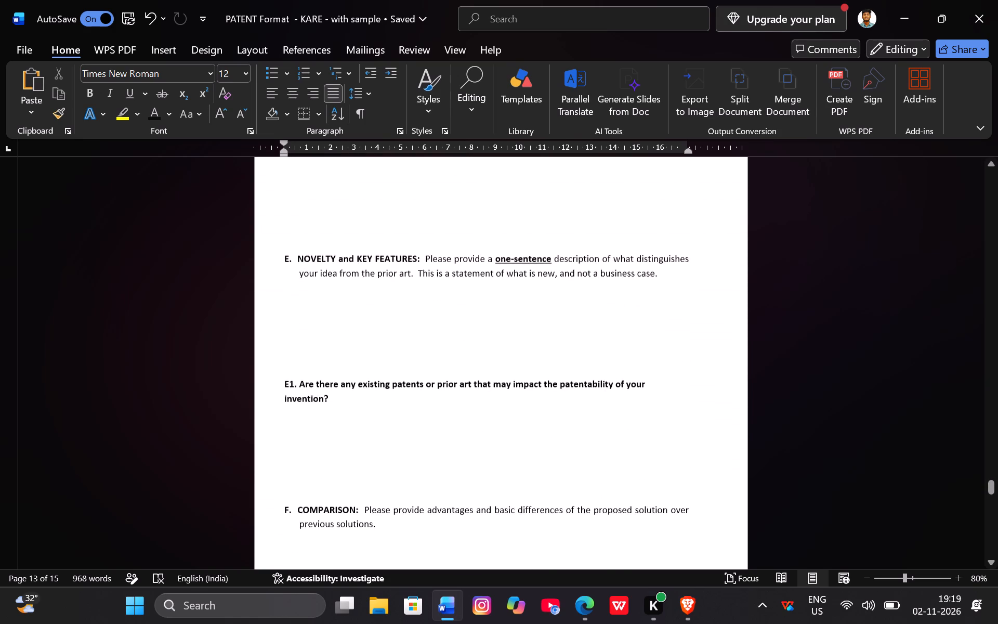
scroll(471, 451, "down", 1)
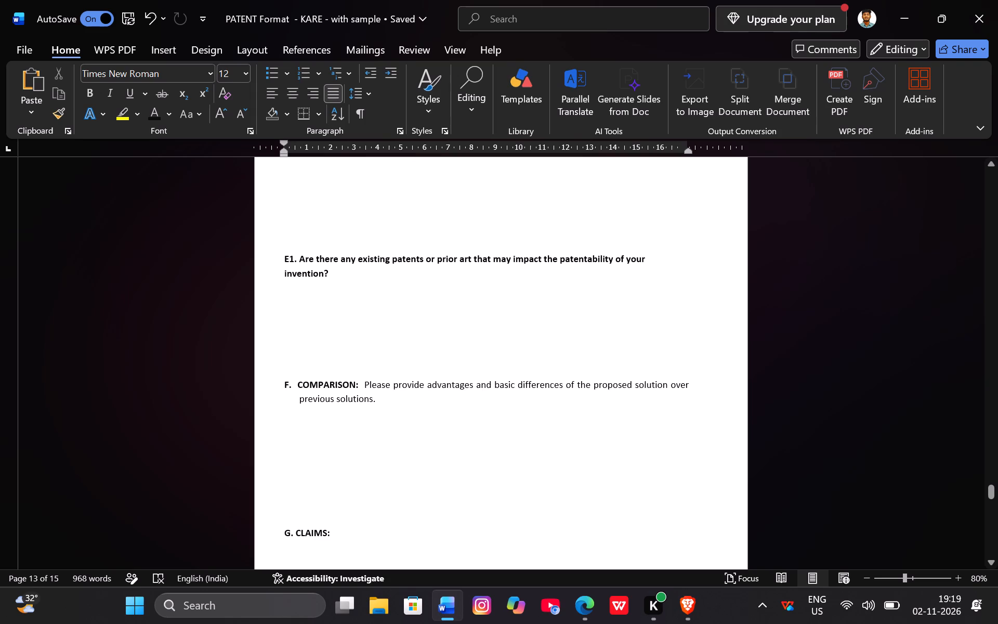
scroll(471, 451, "down", 1)
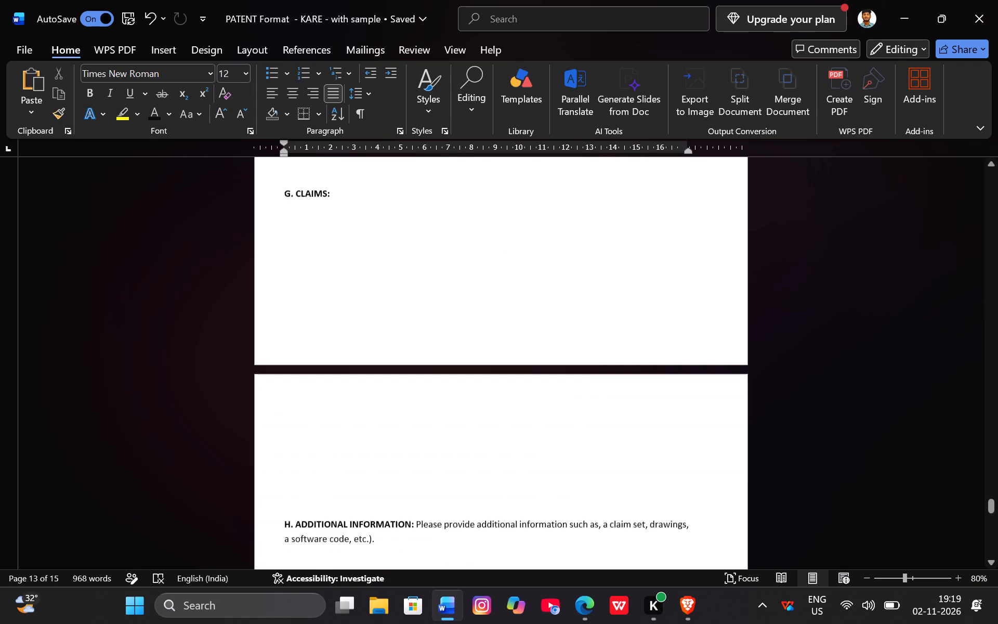
scroll(471, 451, "down", 3)
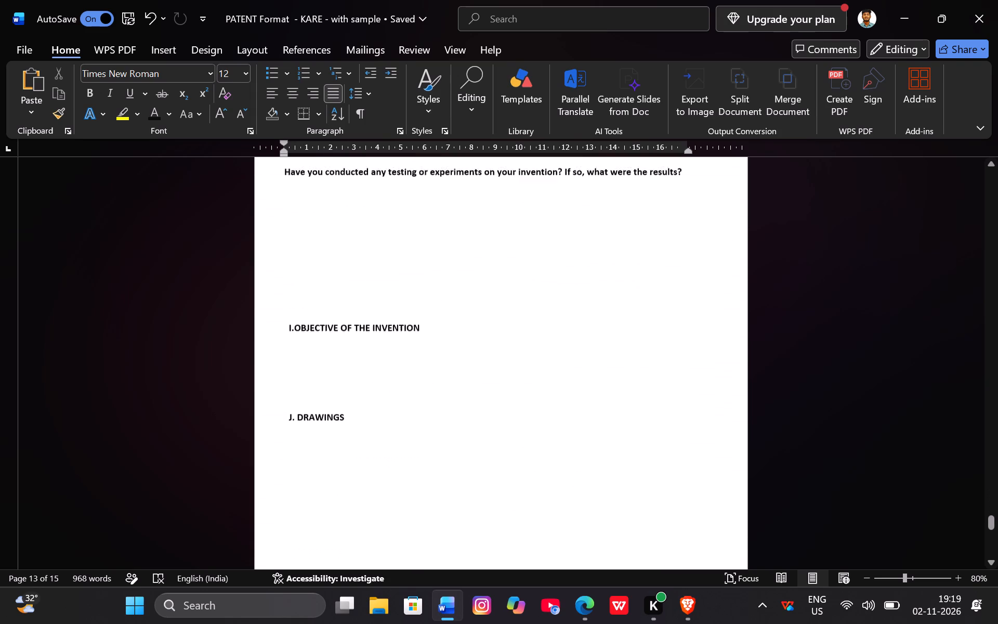
scroll(471, 451, "down", 2)
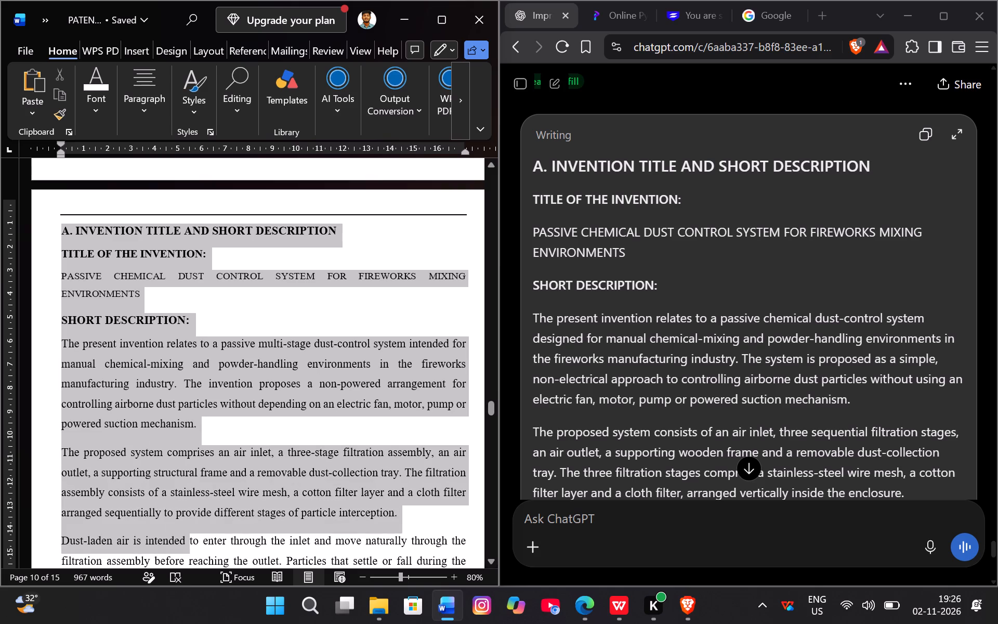
left_click_drag(166, 560, 225, 411)
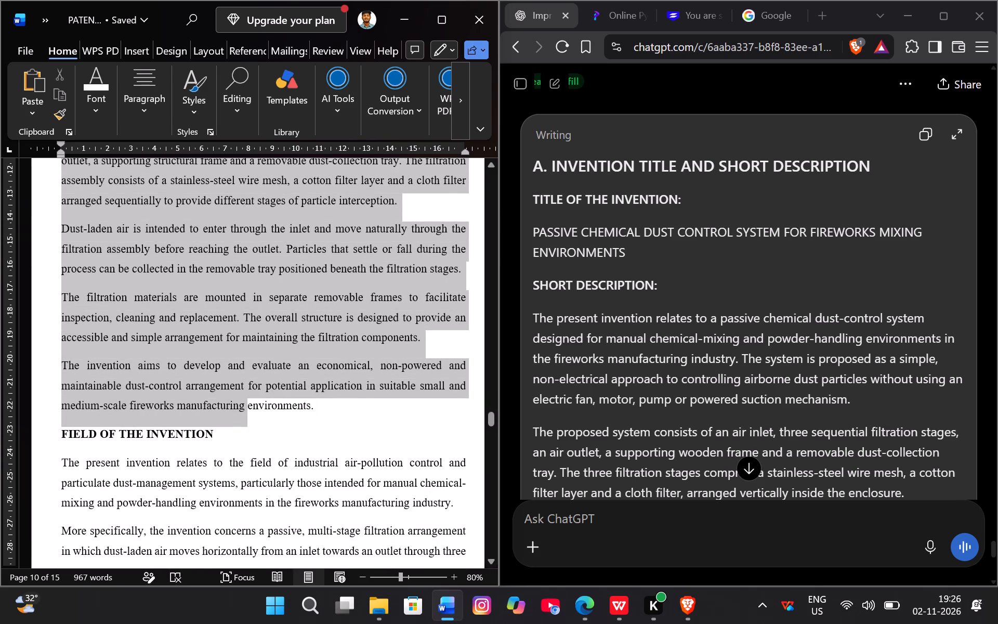
left_click_drag(225, 411, 326, 408)
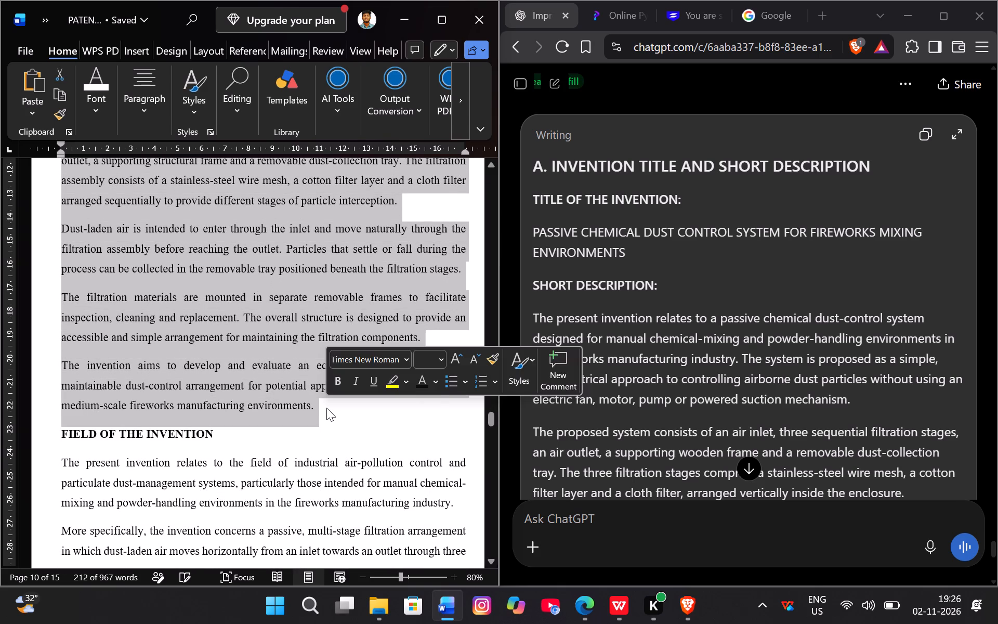
key("ctrl+v")
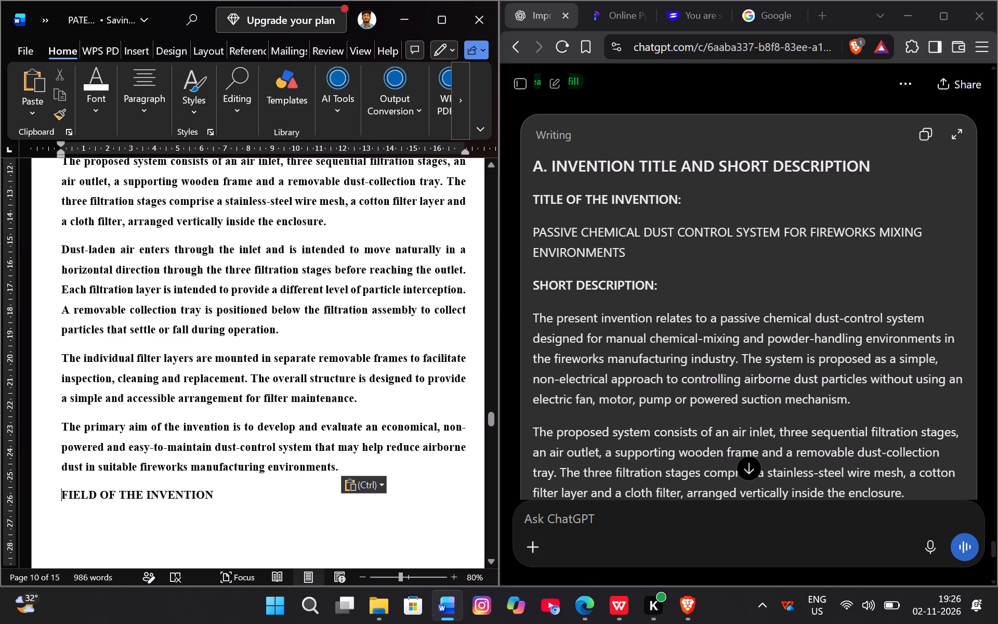
Maximize the Word window and remove bold from the last four short description paragraphs, from "The proposed system" to "fireworks manufacturing environments.".
scroll(167, 311, "up", 1)
left_click(443, 23)
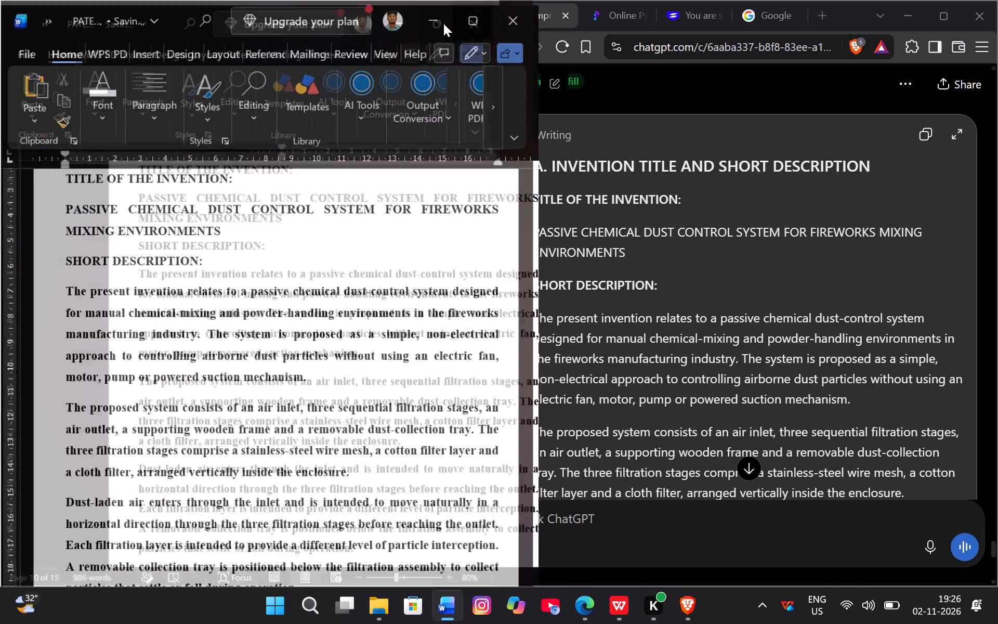
left_click_drag(284, 164, 511, 556)
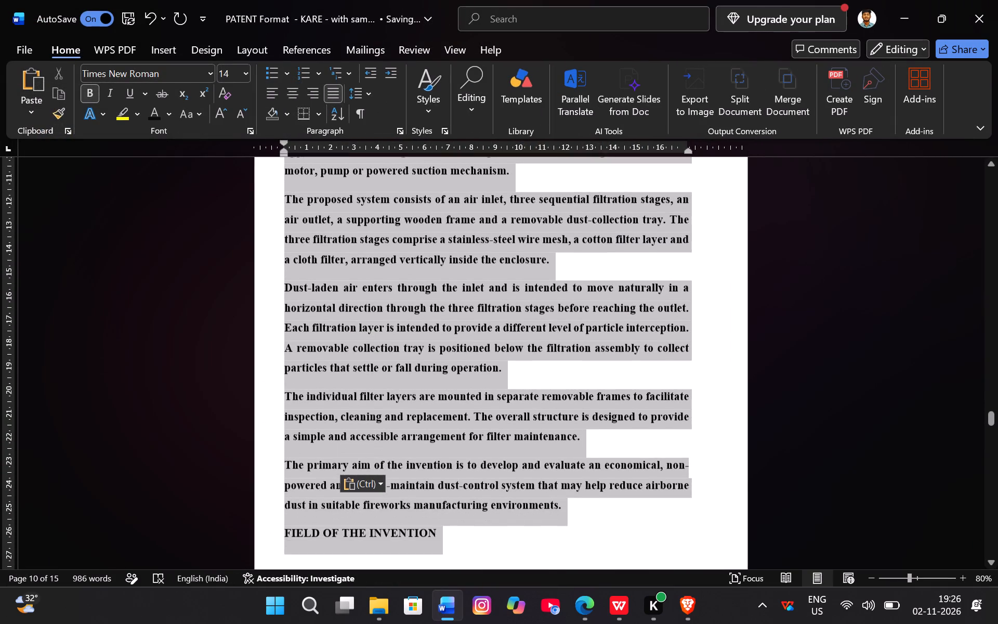
left_click_drag(511, 556, 564, 501)
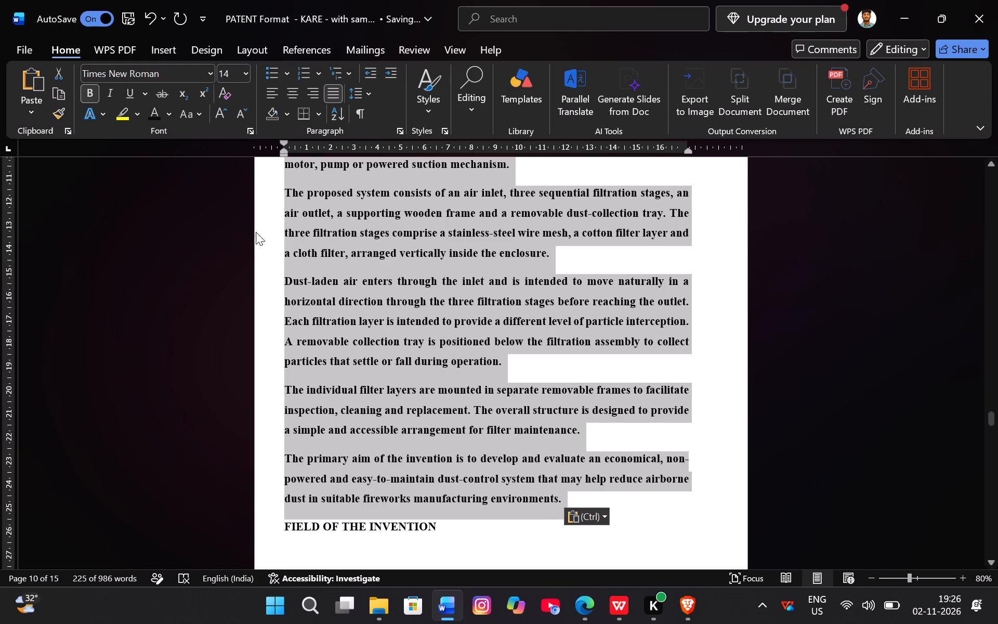
left_click(333, 330)
left_click_drag(285, 188, 312, 271)
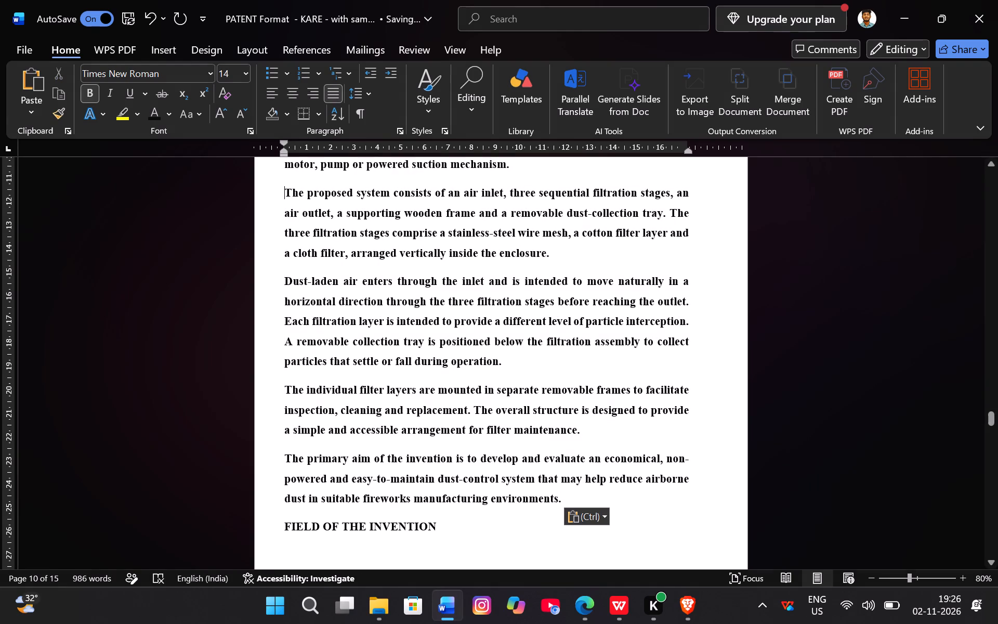
left_click_drag(312, 271, 628, 499)
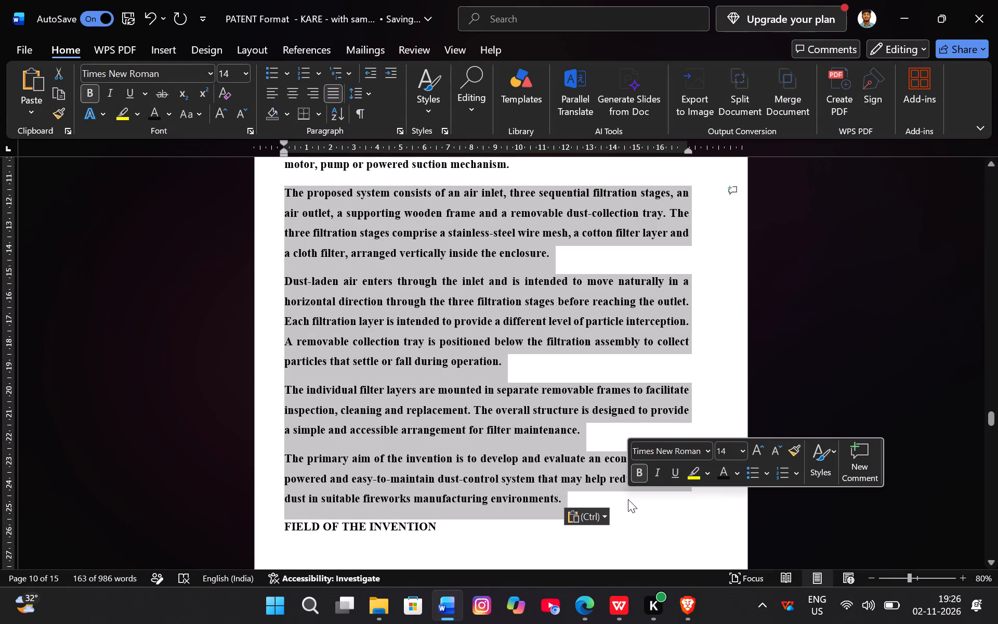
left_click(94, 93)
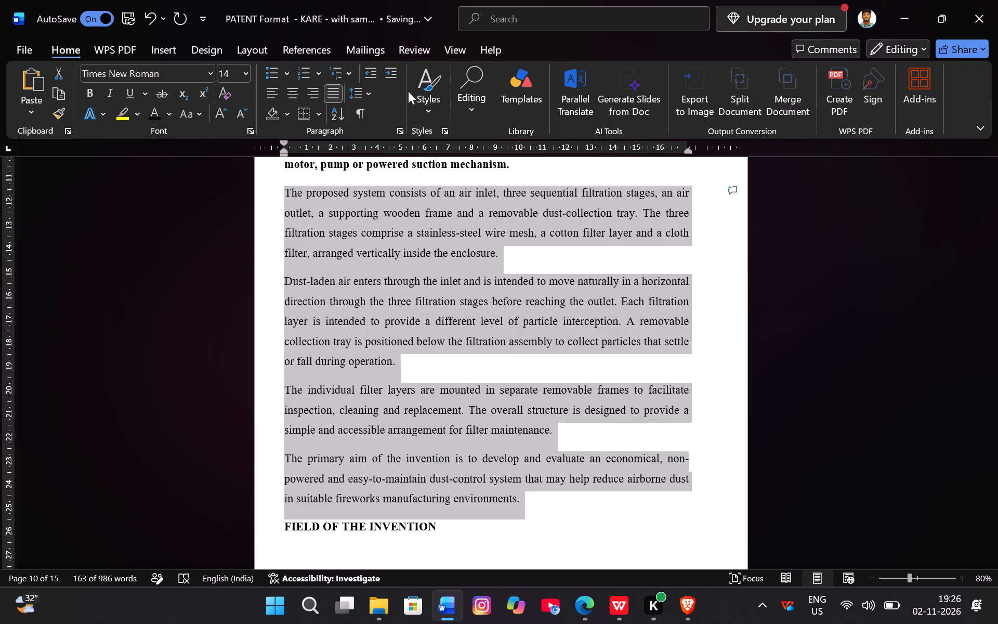
left_click(367, 94)
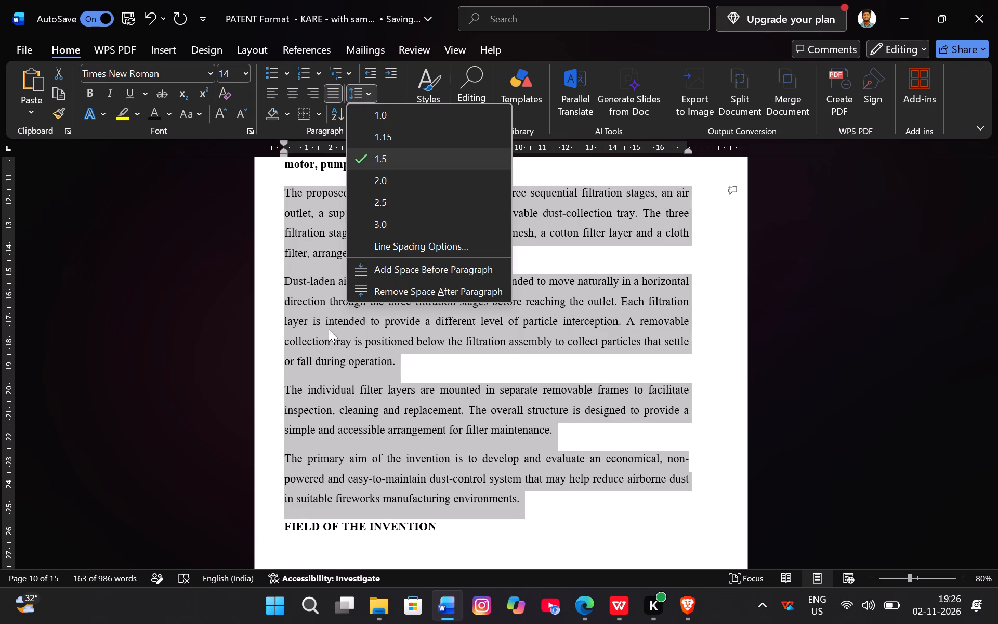
left_click(326, 391)
left_click(326, 391)
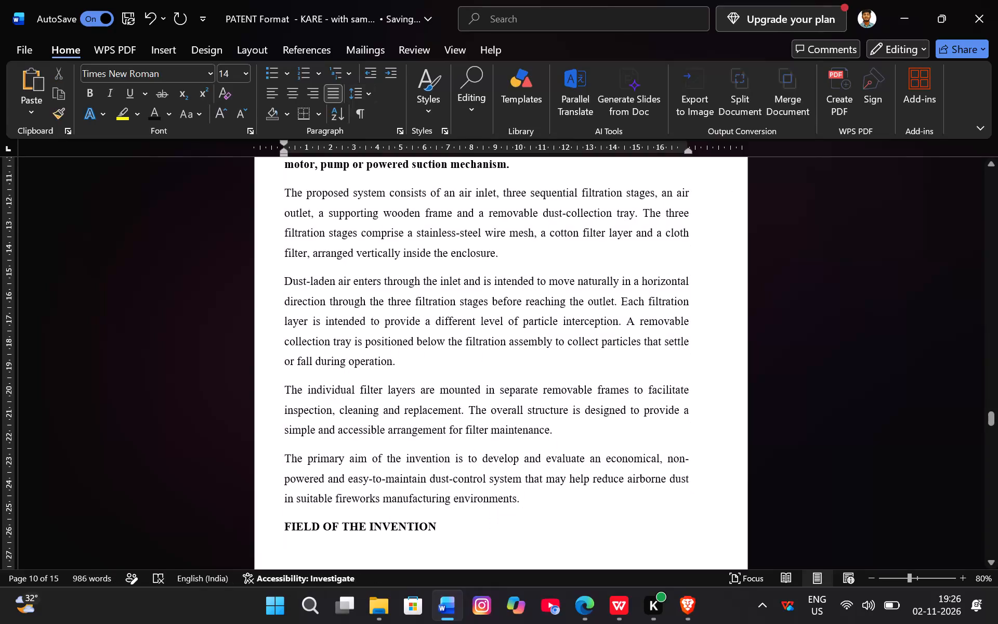
Remove bold from the invention title "PASSIVE CHEMICAL DUST CONTROL SYSTEM FOR FIREWORKS MIXING ENVIRONMENTS" in Section A.
scroll(343, 360, "up", 1)
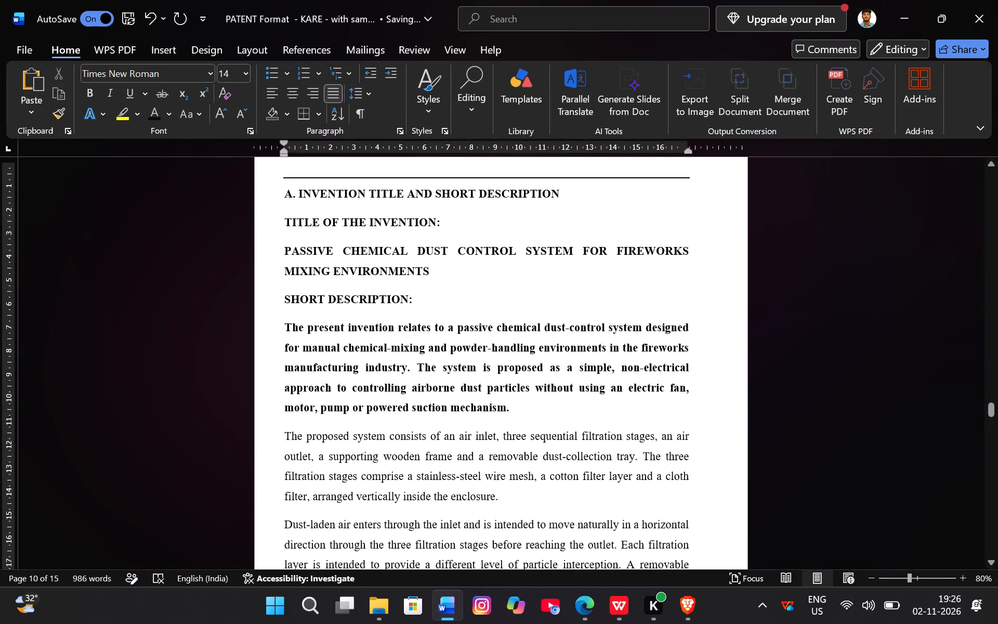
left_click_drag(283, 250, 419, 271)
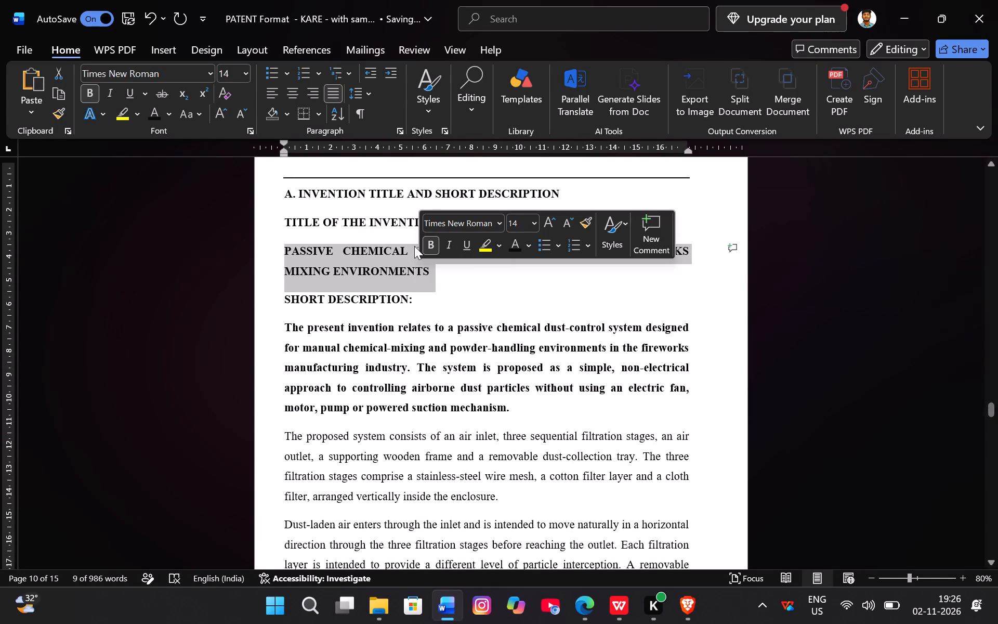
left_click(432, 246)
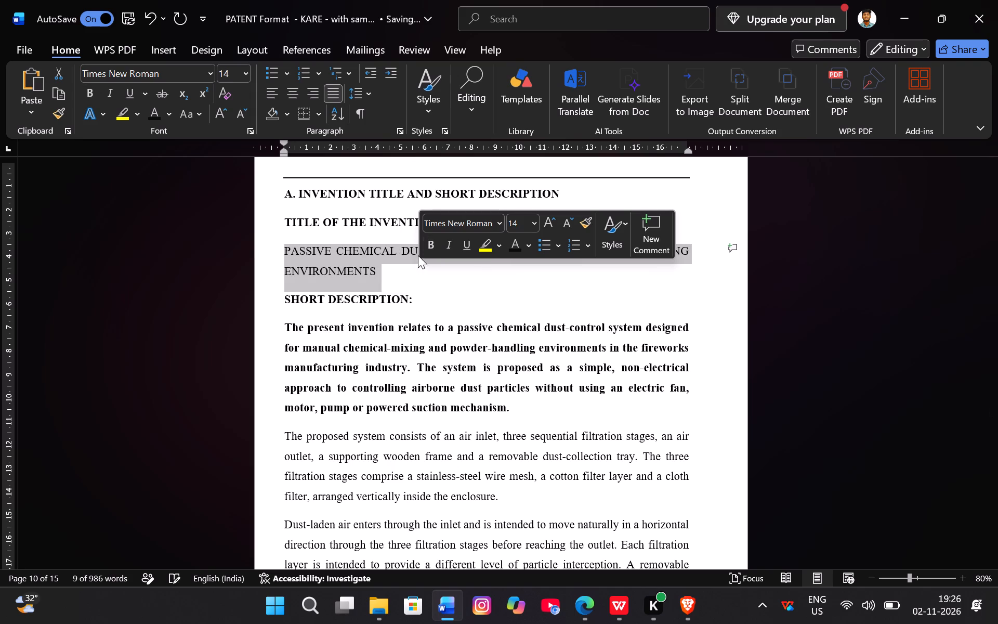
left_click(148, 109)
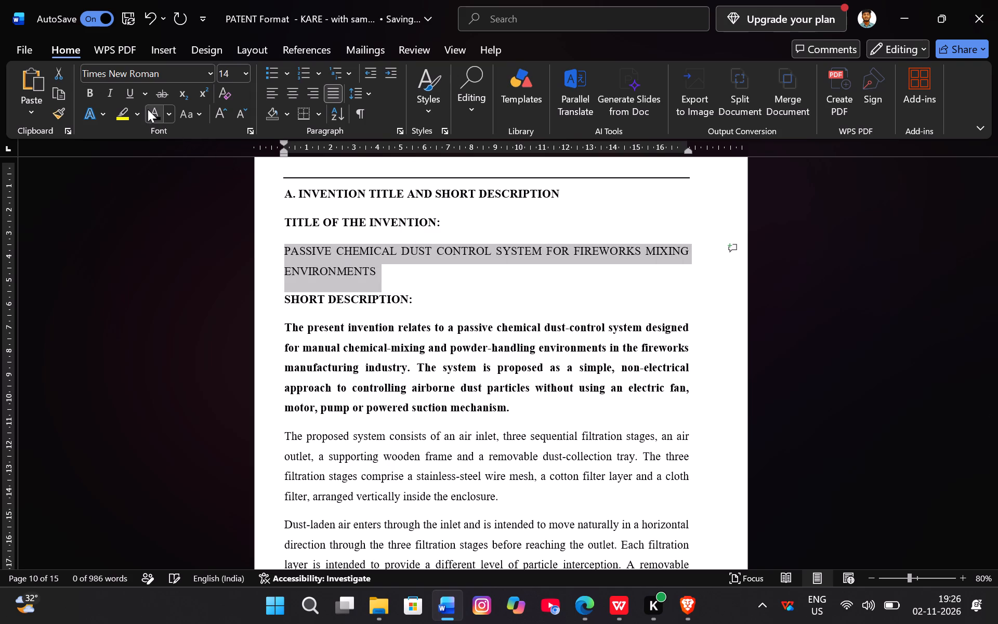
left_click(395, 287)
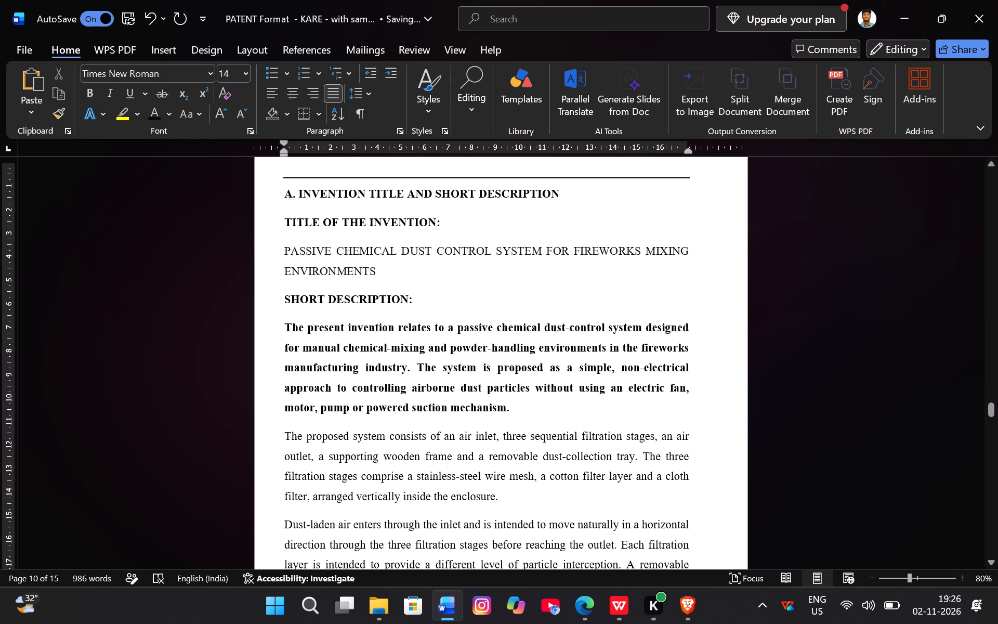
Remove bold from the first short description paragraph, beginning "The present invention relates to a passive chemical dust-control system.".
left_click_drag(283, 326, 547, 419)
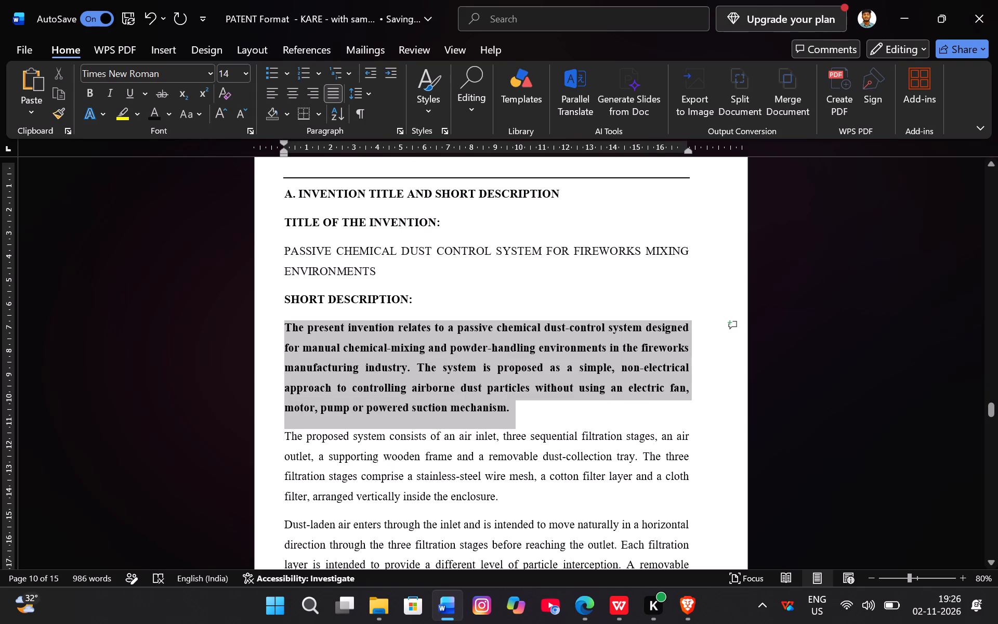
left_click_drag(547, 419, 545, 418)
left_click(555, 388)
left_click(427, 387)
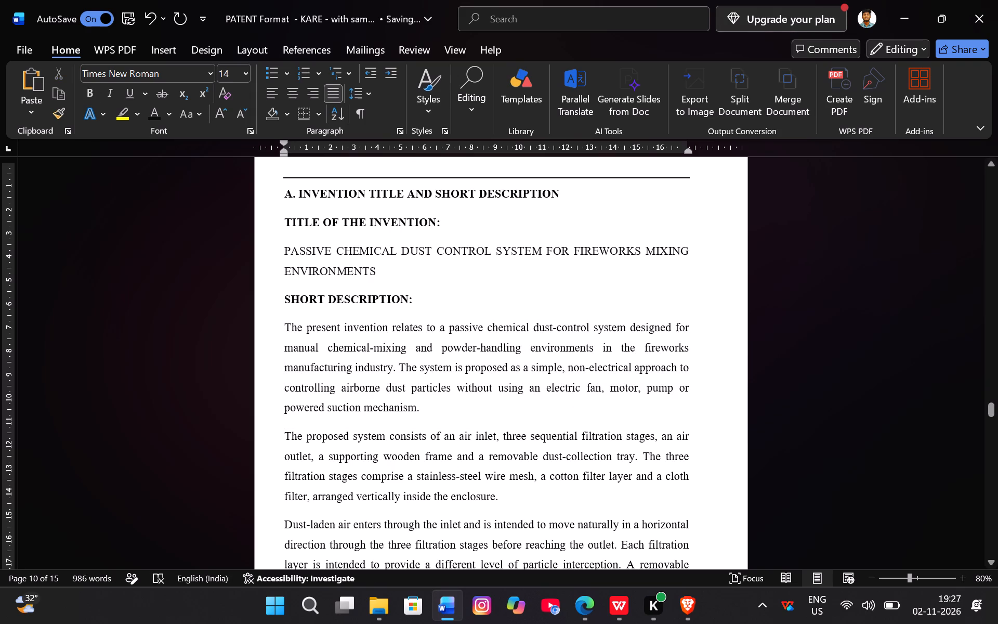
Change the font colour of the "PASSIVE CHEMICAL DUST CONTROL SYSTEM..." title text to a near-black theme shade.
left_click_drag(382, 274, 335, 259)
left_click_drag(335, 259, 294, 249)
left_click(166, 110)
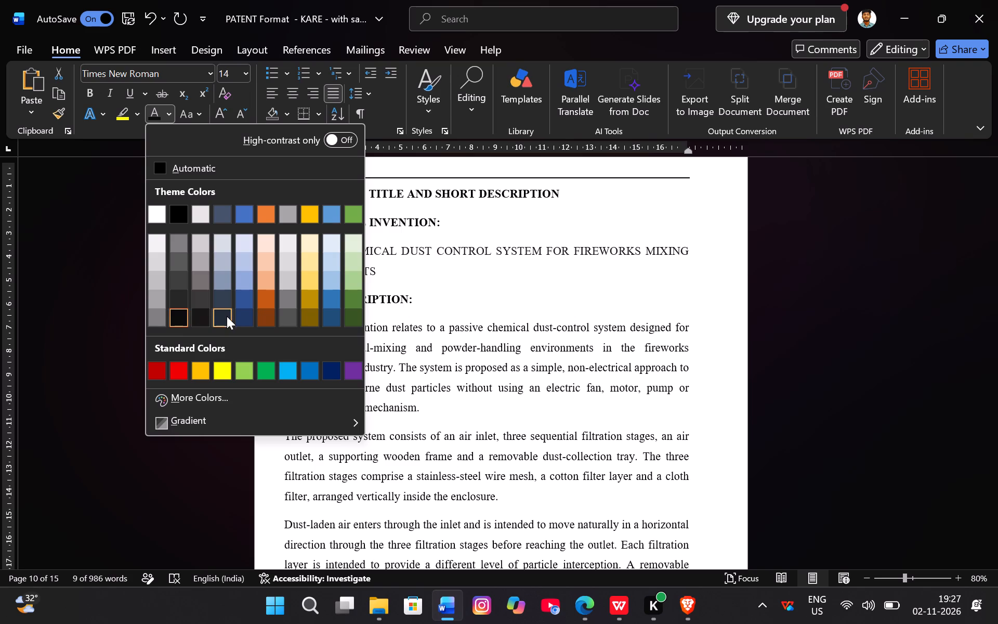
left_click(175, 316)
left_click(385, 284)
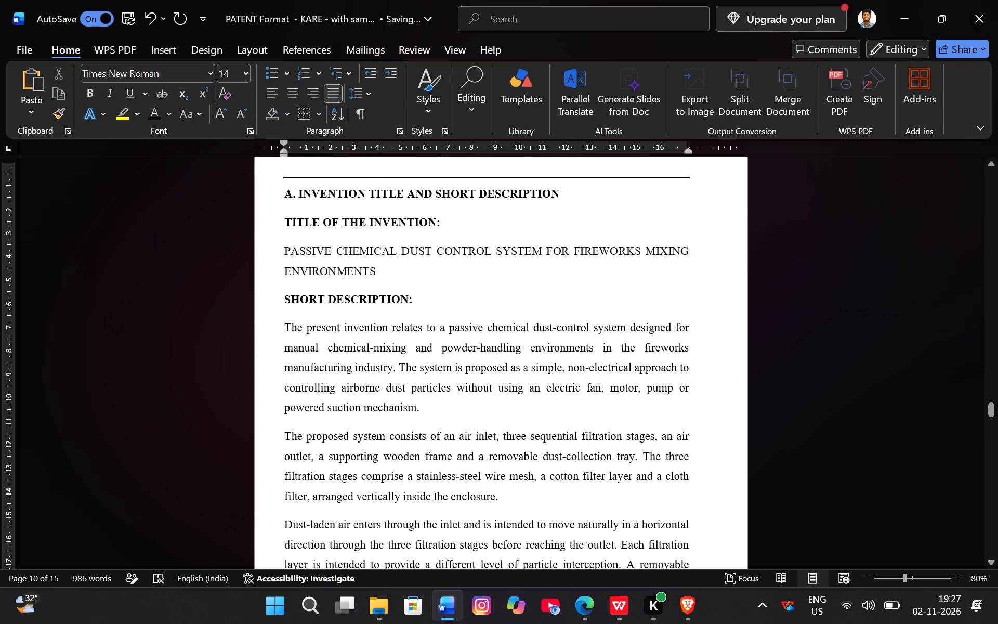
Set the font size of the "TITLE OF THE INVENTION:" heading to 13.
left_click_drag(283, 218, 440, 227)
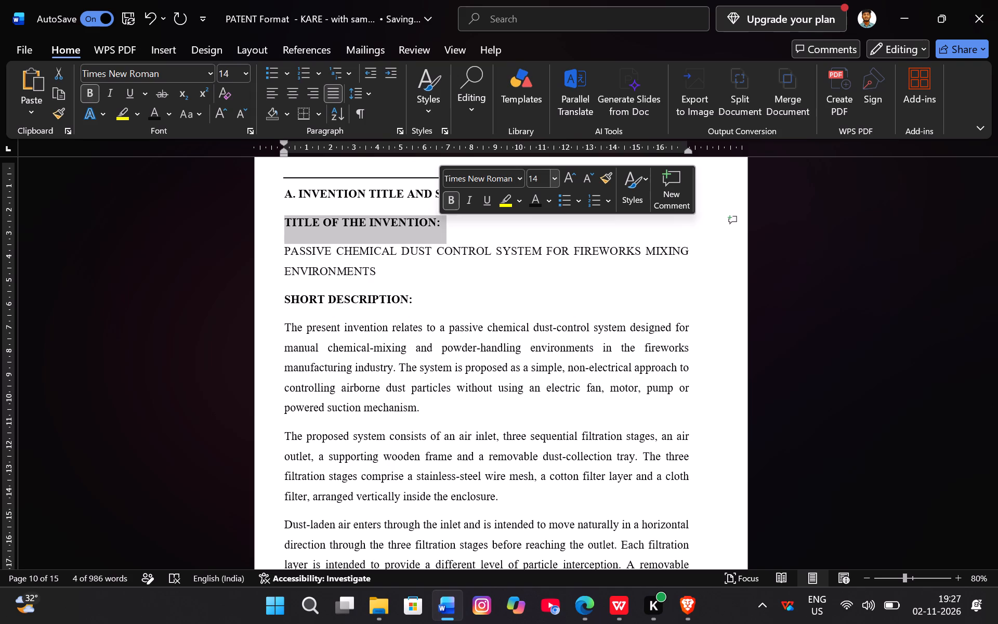
left_click(540, 180)
type("13")
key("Return")
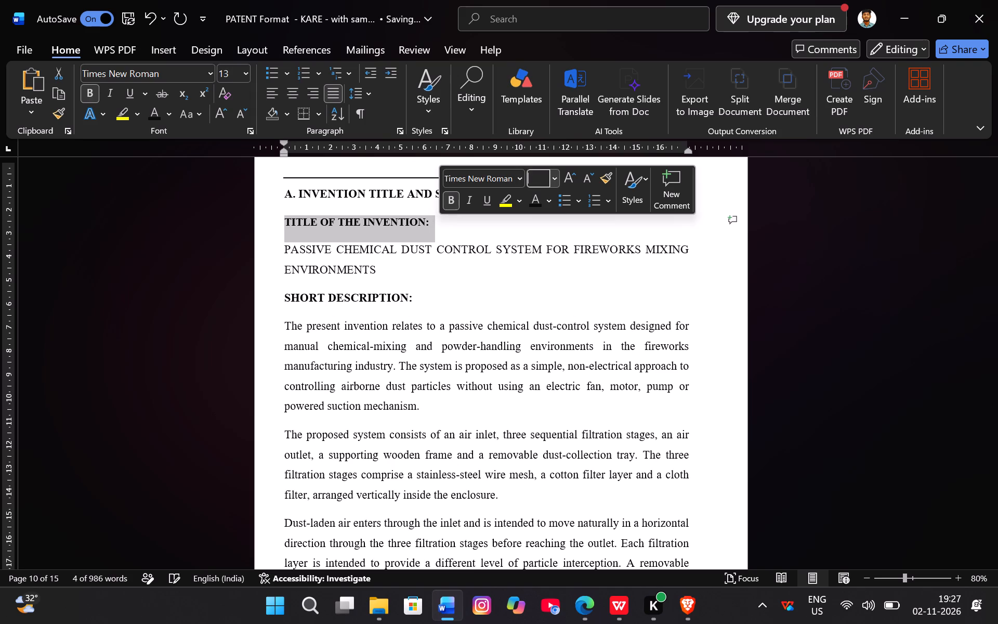
left_click(484, 266)
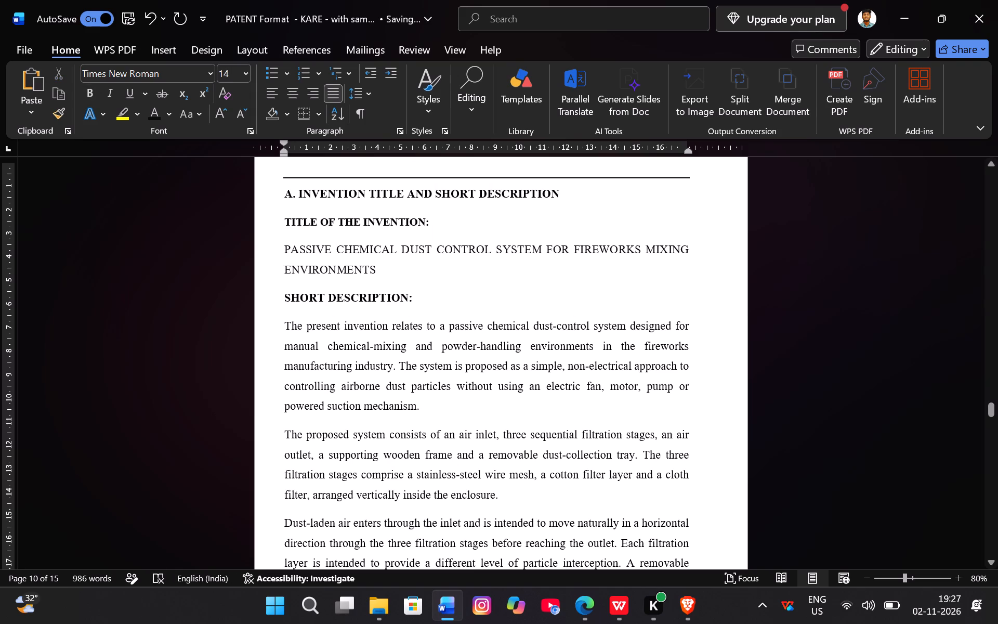
Check the formatting of the Section A heading and of the short description paragraphs below it.
left_click_drag(287, 190, 363, 199)
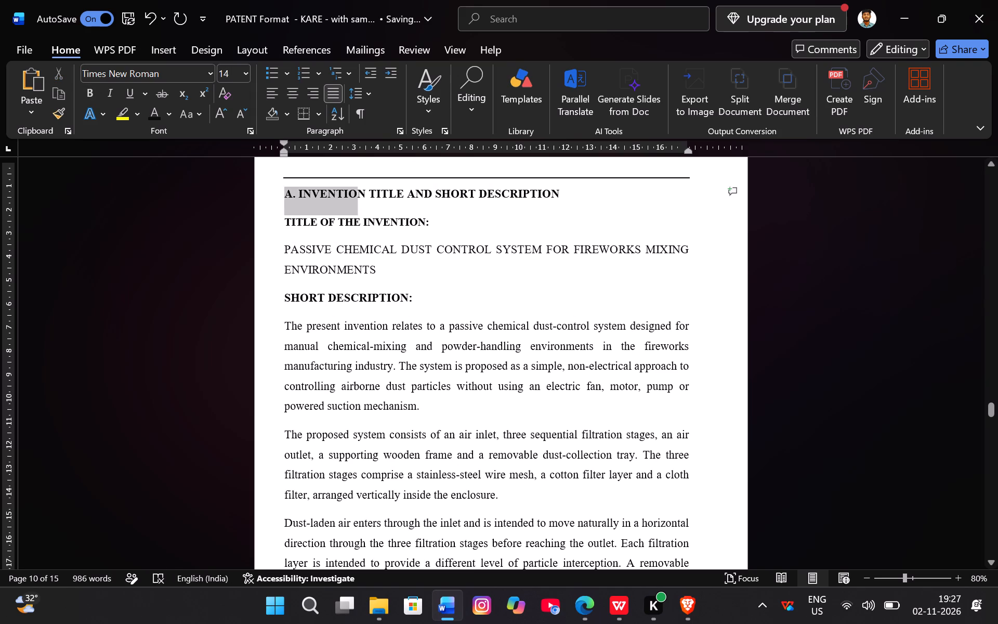
left_click_drag(363, 199, 587, 192)
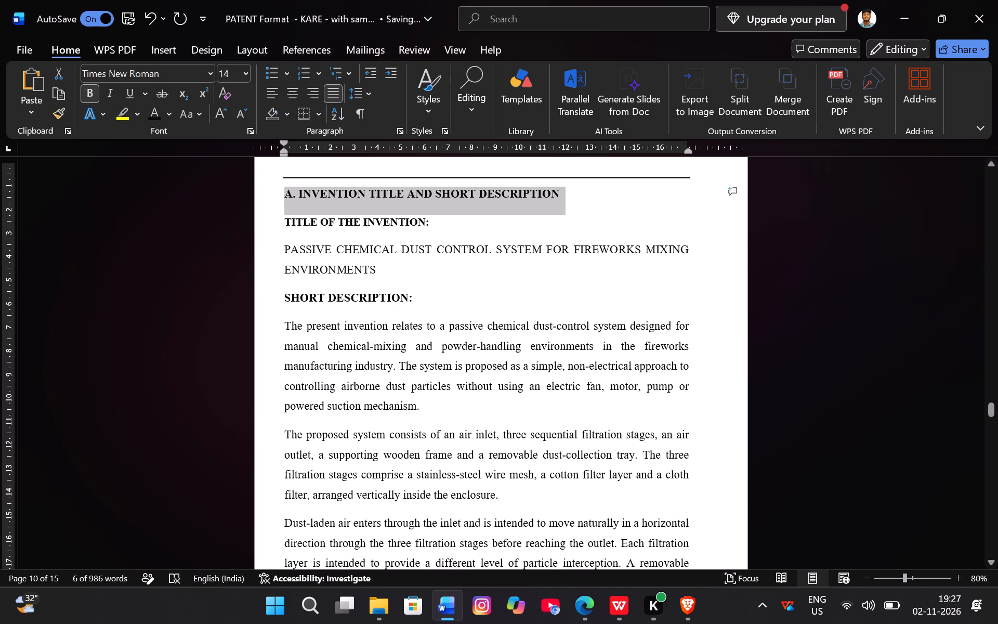
left_click(368, 311)
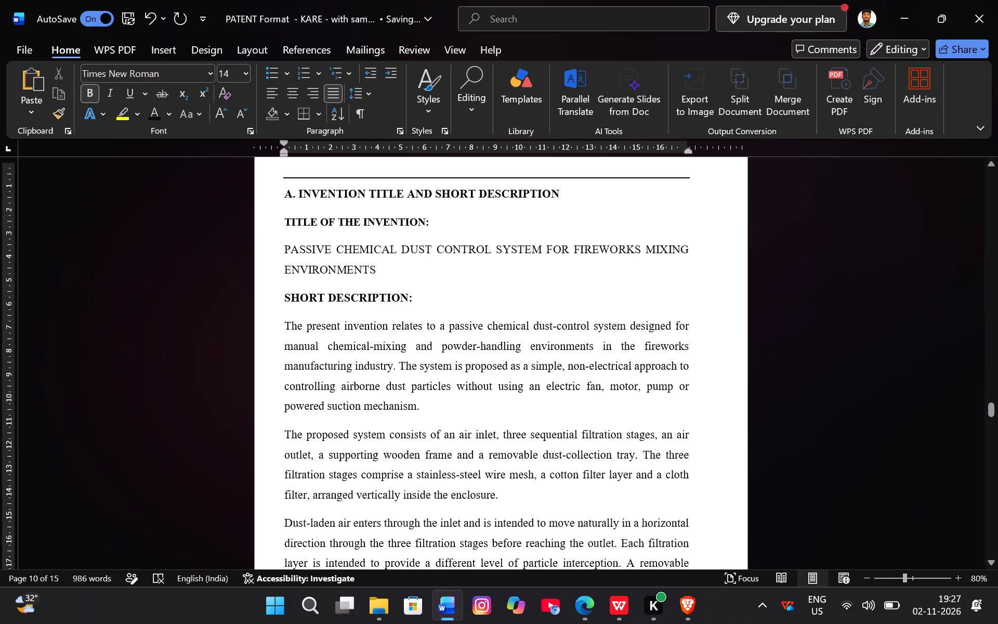
scroll(361, 362, "down", 2)
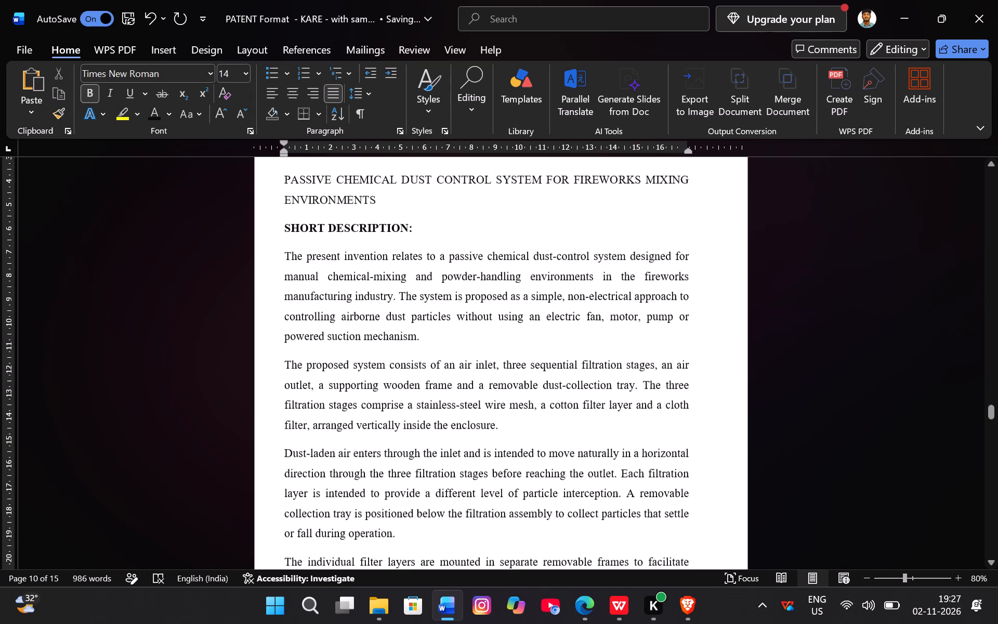
scroll(361, 362, "down", 1)
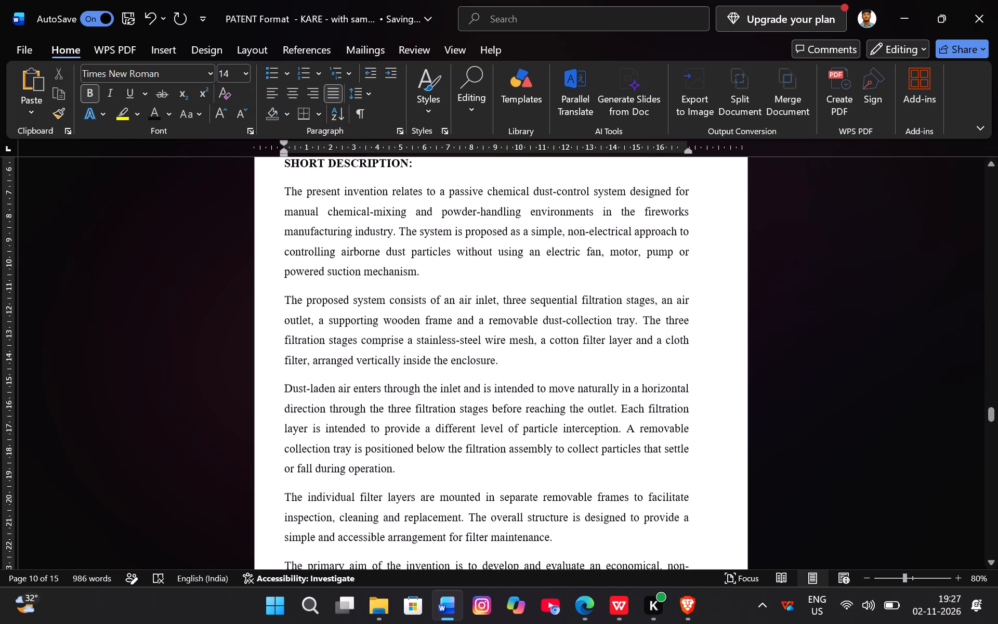
left_click_drag(285, 190, 469, 516)
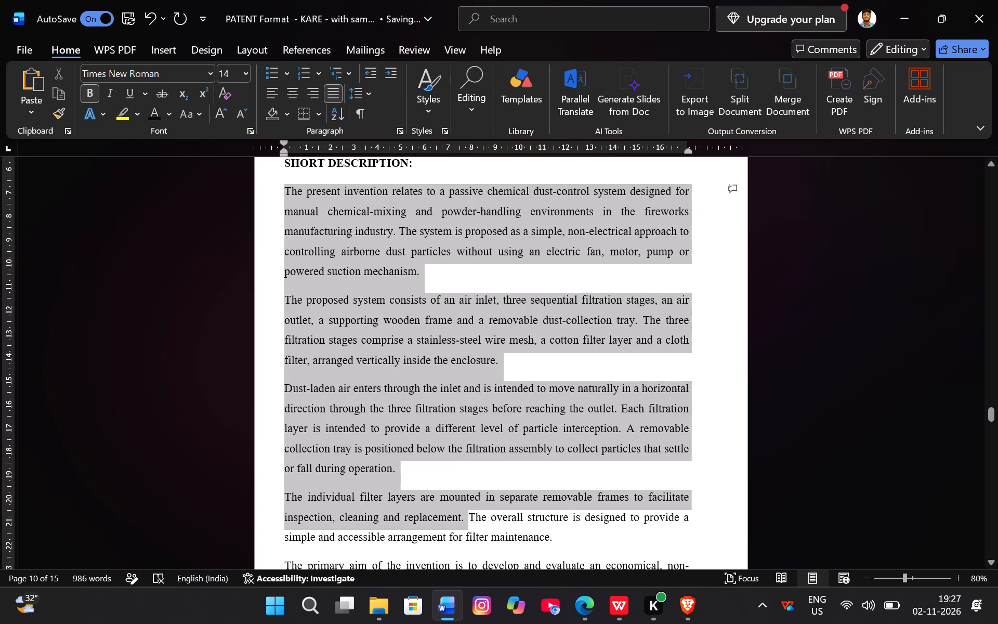
left_click_drag(469, 516, 467, 512)
left_click(414, 356)
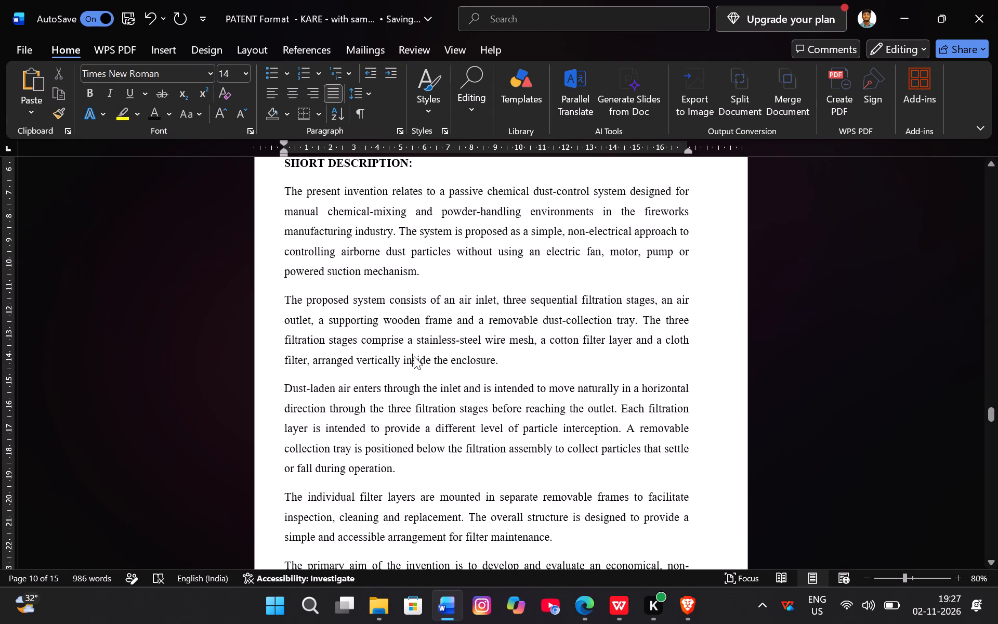
Insert three empty paragraphs after the short description's last paragraph to push the "FIELD OF THE INVENTION" heading onto the following page.
scroll(414, 356, "down", 1)
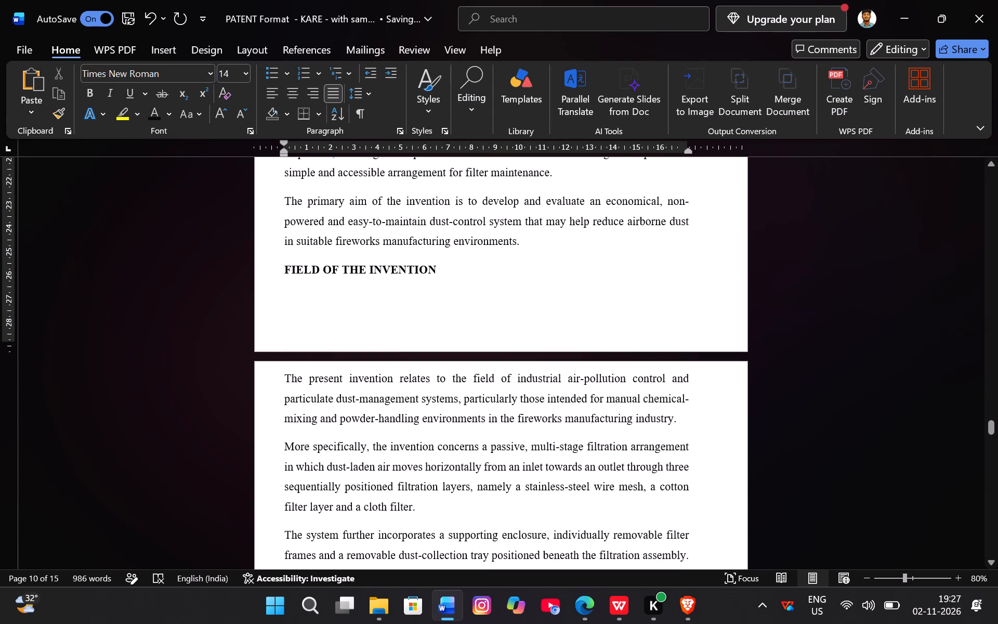
left_click(542, 236)
key("Return")
key("Return")
key("Return")
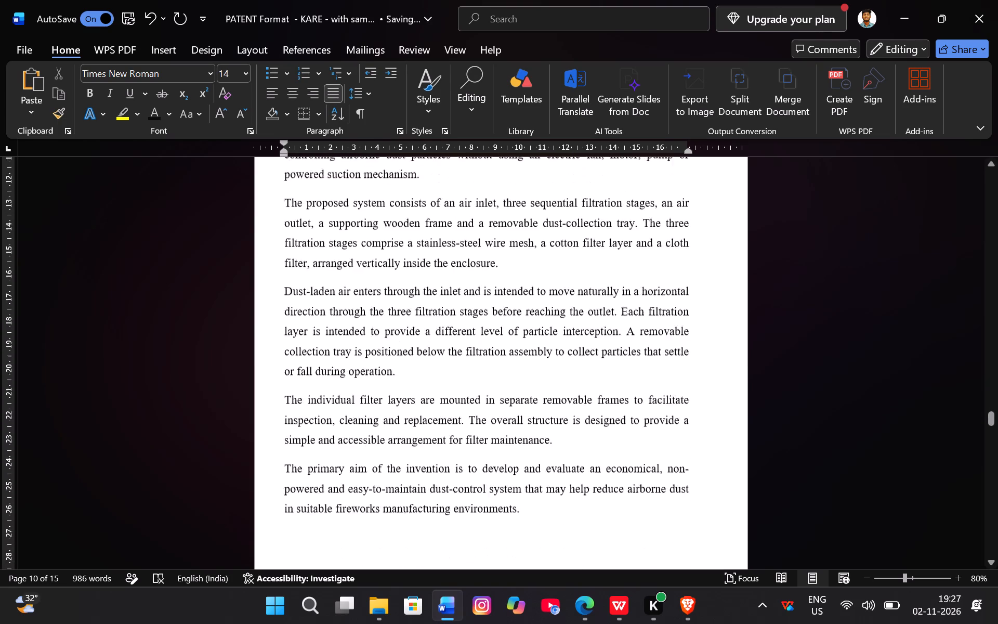
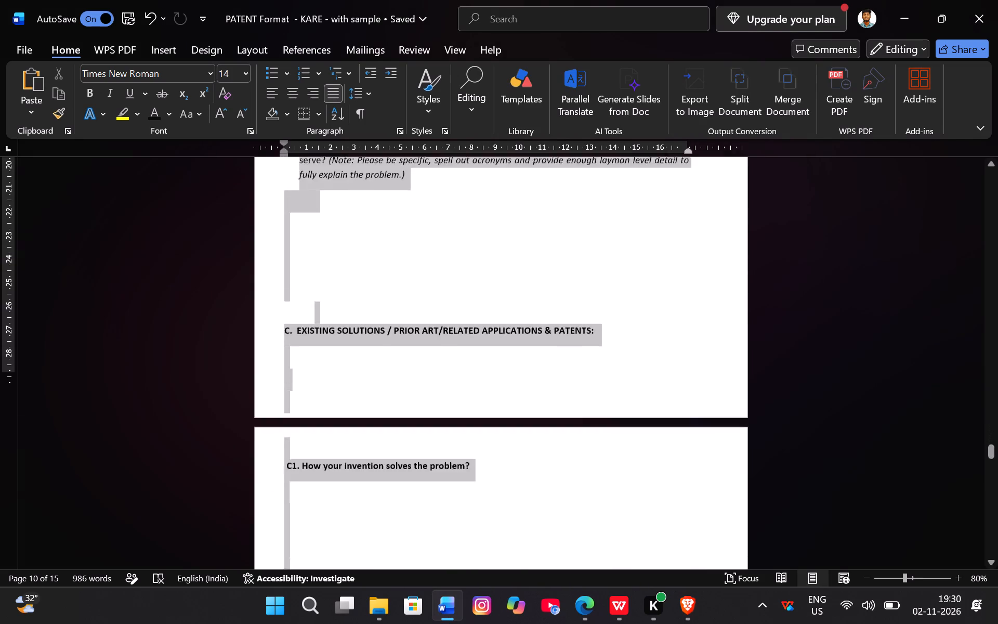
left_click_drag(413, 497, 387, 204)
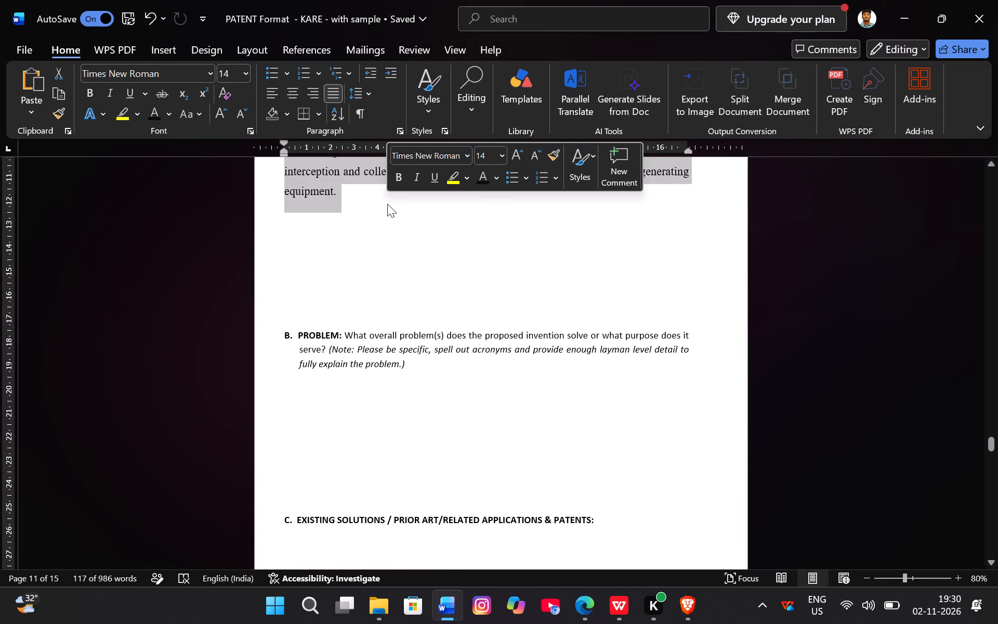
scroll(387, 204, "up", 1)
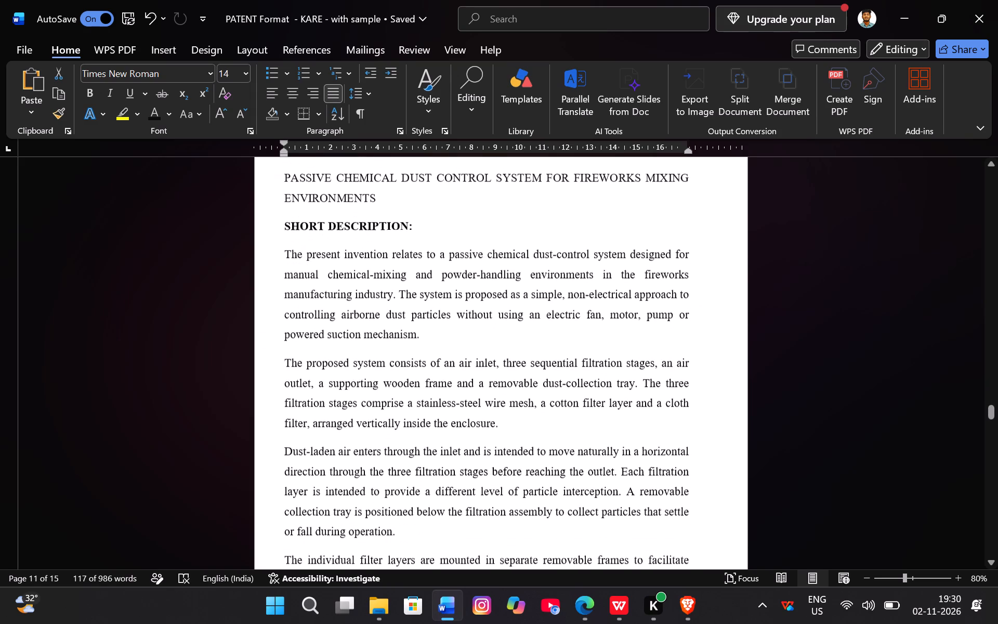
scroll(387, 204, "up", 1)
key("BackSpace")
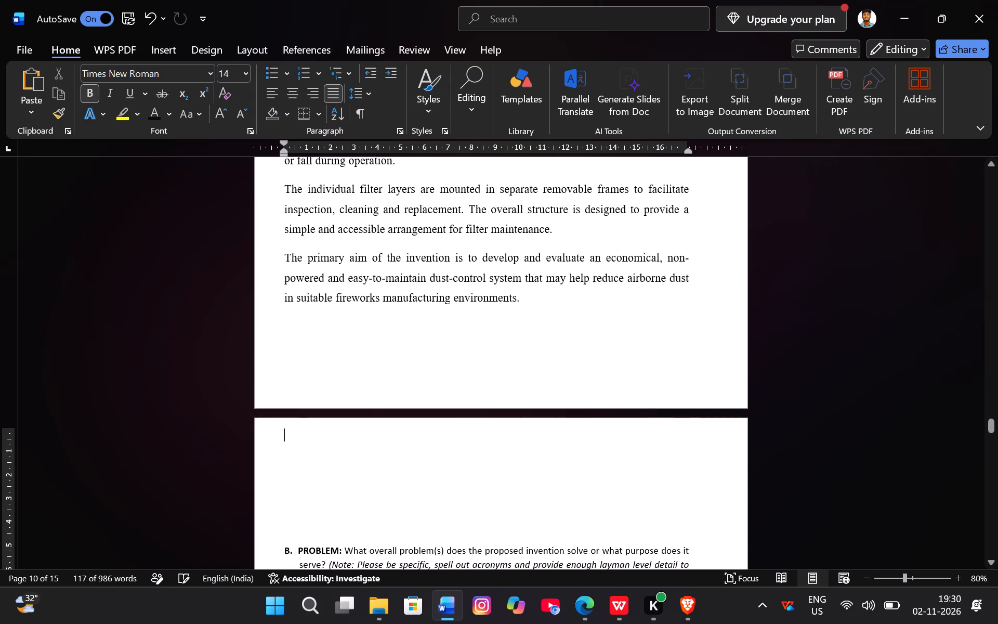
Remove the empty paragraphs above the "B. PROBLEM:" prompt so it starts at the top of its page.
key("Down")
key("Down")
key("Down")
key("Down")
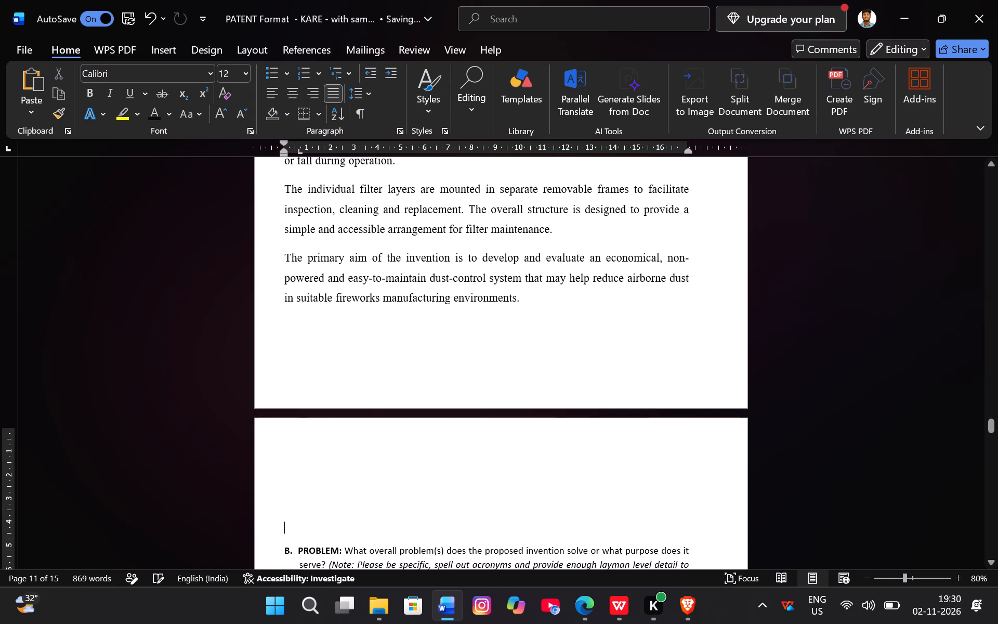
key("BackSpace")
key("BackSpace")
key("BackSpace")
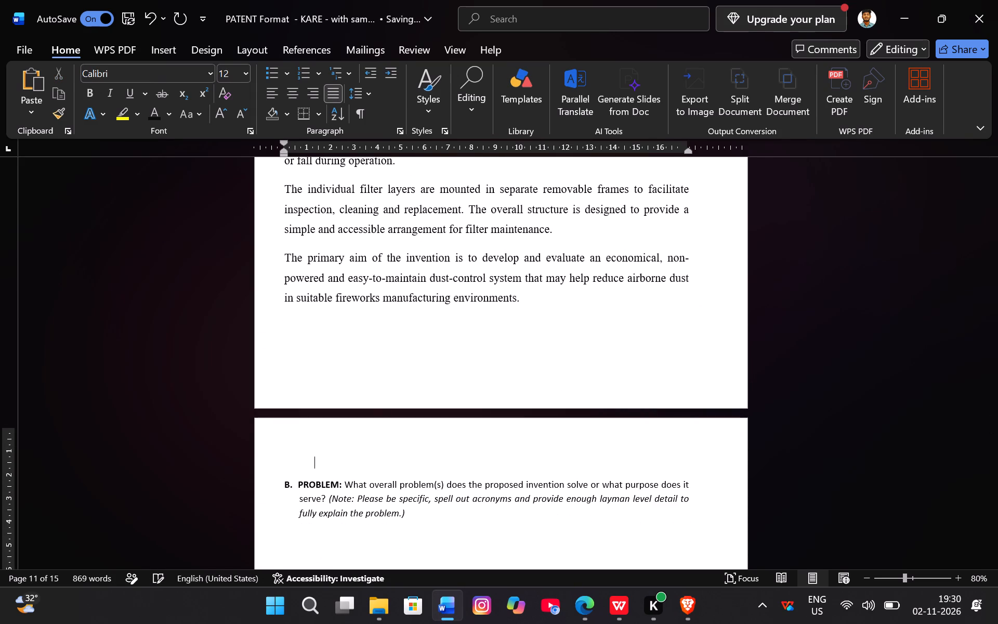
key("BackSpace")
key("BackSpace")
key("BackSpace")
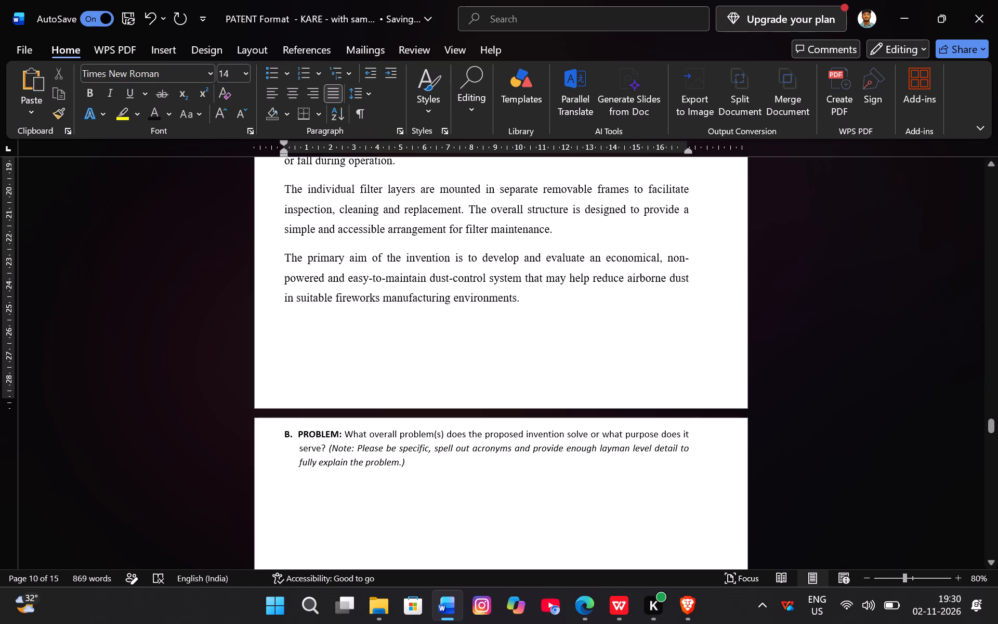
Replace the entire "B. PROBLEM:" prompt, including its italic note, with the copied Section B draft.
left_click(282, 434)
left_click_drag(282, 434, 337, 450)
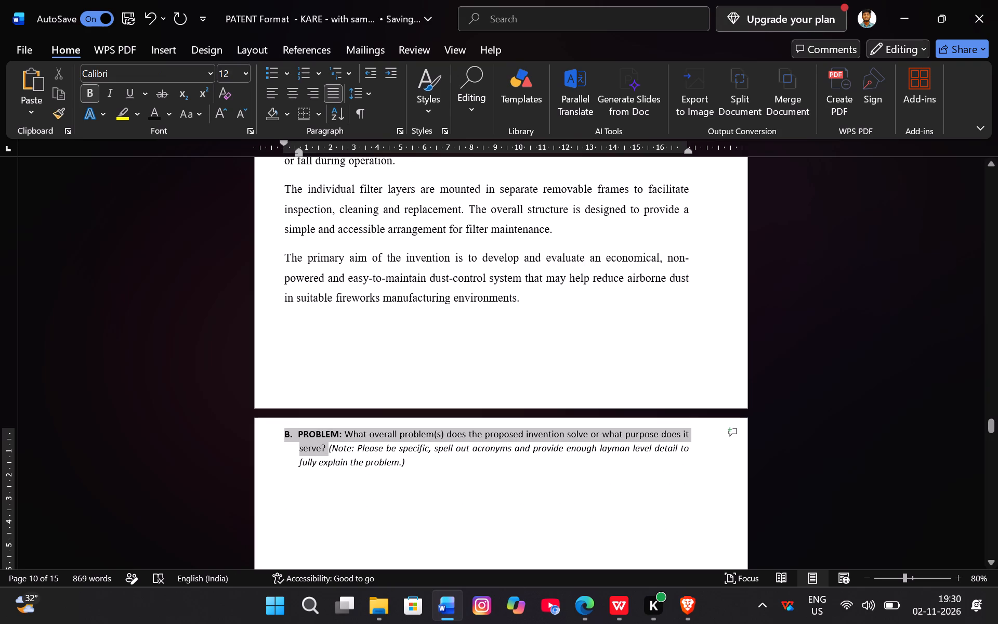
left_click_drag(337, 450, 416, 465)
left_click(416, 465)
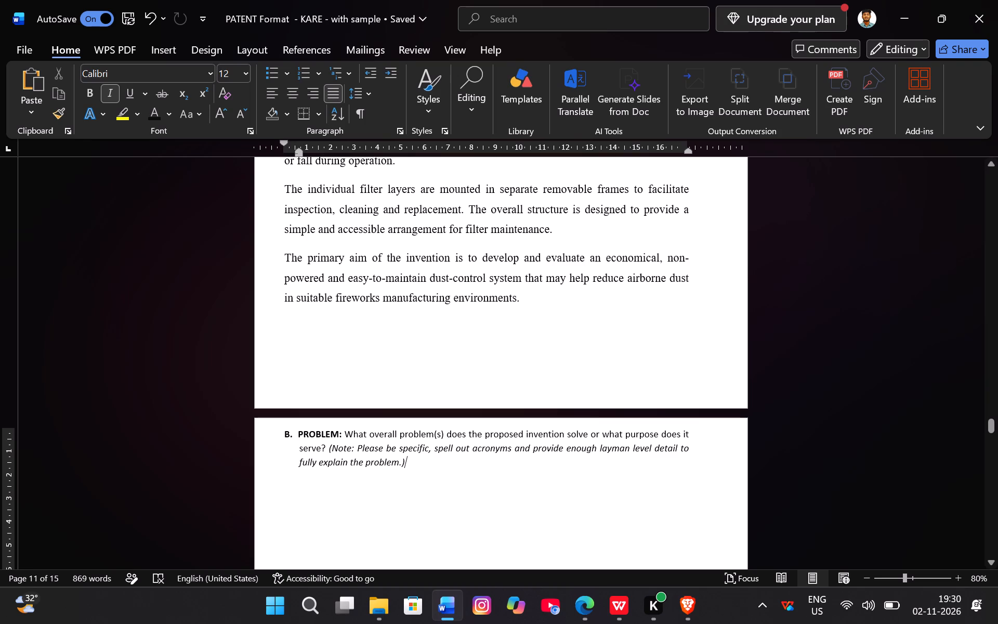
left_click_drag(284, 432, 410, 465)
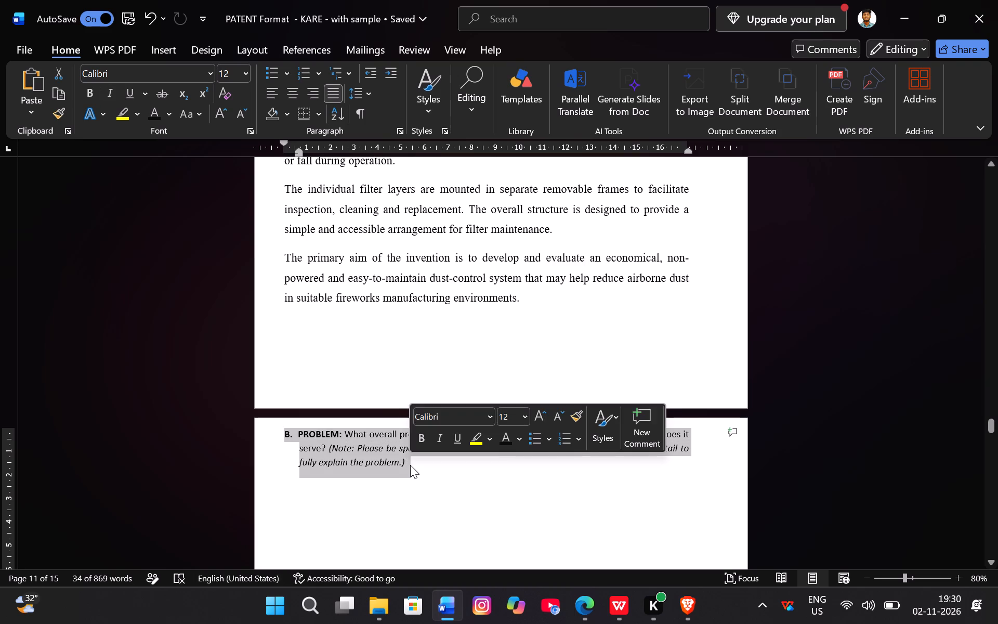
key("ctrl+v")
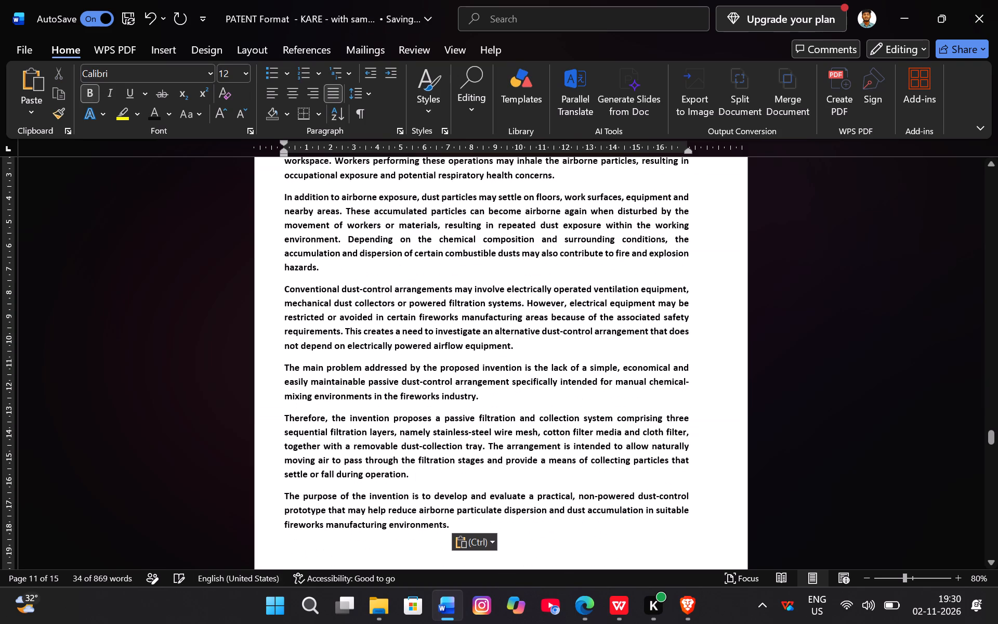
Format all Section B body paragraphs below the heading as Times New Roman, size 14, without bold.
left_click_drag(494, 530, 304, 241)
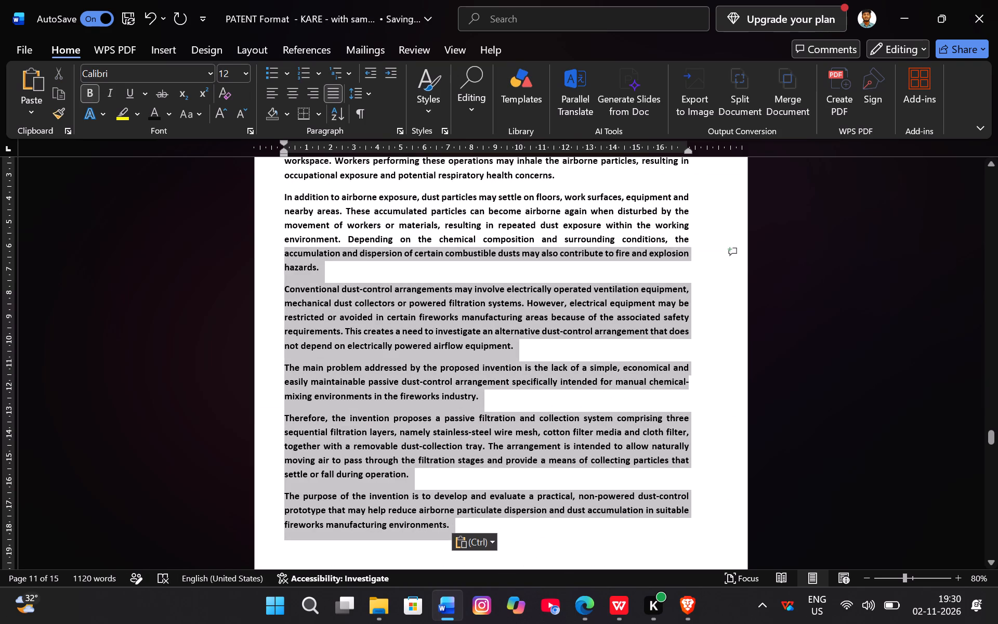
left_click_drag(304, 241, 261, 334)
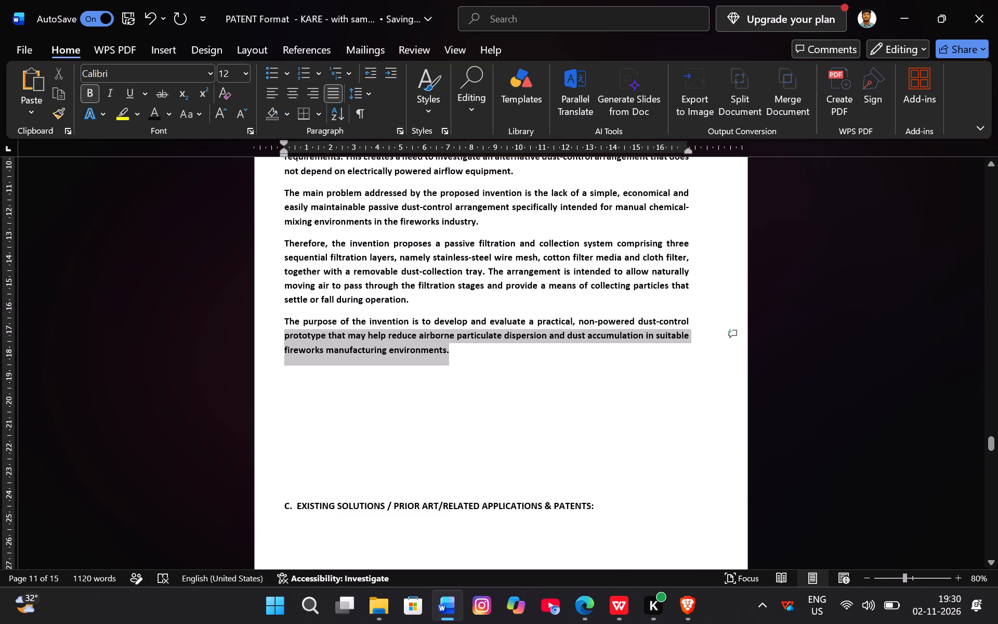
left_click_drag(261, 334, 258, 191)
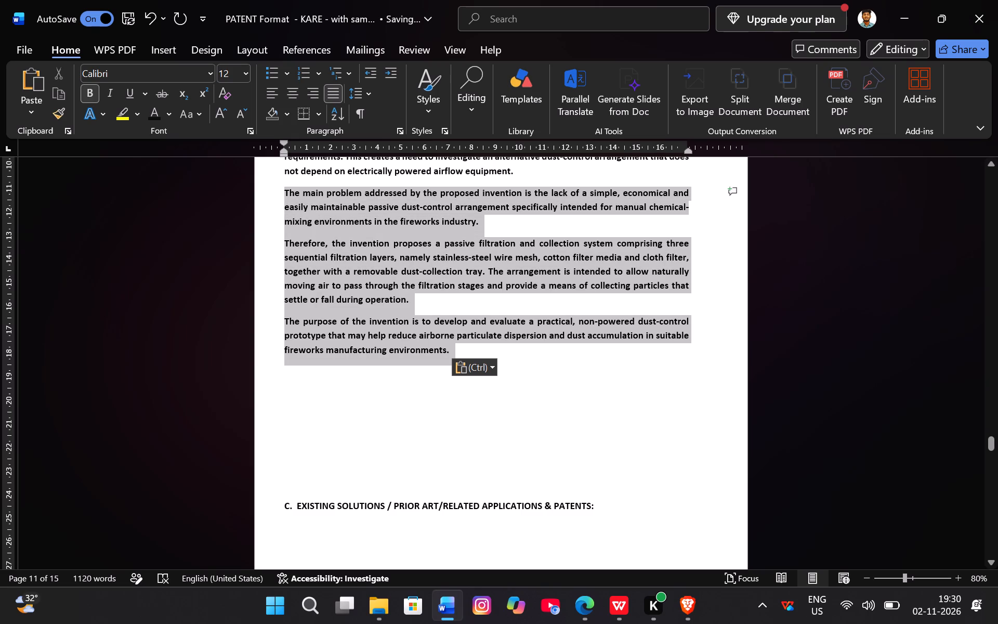
left_click_drag(258, 191, 269, 307)
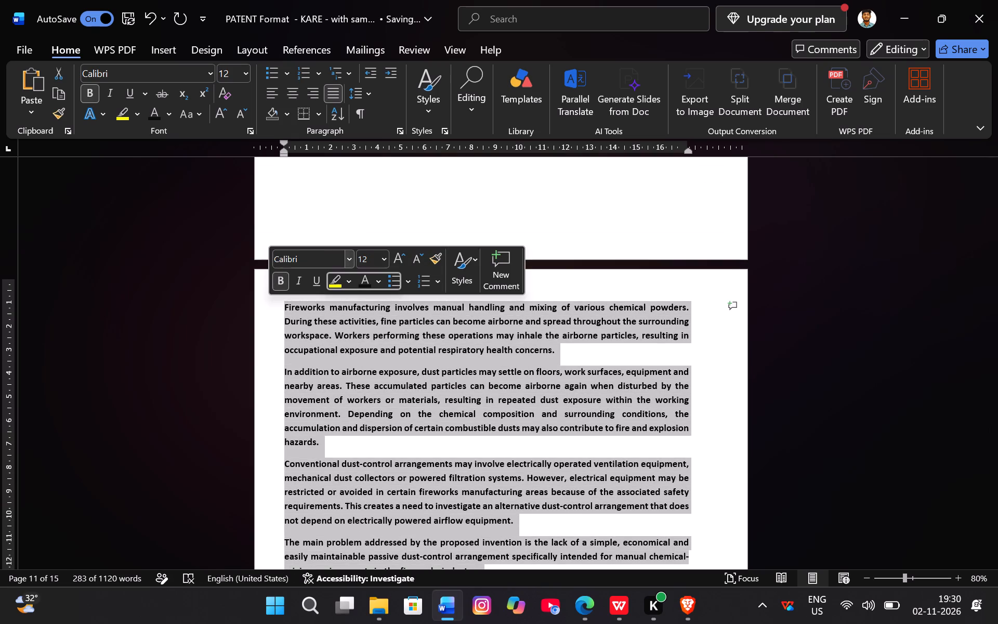
left_click(162, 73)
type("time")
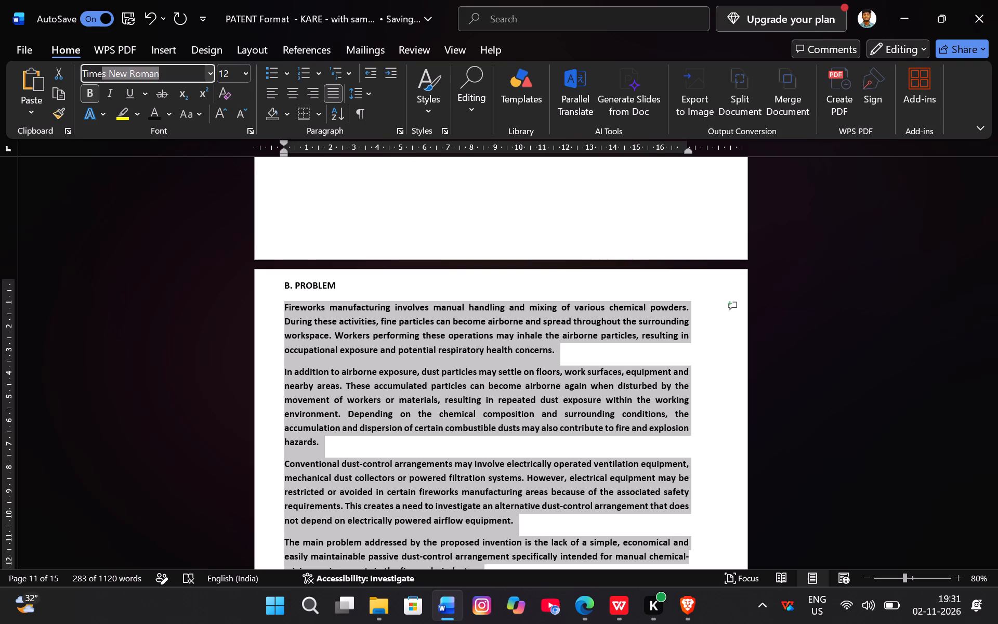
key("Return")
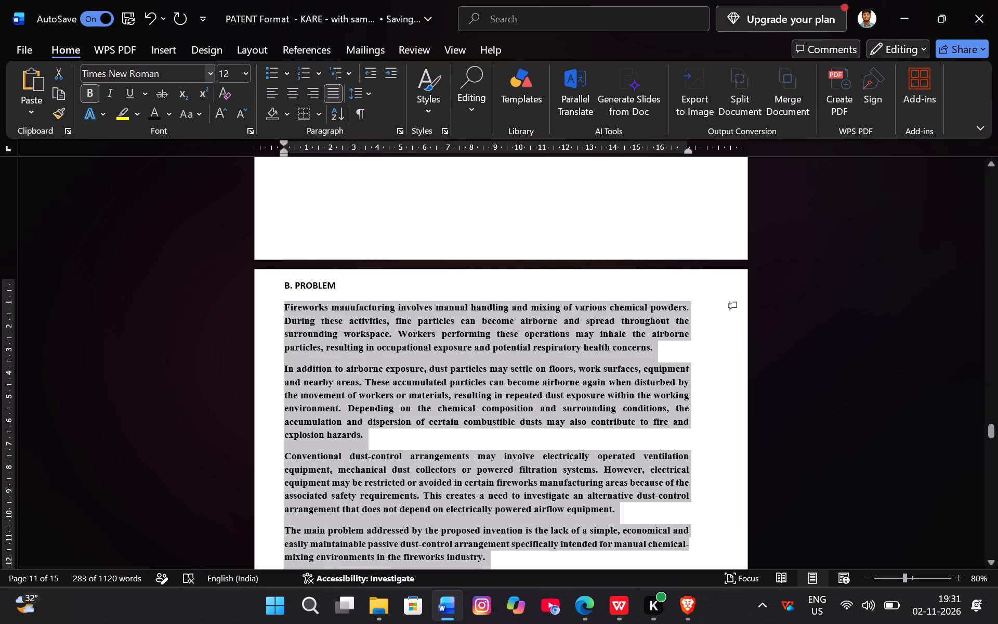
left_click(232, 70)
type("14")
key("Return")
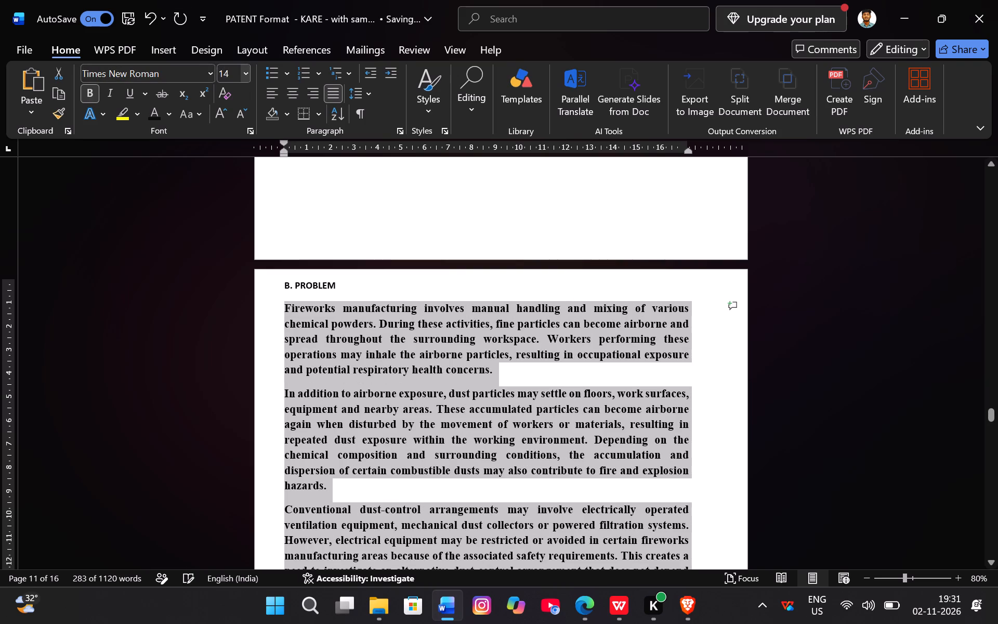
left_click(85, 90)
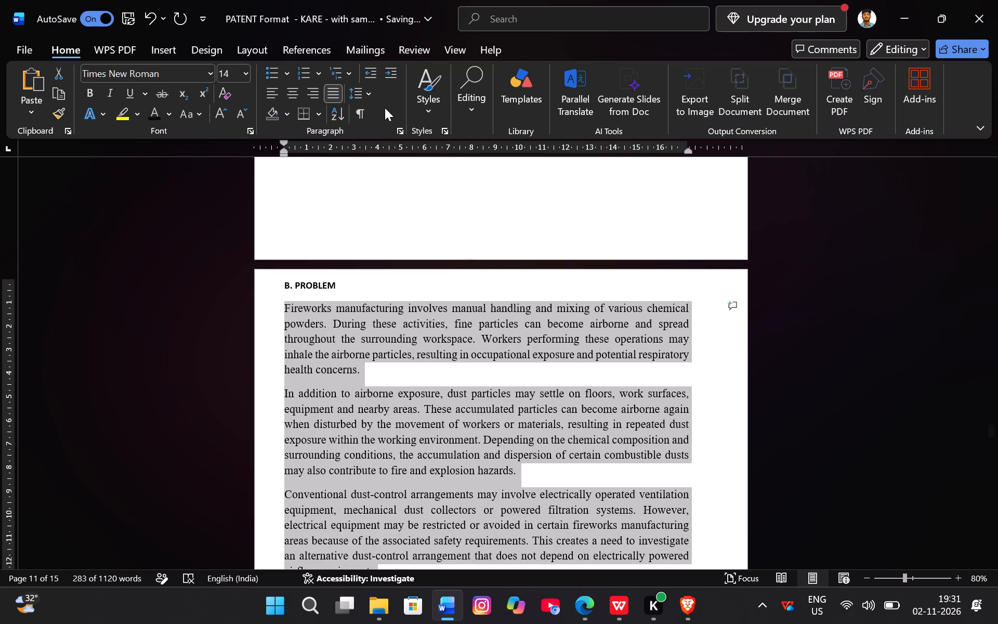
Increase the line spacing of the Section B body paragraphs.
left_click(369, 90)
left_click(388, 153)
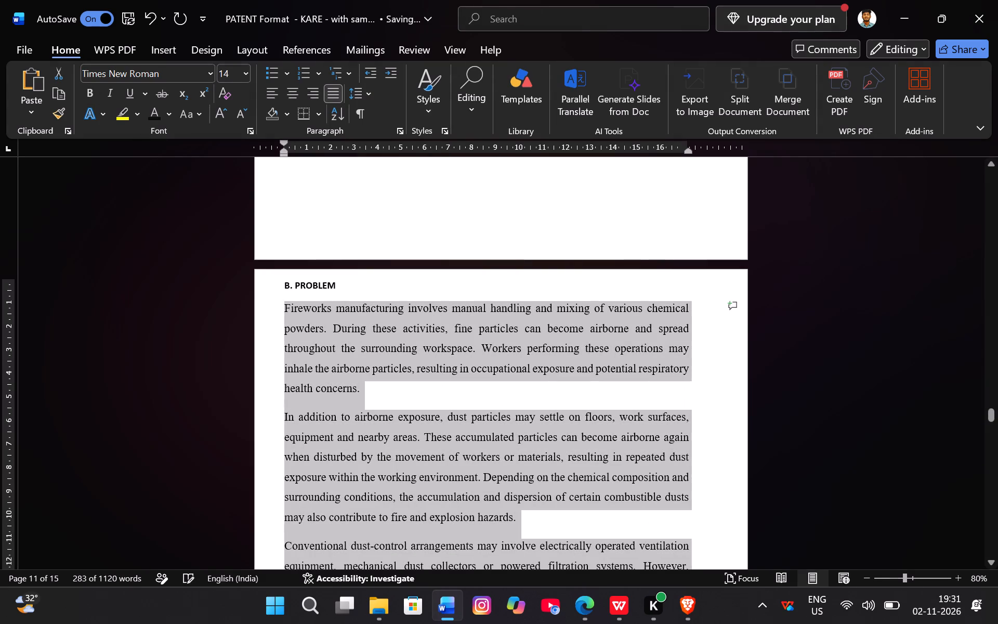
left_click(390, 374)
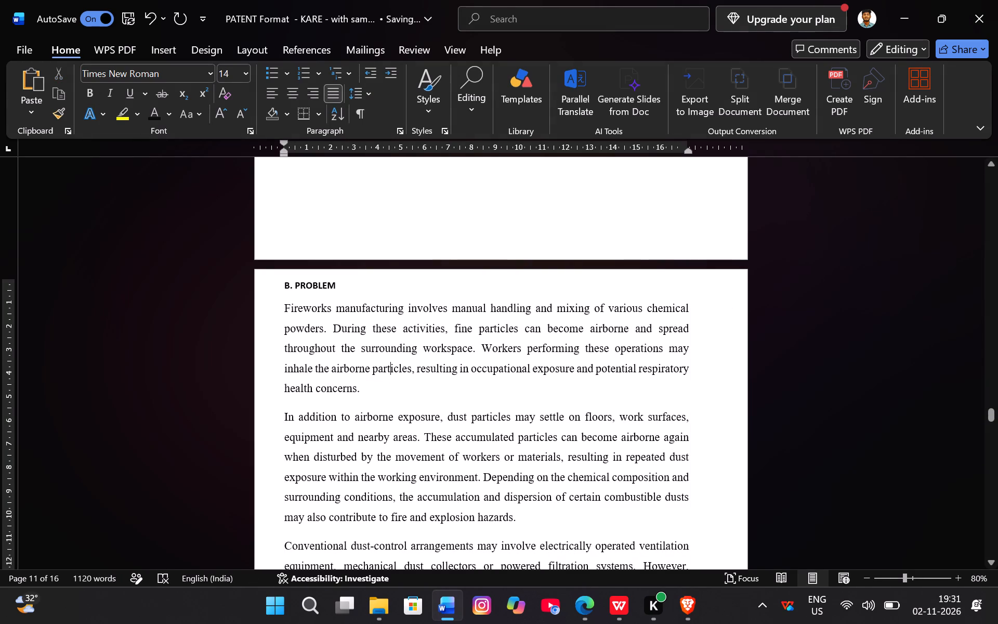
Set the "B. PROBLEM" heading to Times New Roman, size 14.
left_click_drag(282, 284, 335, 290)
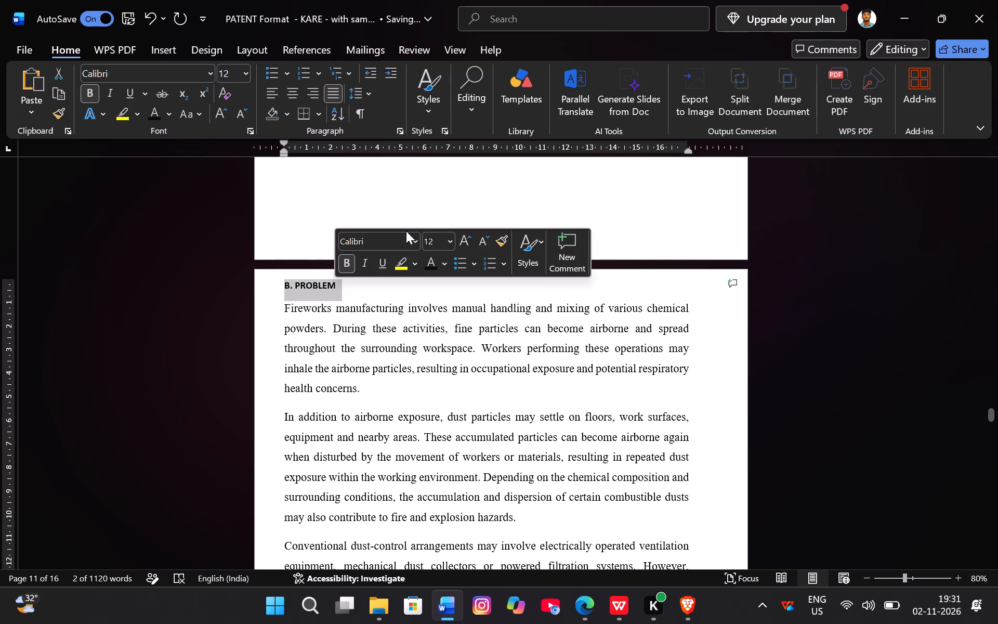
left_click(385, 244)
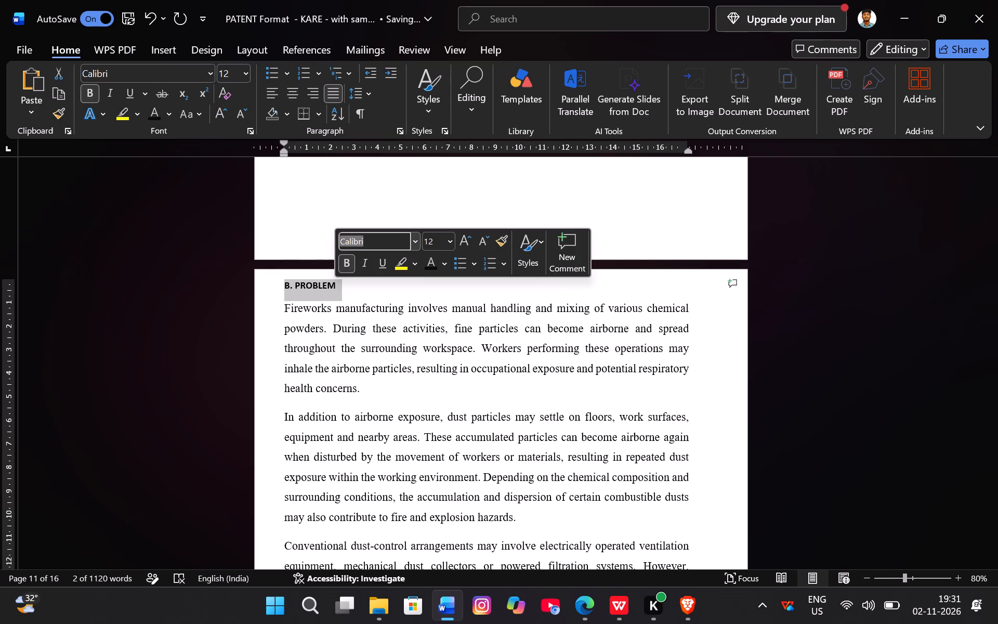
type("tim")
key("Tab")
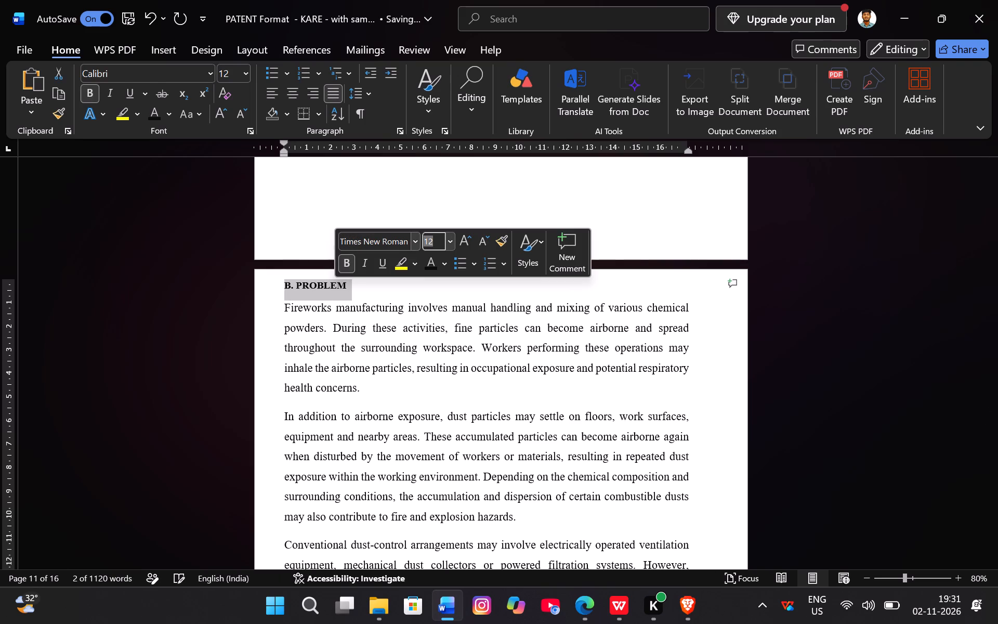
type("14")
key("Return")
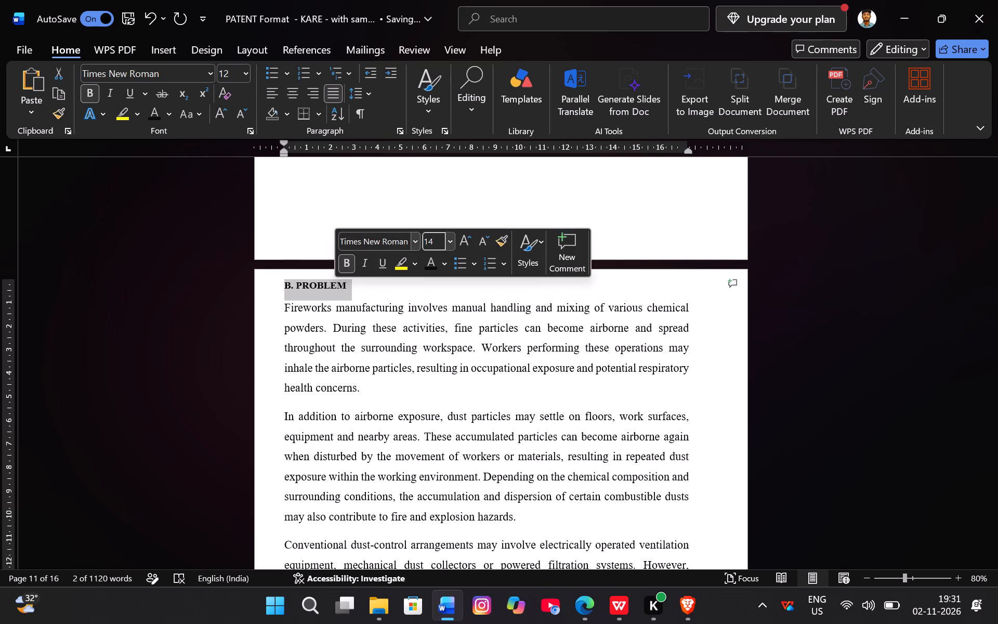
left_click(379, 289)
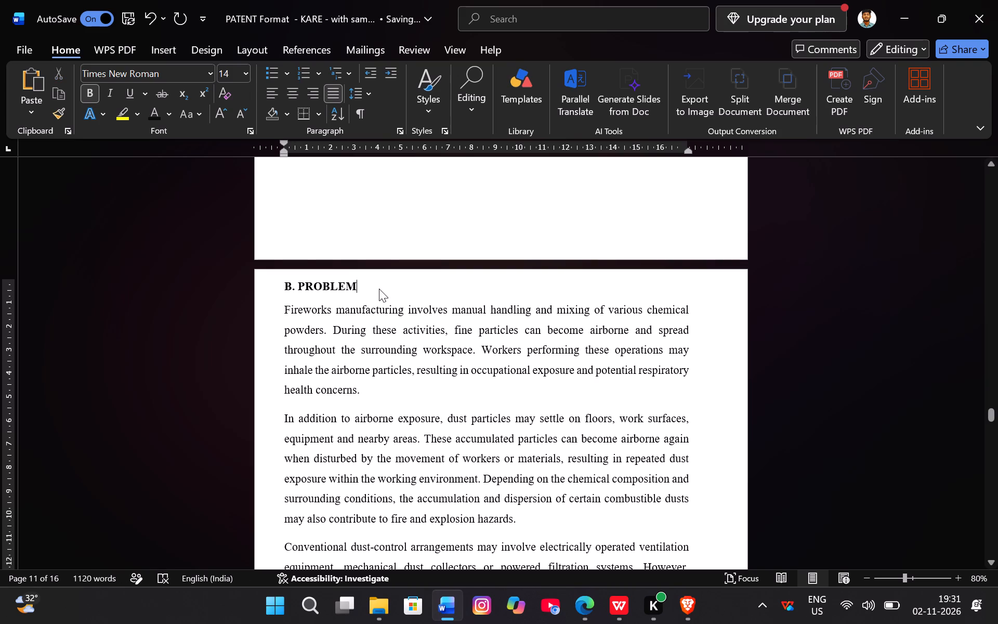
Set the line spacing of the "B. PROBLEM" heading and the first paragraph below it to 1.5.
left_click(409, 421)
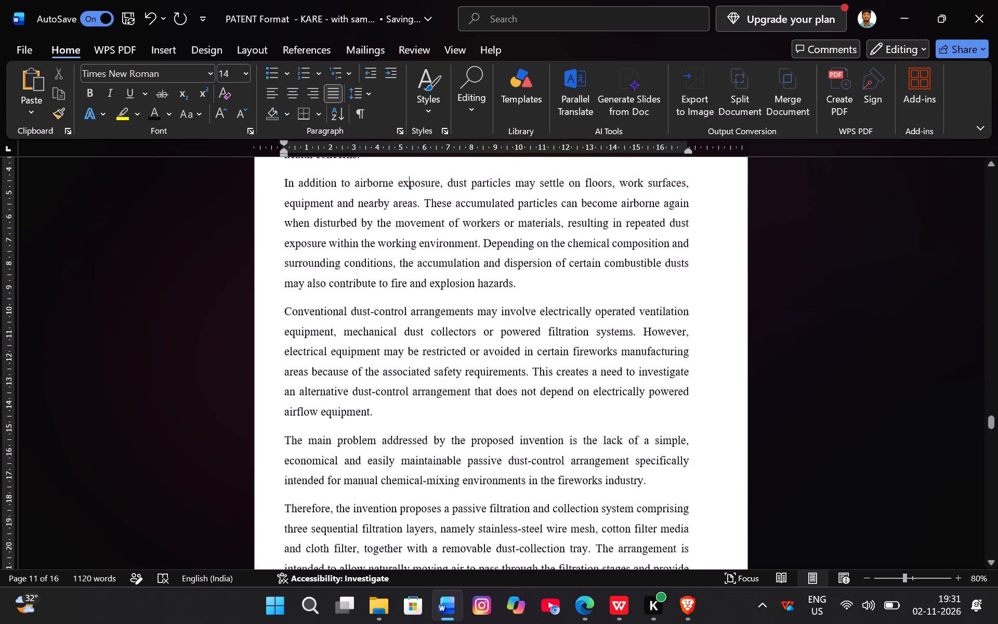
scroll(337, 368, "up", 1)
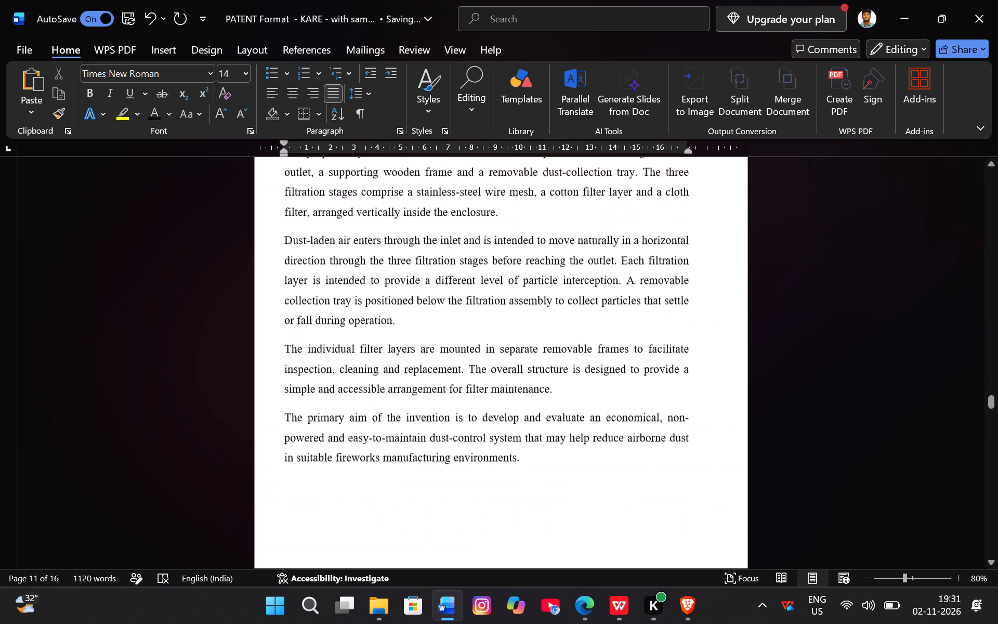
scroll(337, 368, "up", 2)
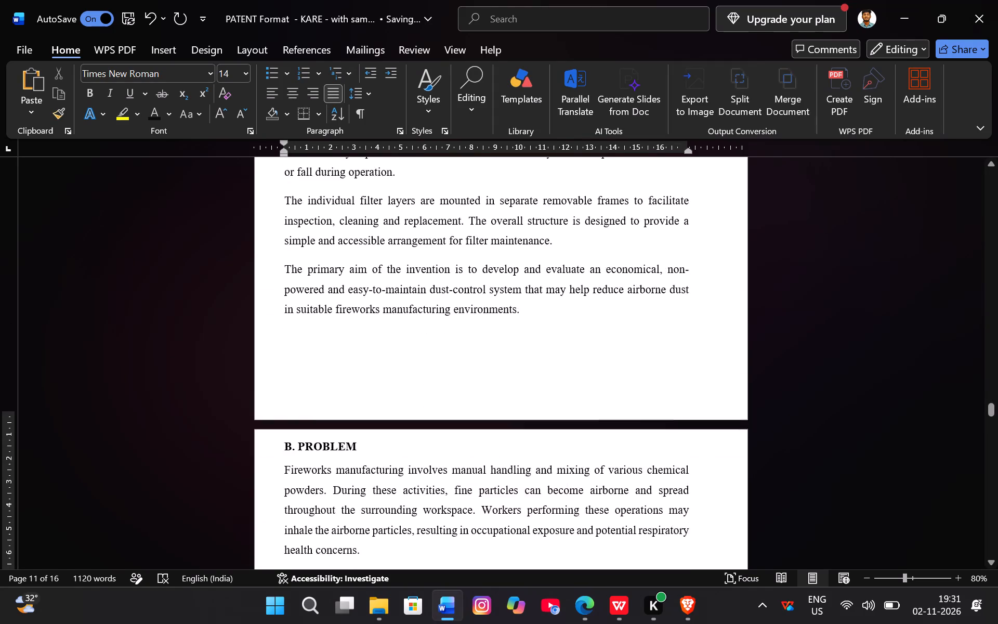
scroll(337, 368, "up", 1)
left_click_drag(280, 408, 691, 434)
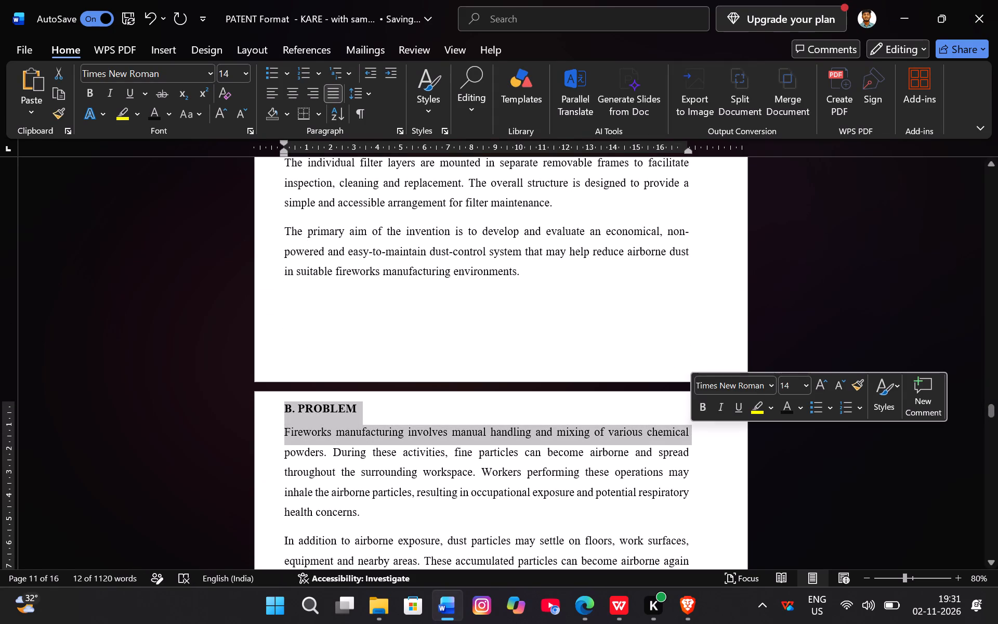
left_click(370, 87)
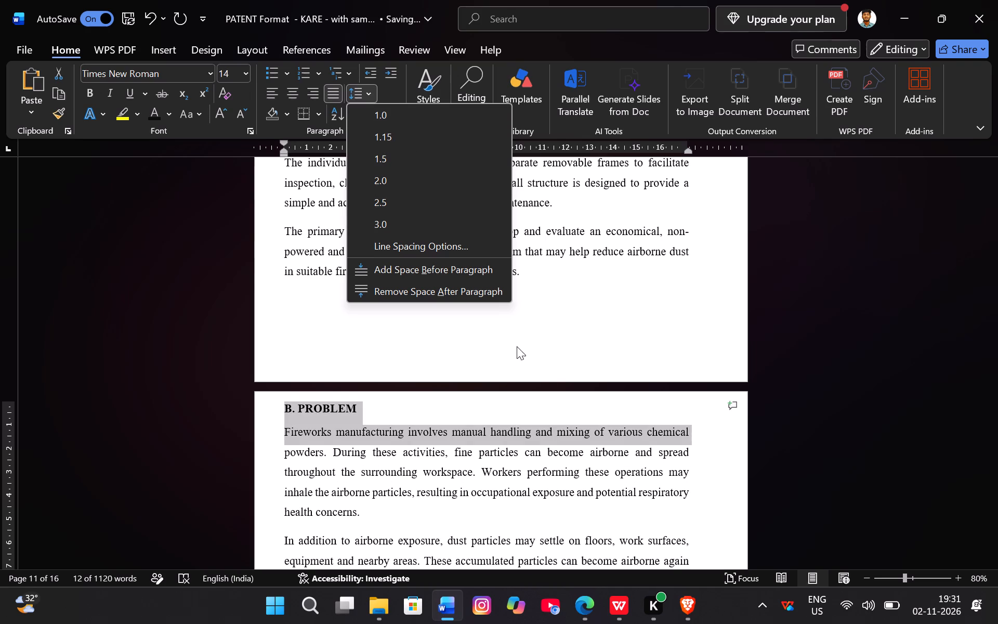
left_click(387, 160)
left_click(441, 460)
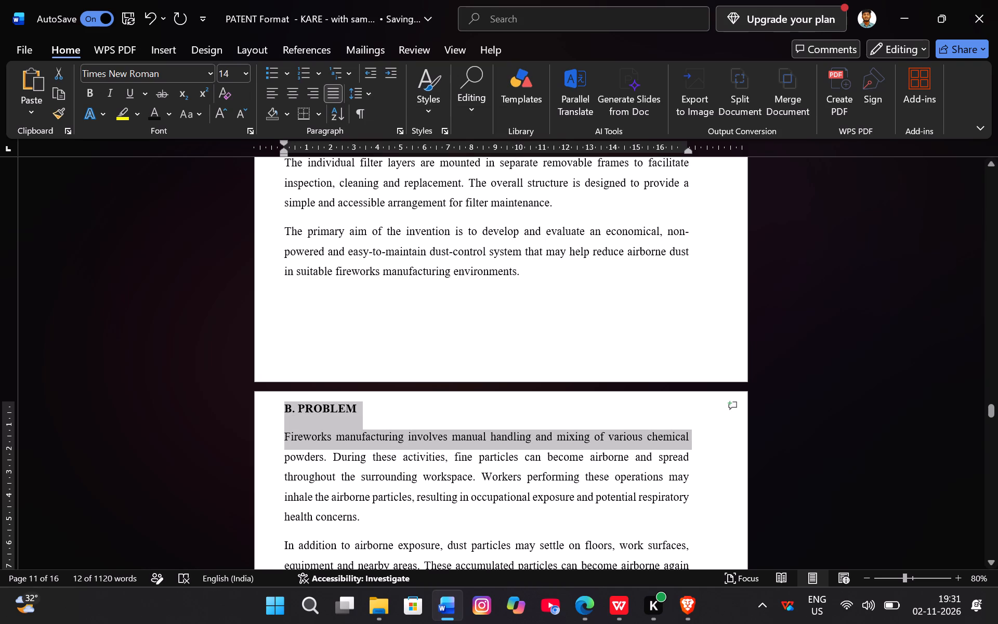
Remove the blank lines above the "C. EXISTING SOLUTIONS / PRIOR ART/RELATED APPLICATIONS & PATENTS:" heading.
scroll(441, 460, "down", 1)
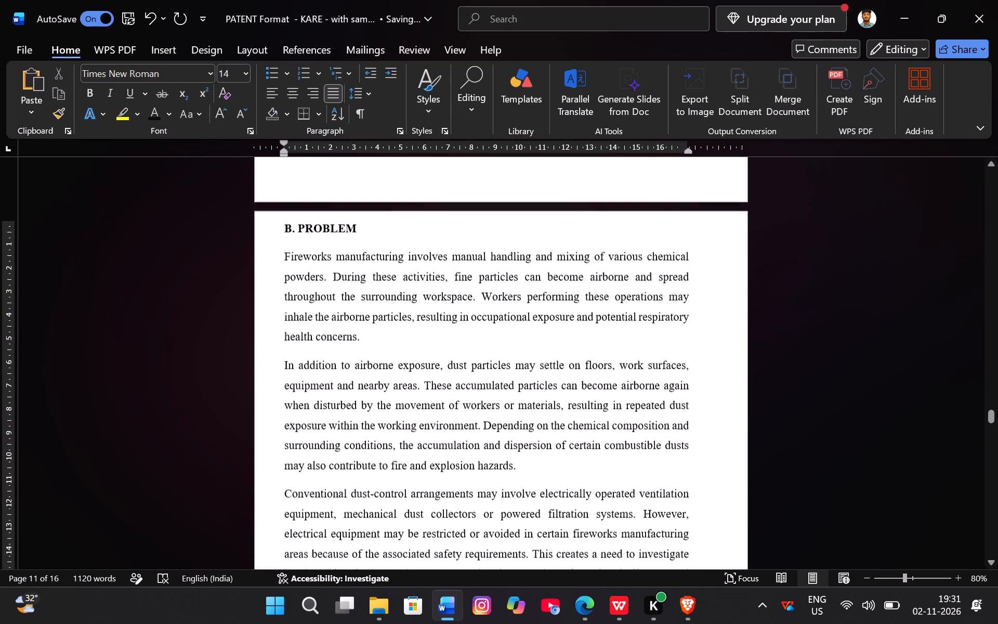
scroll(441, 460, "down", 2)
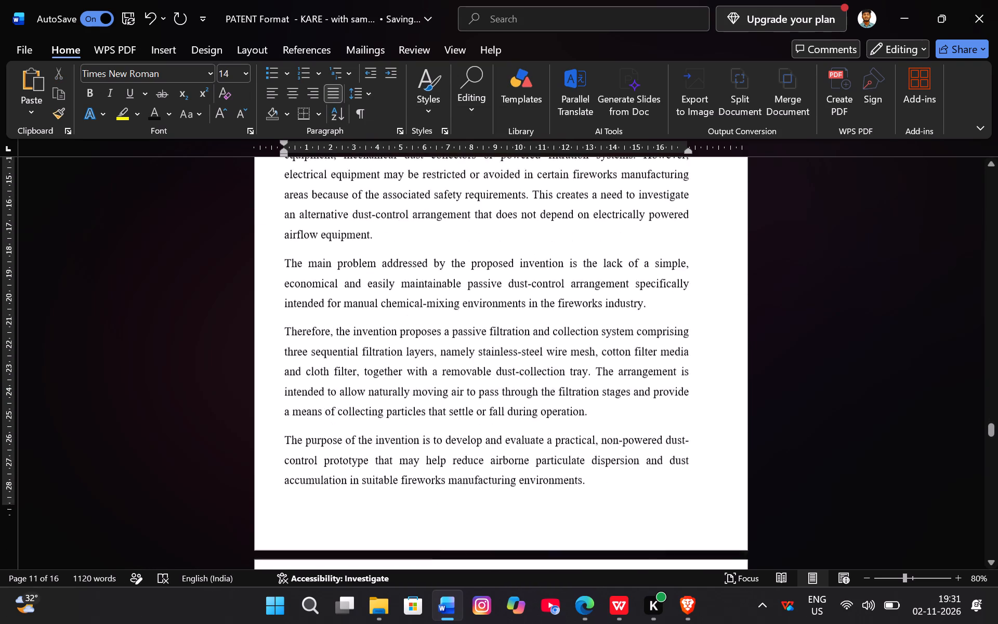
scroll(441, 460, "down", 1)
left_click(333, 415)
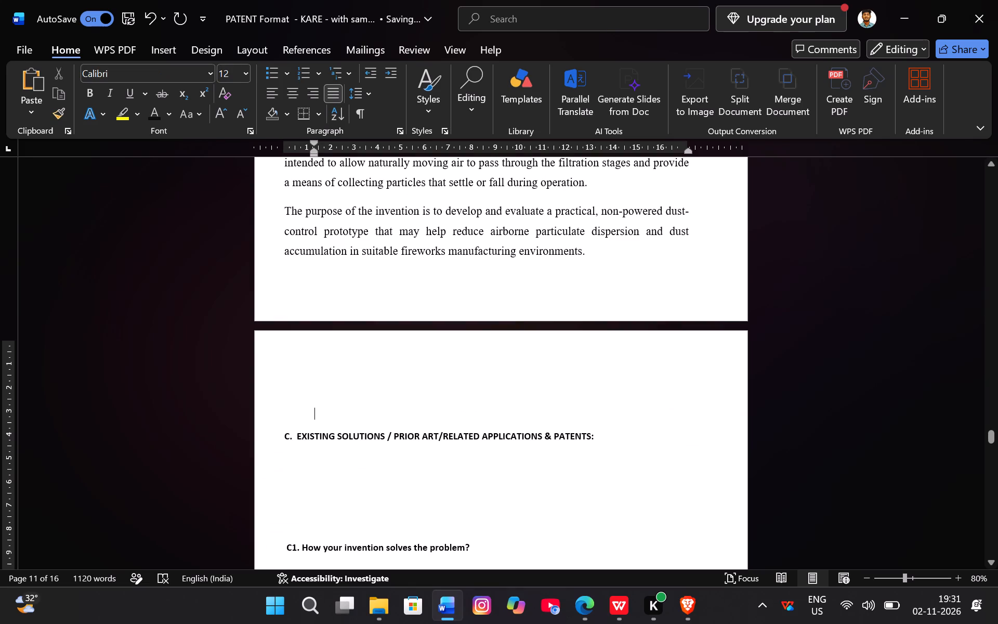
key("BackSpace")
key("BackSpace")
key("BackSpace")
key("BackSpace")
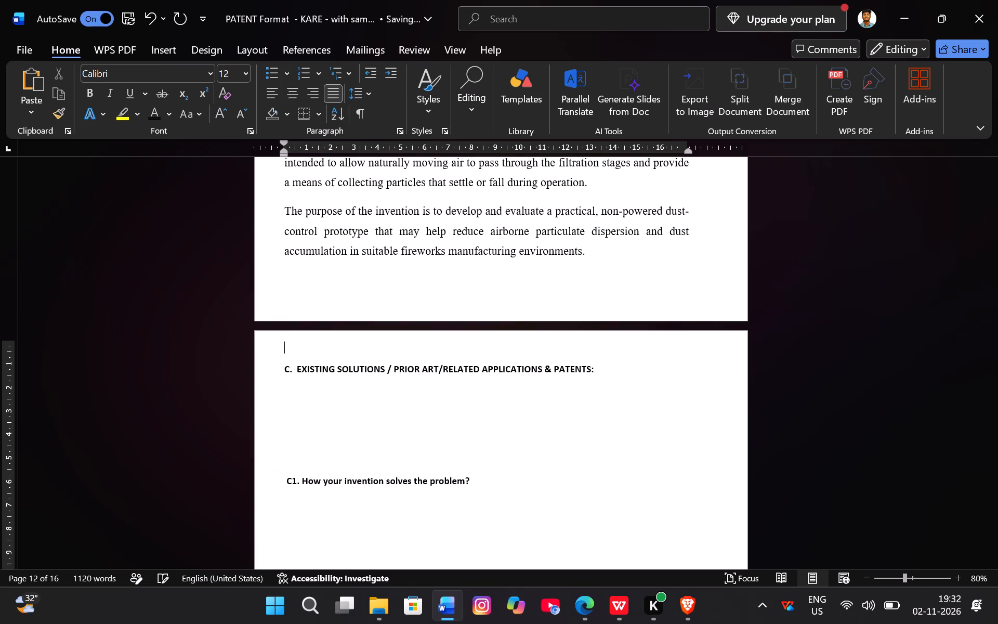
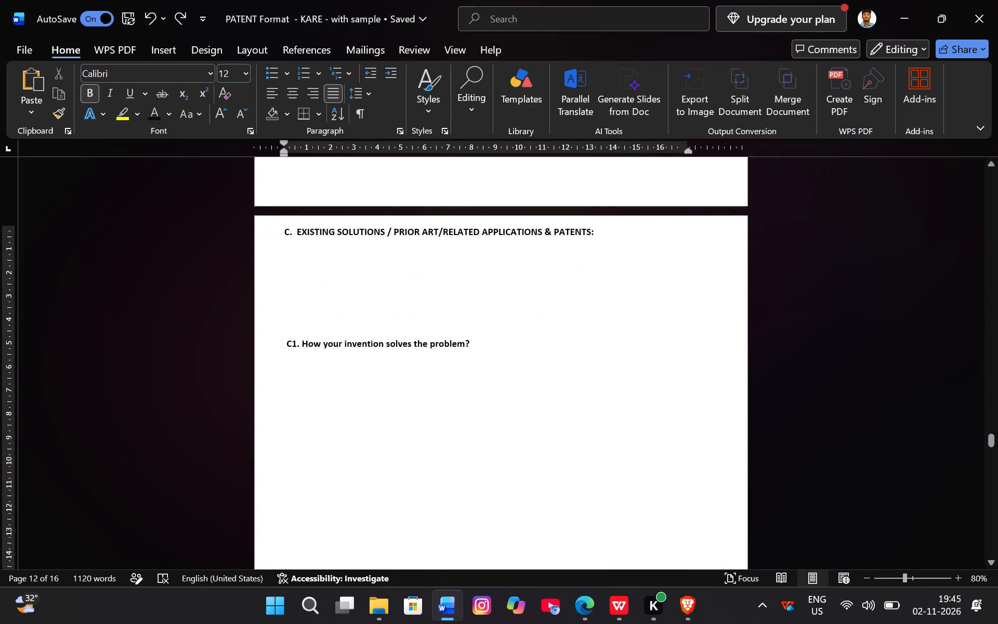
left_click_drag(285, 232, 320, 258)
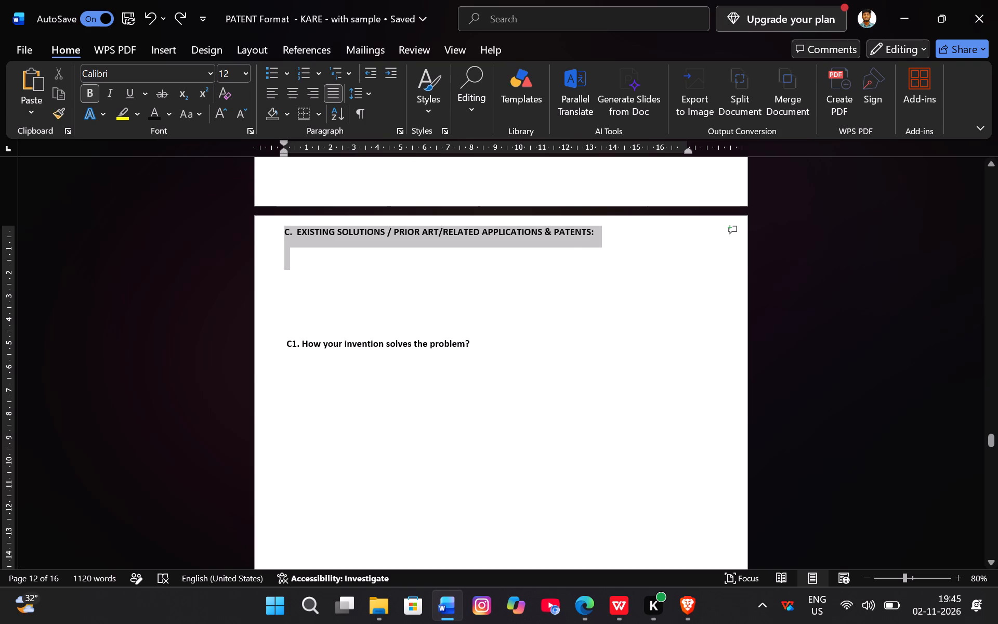
key("ctrl+v")
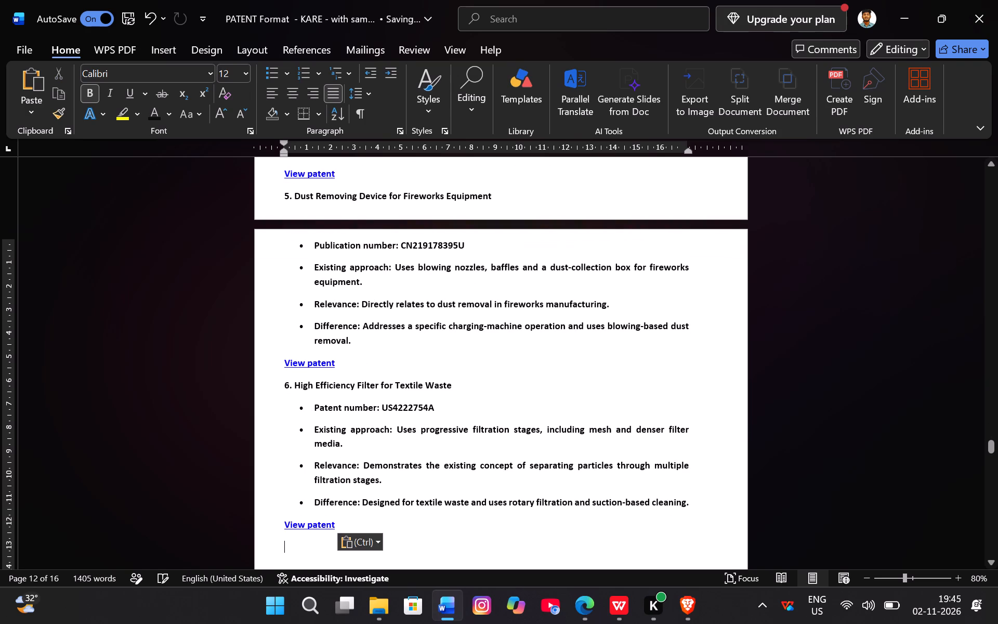
Format the whole pasted Section C text, from its heading to the last patent link, as Times New Roman 14 without bold.
left_click_drag(436, 532, 384, 368)
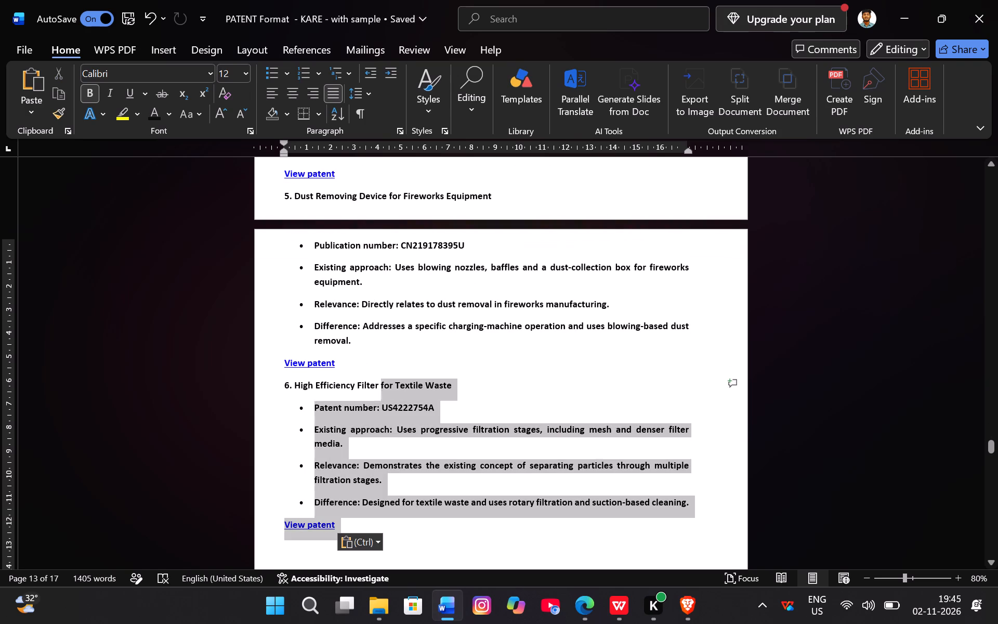
left_click_drag(384, 368, 354, 87)
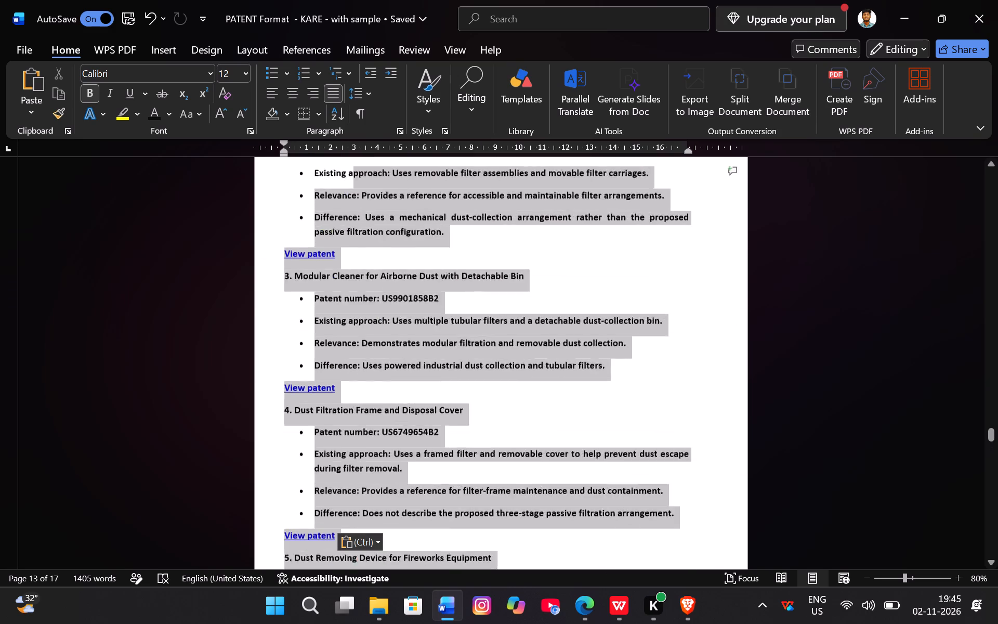
left_click_drag(354, 87, 280, 263)
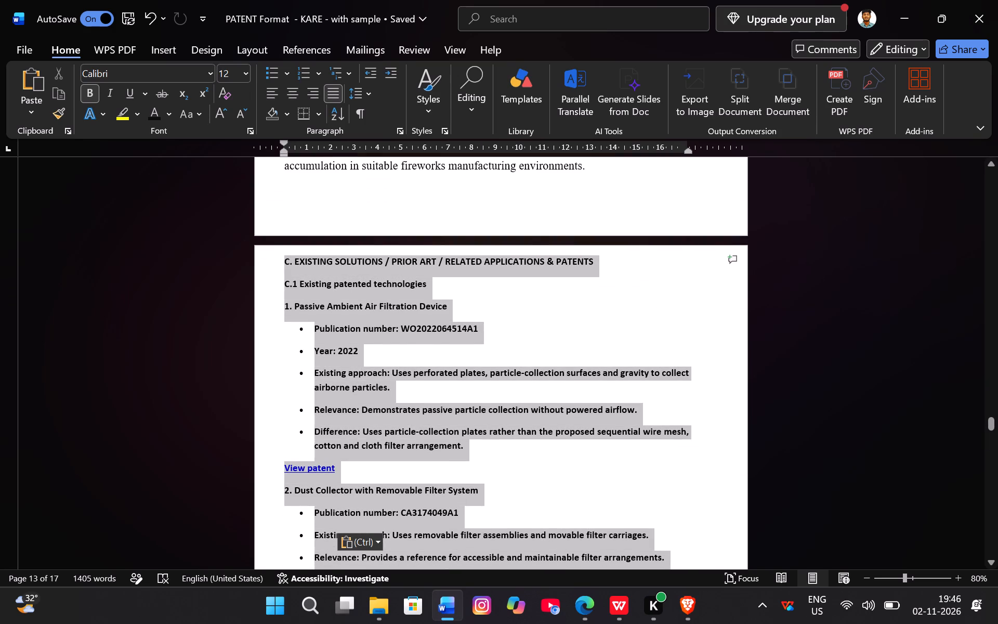
left_click_drag(280, 263, 279, 259)
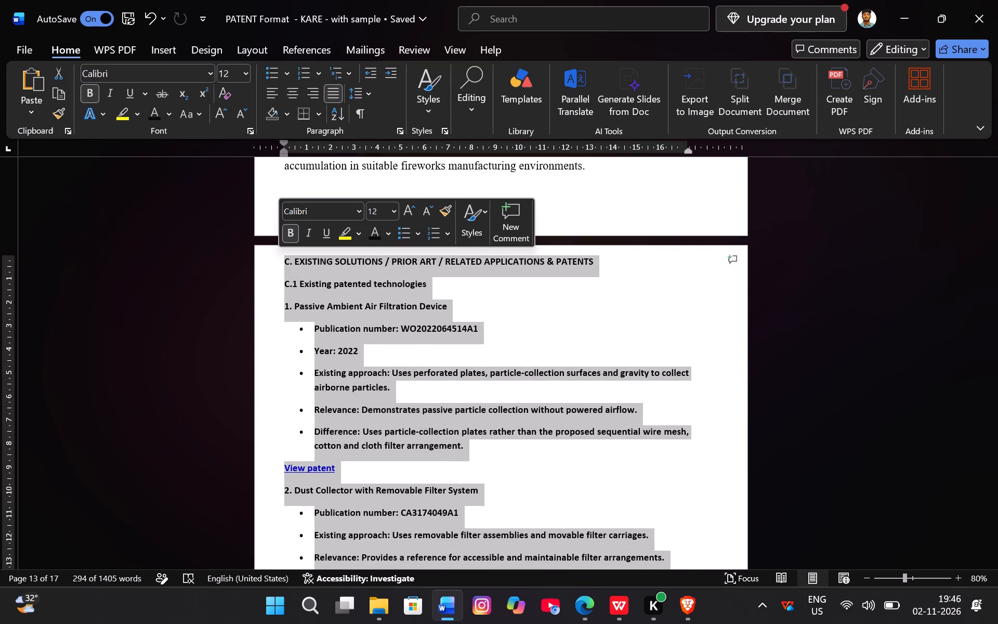
left_click(313, 210)
type("time")
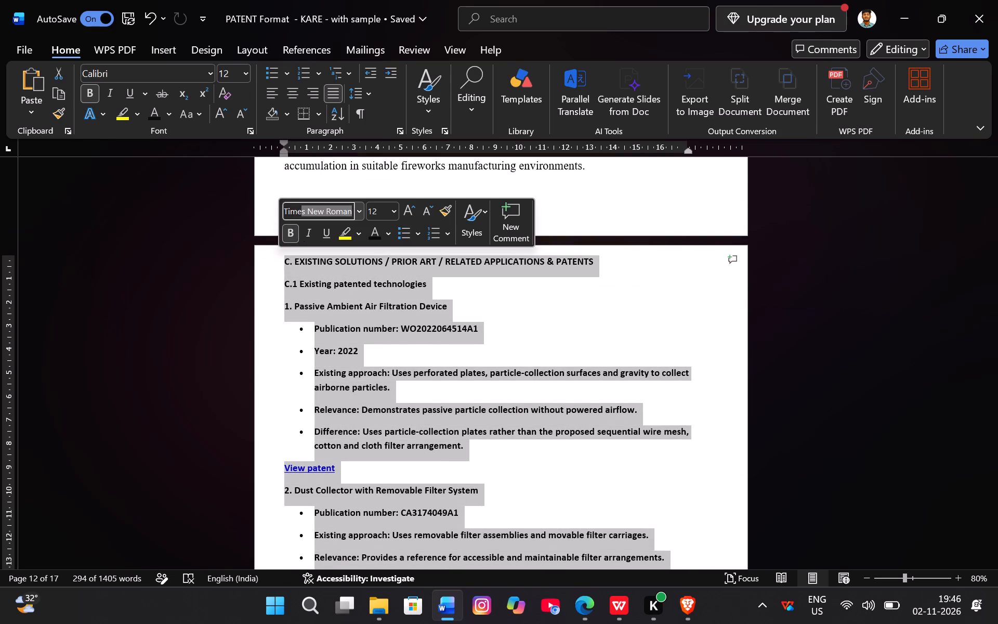
key("Tab")
type("14")
key("Return")
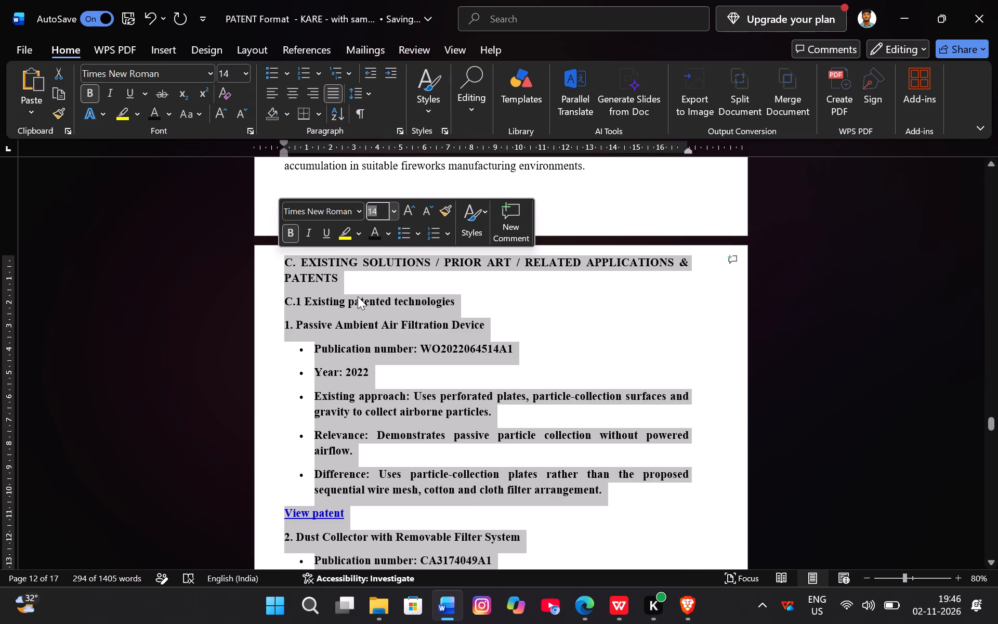
left_click(291, 234)
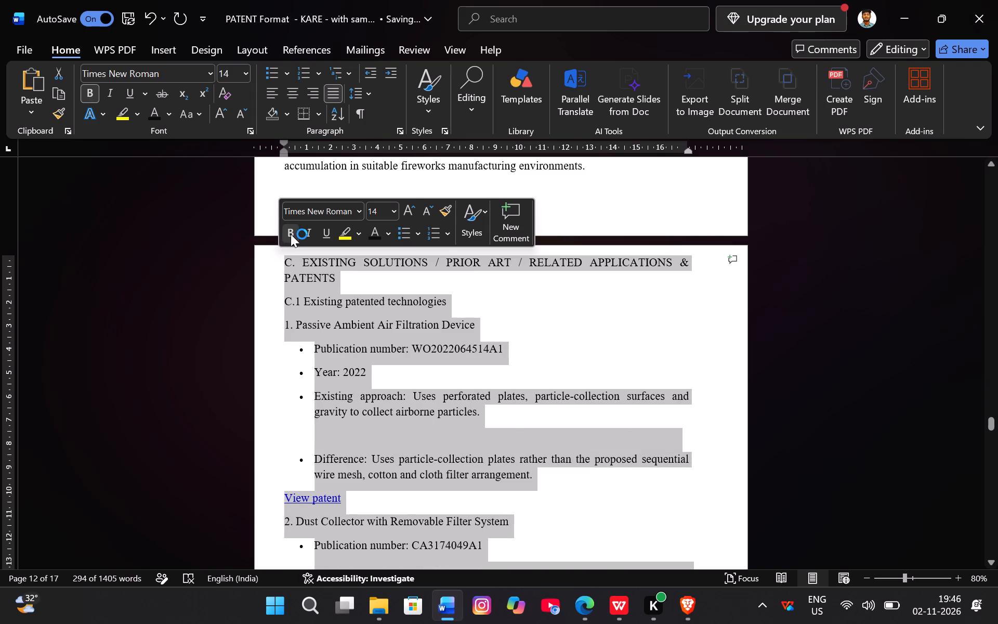
left_click(371, 394)
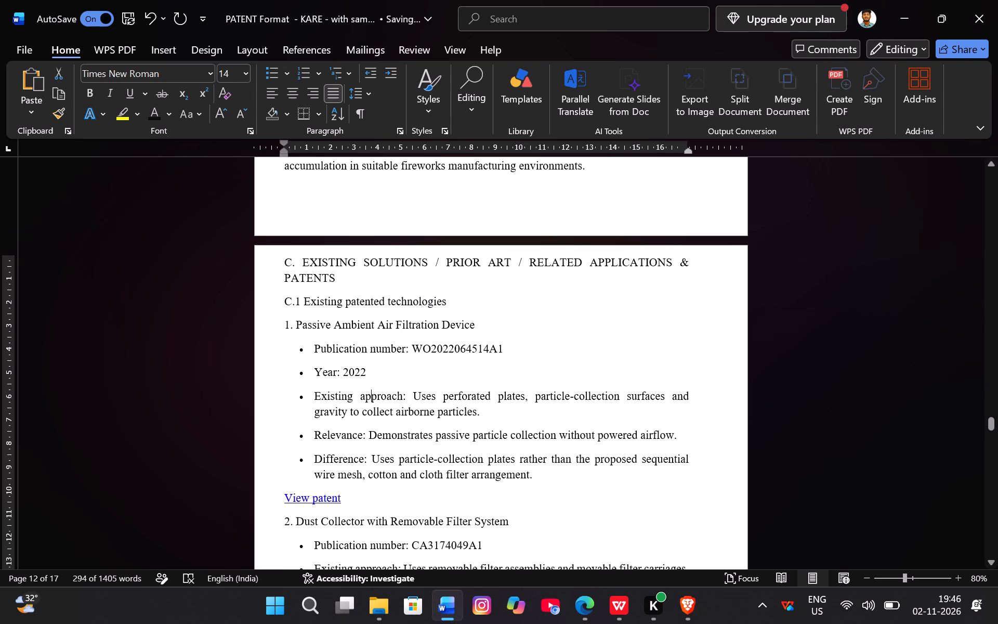
left_click(371, 394)
Bold the Section C heading, the C.1 Existing patented technologies subheading and the title of entry 1, Passive Ambient Air Filtration Device.
left_click_drag(281, 258, 333, 277)
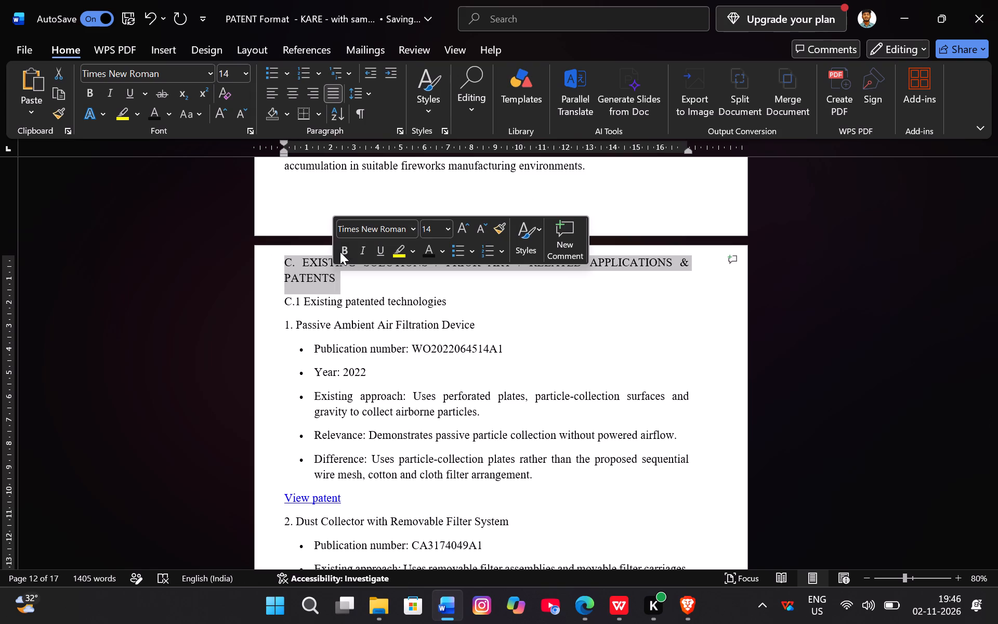
left_click(340, 252)
left_click_drag(281, 304, 448, 305)
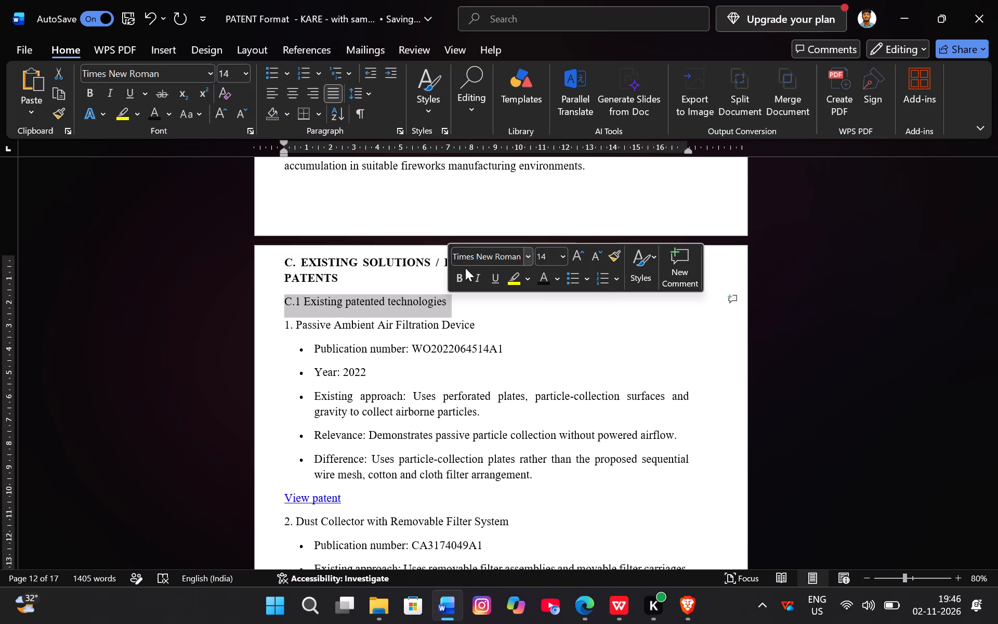
left_click(458, 277)
left_click(461, 349)
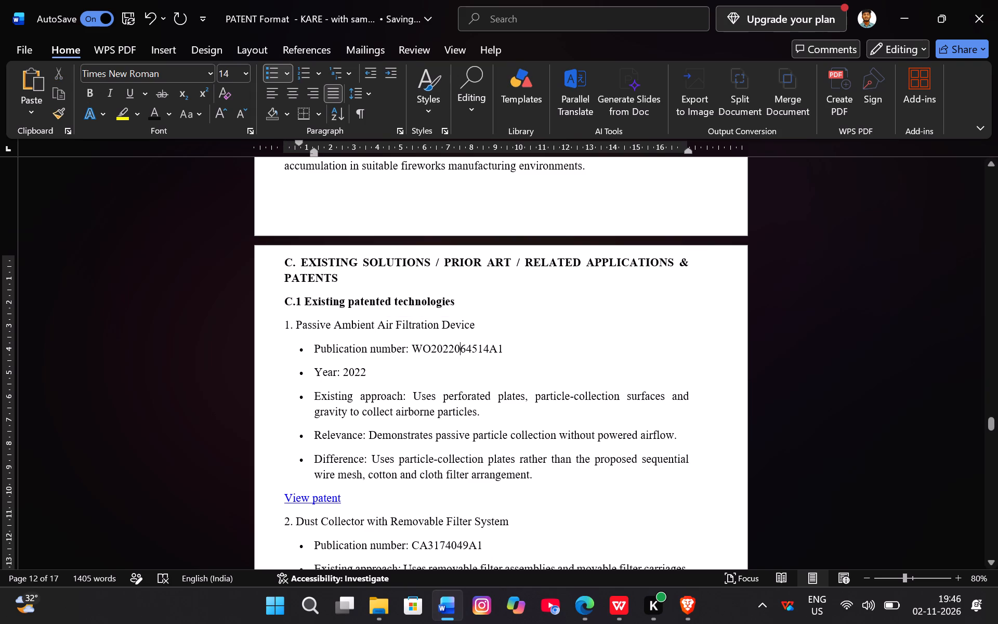
left_click_drag(283, 328, 472, 331)
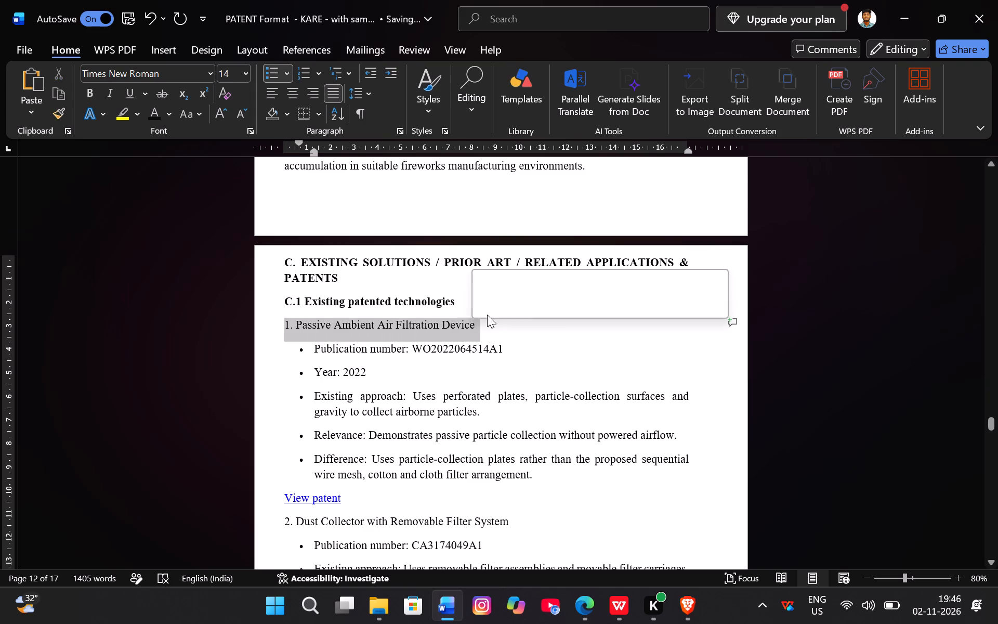
left_click(480, 306)
left_click(410, 356)
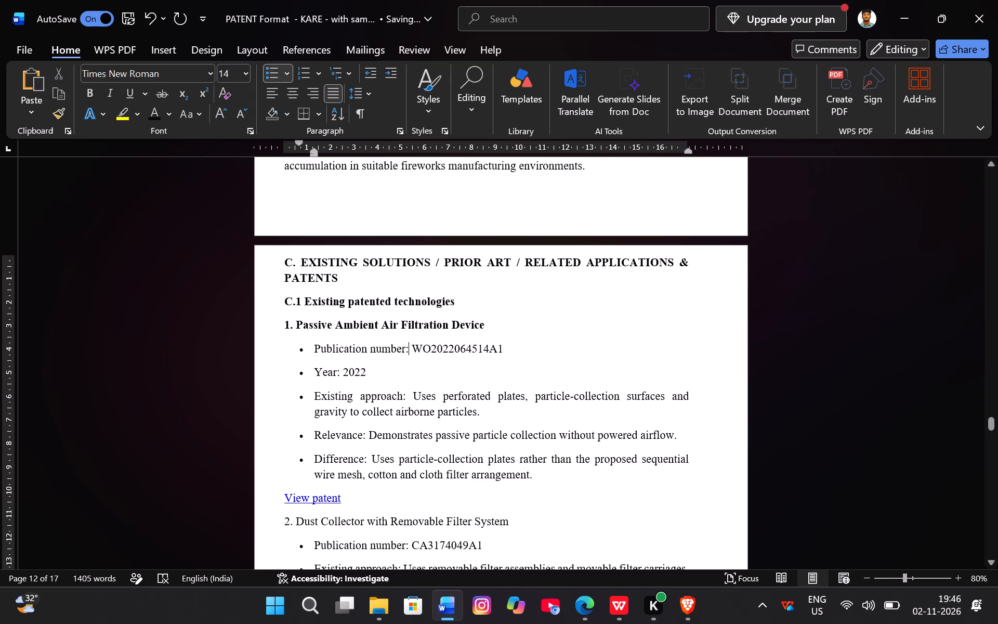
scroll(411, 476, "down", 1)
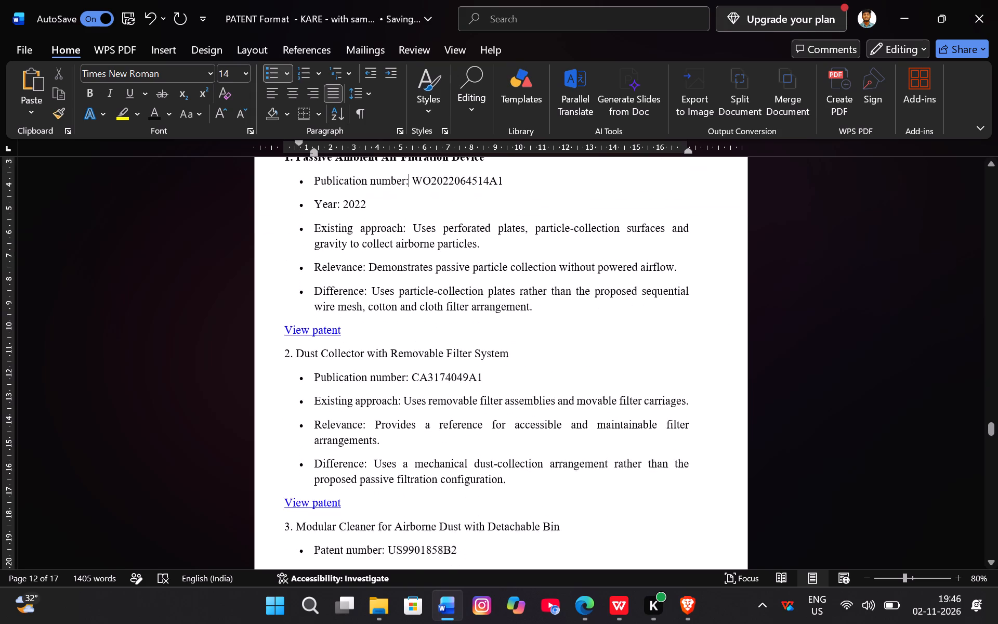
Bold the titles of entries 2, Dust Collector with Removable Filter System, and 3, Modular Cleaner for Airborne Dust with Detachable Bin.
left_click_drag(281, 374, 474, 383)
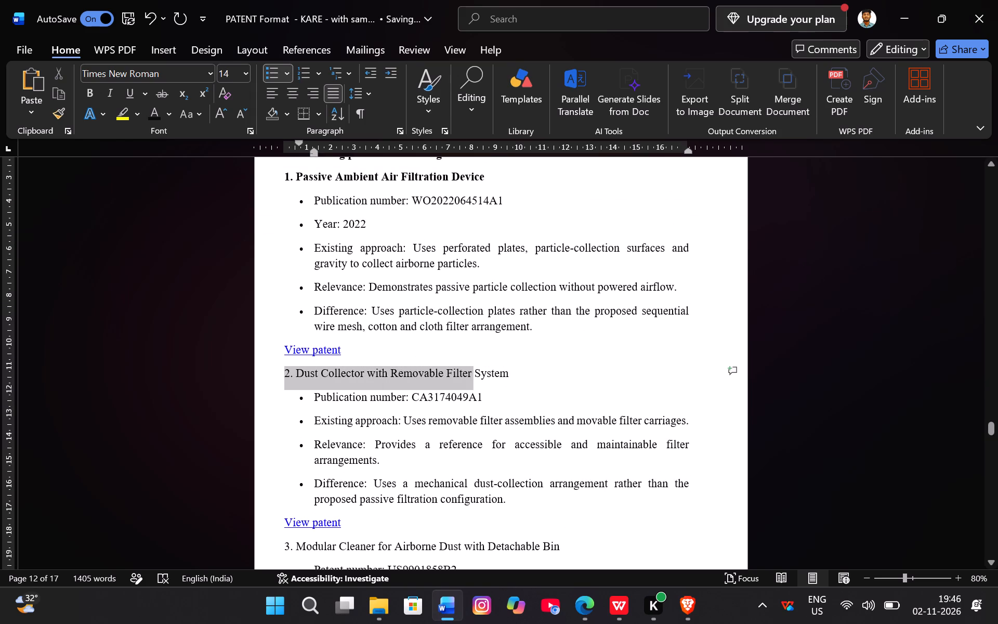
left_click_drag(474, 383, 520, 380)
left_click(530, 355)
scroll(399, 427, "down", 1)
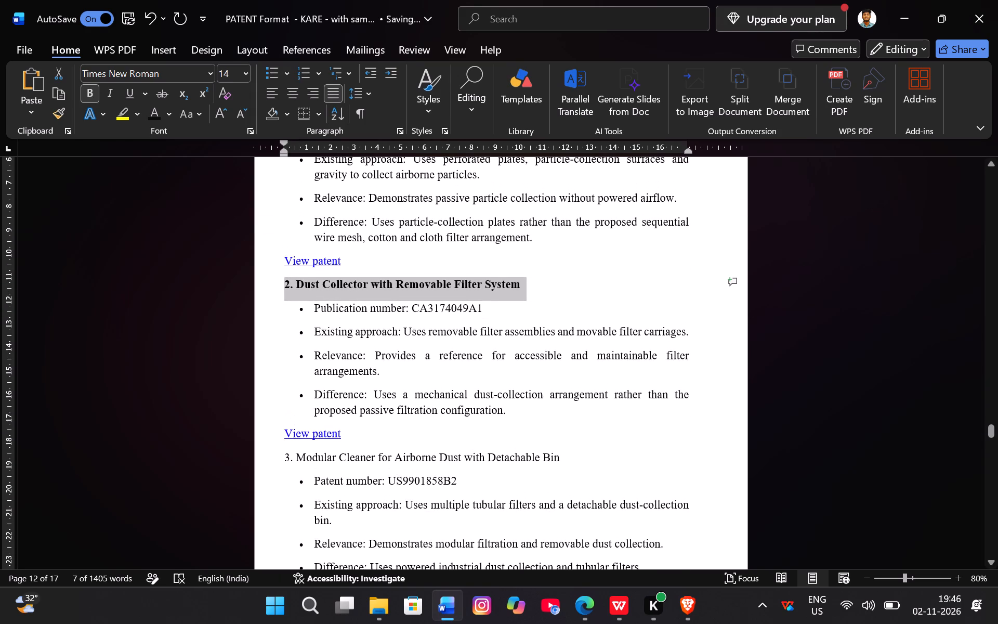
left_click_drag(283, 458, 576, 456)
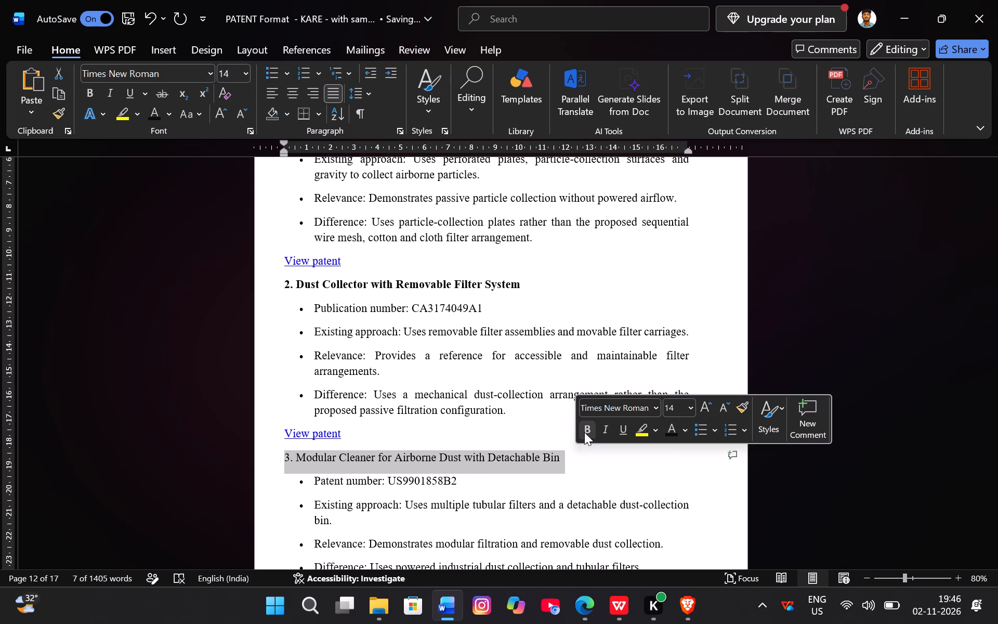
left_click(584, 432)
left_click(436, 457)
scroll(436, 455, "down", 1)
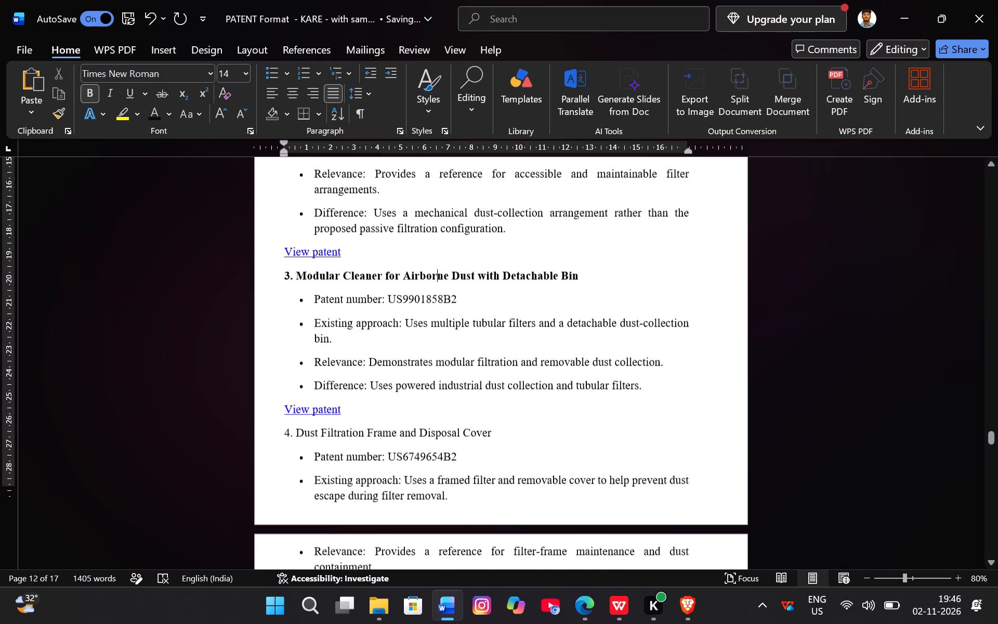
Bold the titles of entries 4 Dust Filtration Frame and Disposal Cover, 5 Dust Removing Device for Fireworks Equipment, and 6 High Efficiency Filter for Textile Waste.
scroll(436, 455, "down", 1)
left_click_drag(280, 415, 370, 425)
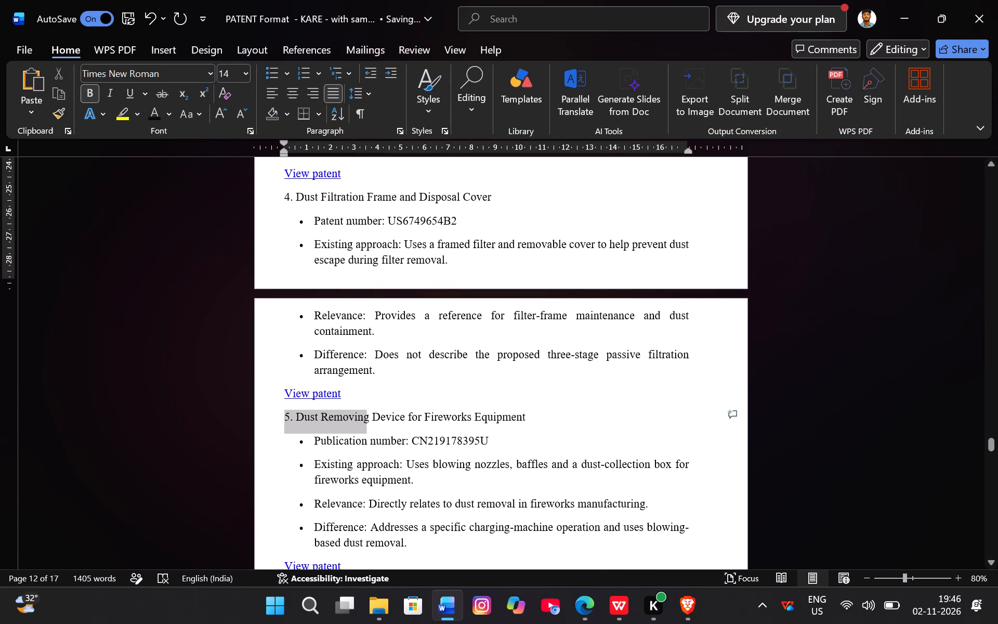
left_click_drag(370, 425, 533, 425)
left_click(541, 402)
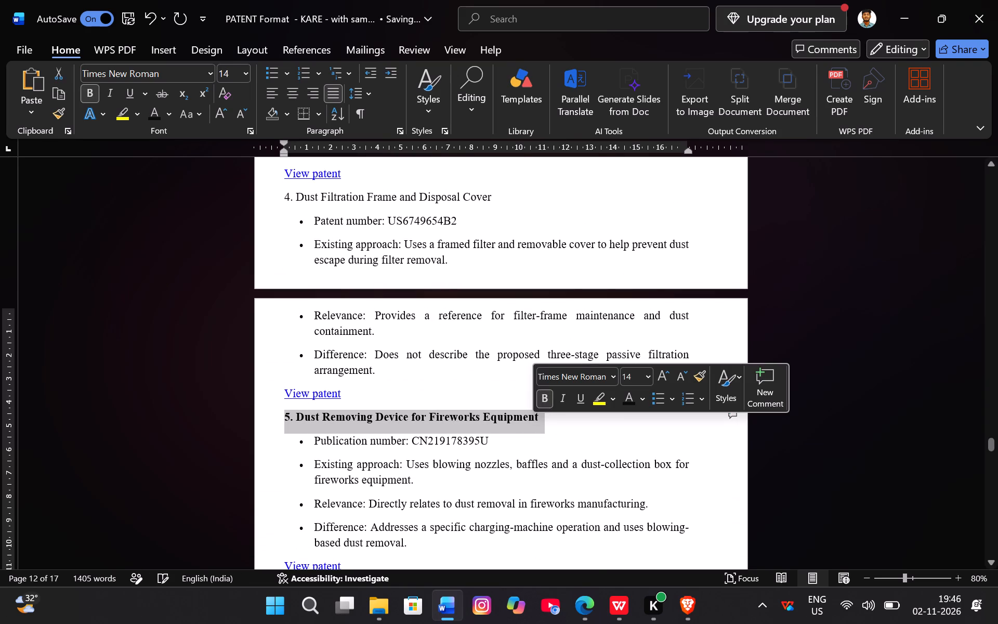
left_click_drag(284, 197, 388, 200)
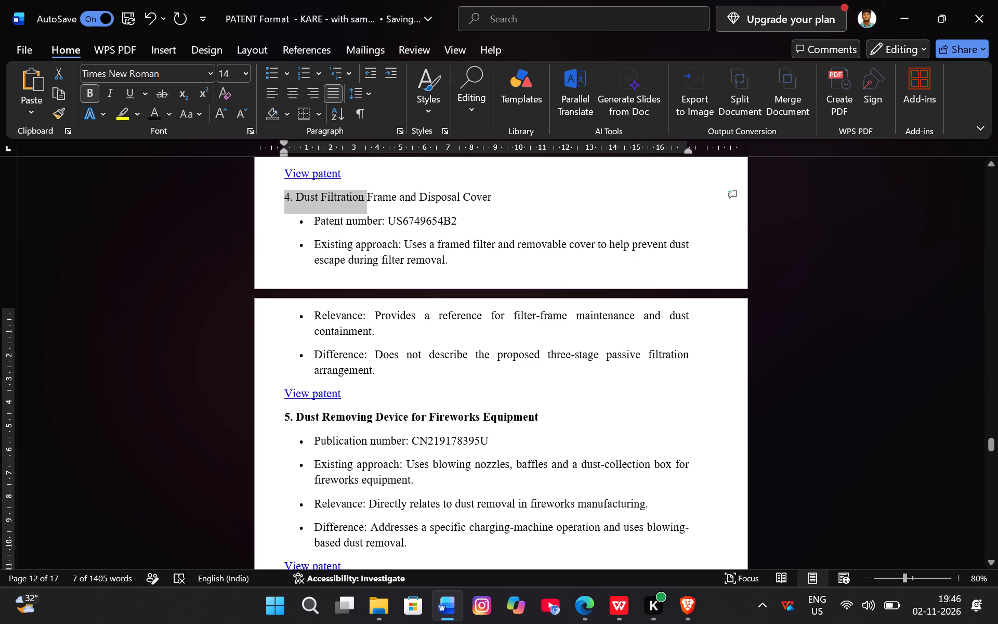
left_click_drag(388, 200, 527, 202)
left_click(541, 176)
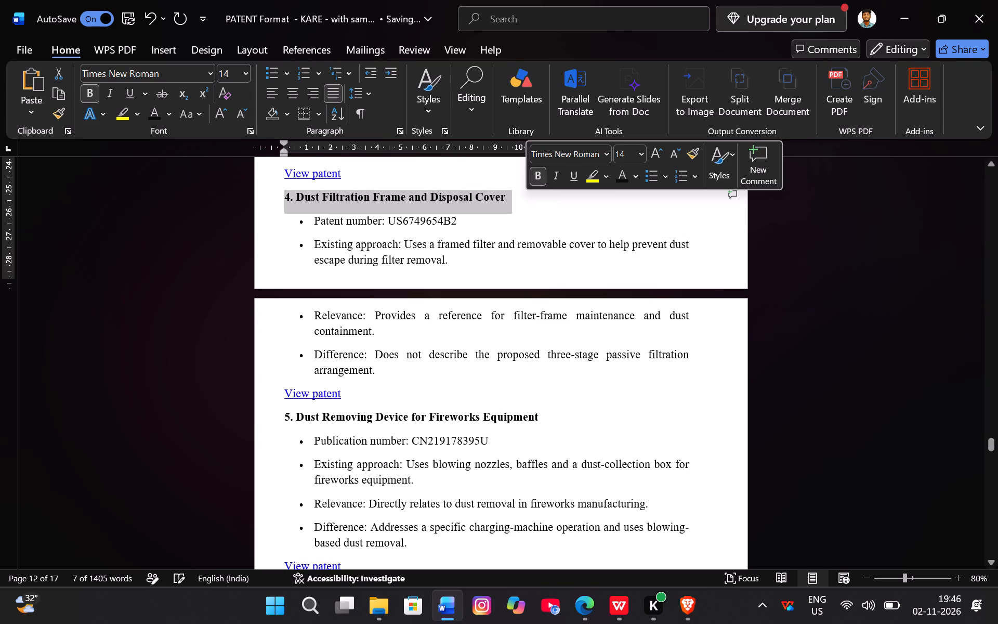
left_click(452, 313)
scroll(453, 326, "down", 1)
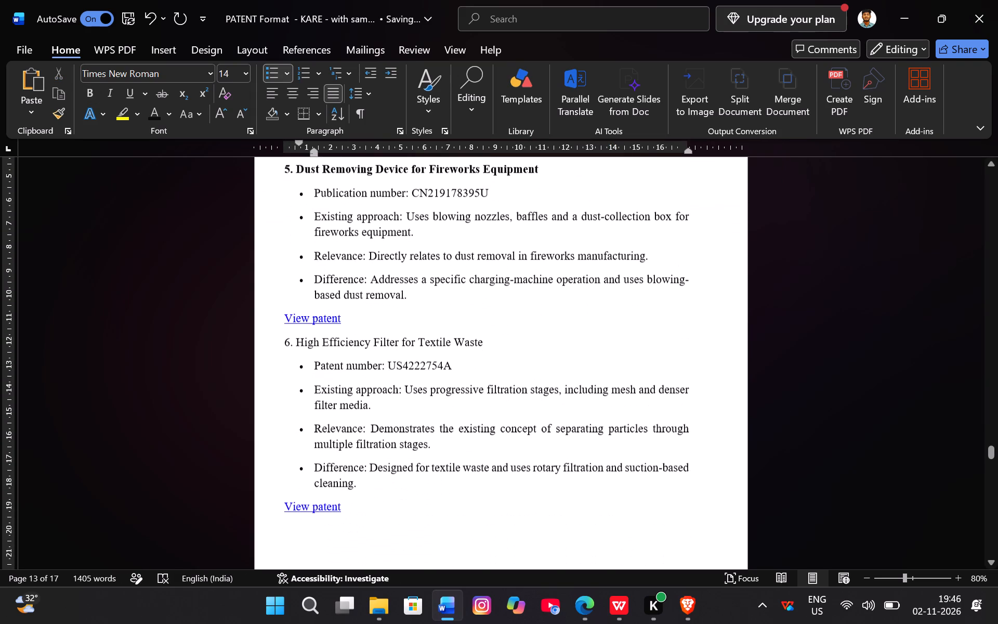
left_click_drag(283, 342, 494, 341)
left_click(504, 317)
left_click(417, 384)
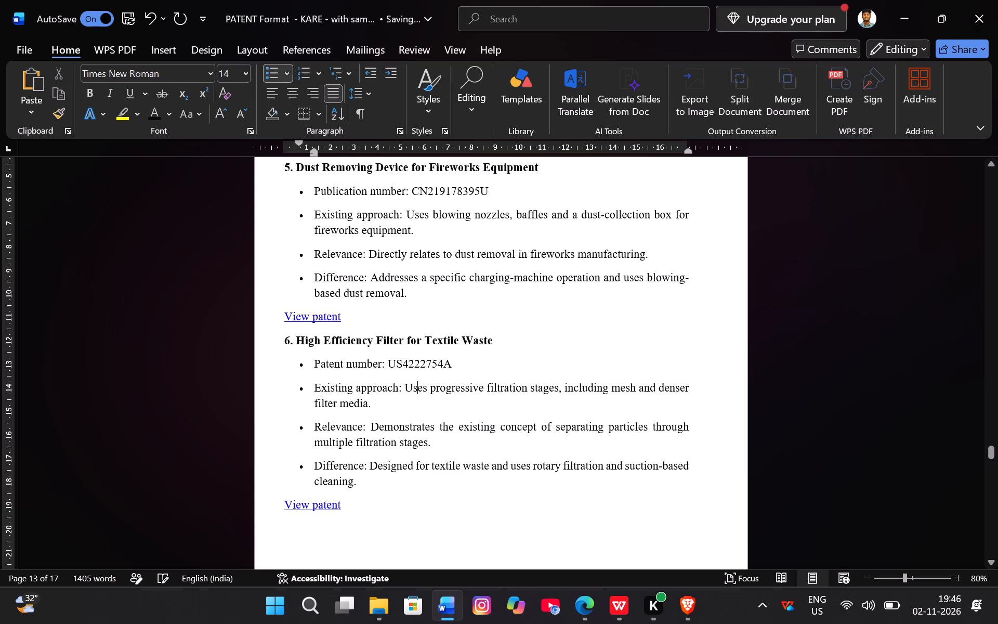
Review the formatted Section C from its main heading through the sixth entry's patent link and the C1 heading below.
scroll(414, 383, "down", 1)
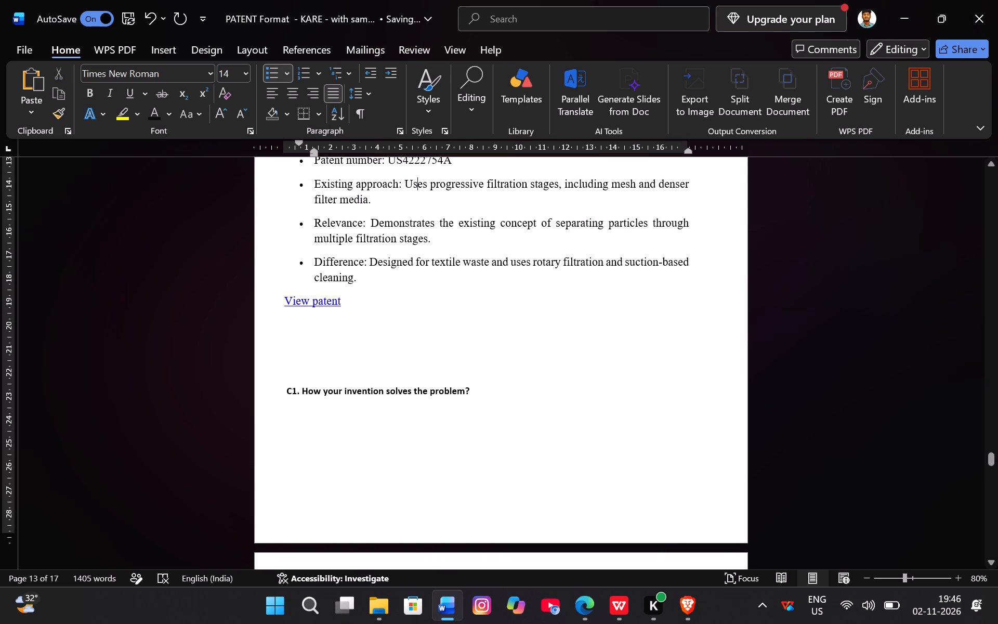
scroll(382, 372, "up", 2)
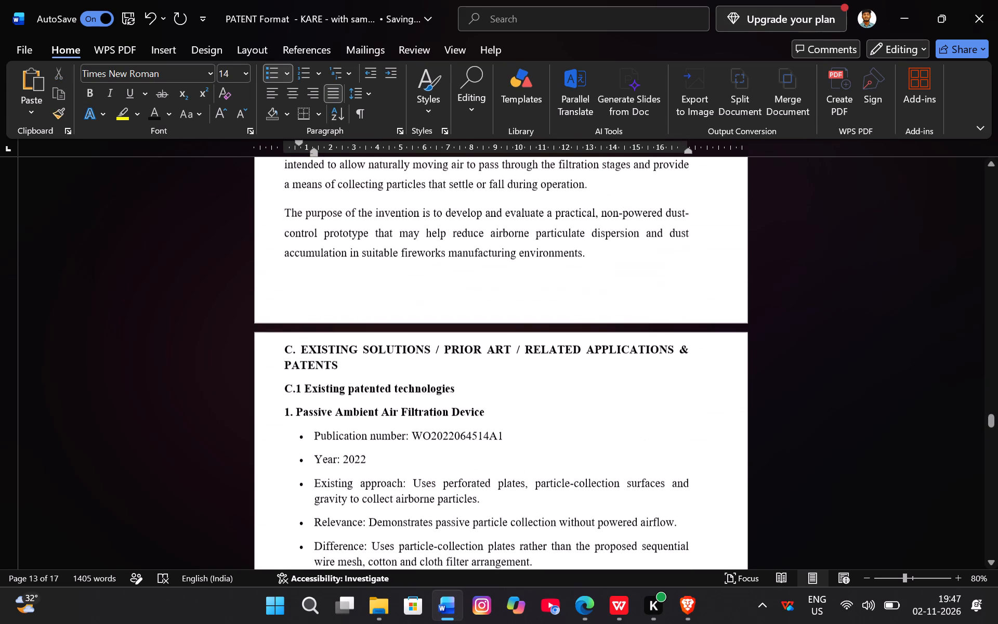
scroll(426, 375, "up", 1)
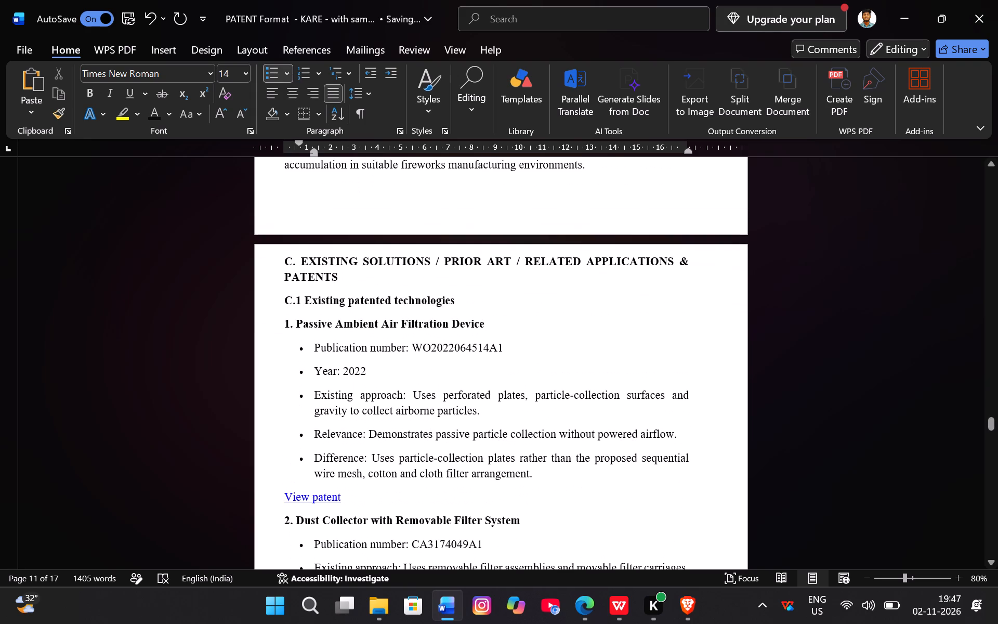
scroll(413, 419, "down", 1)
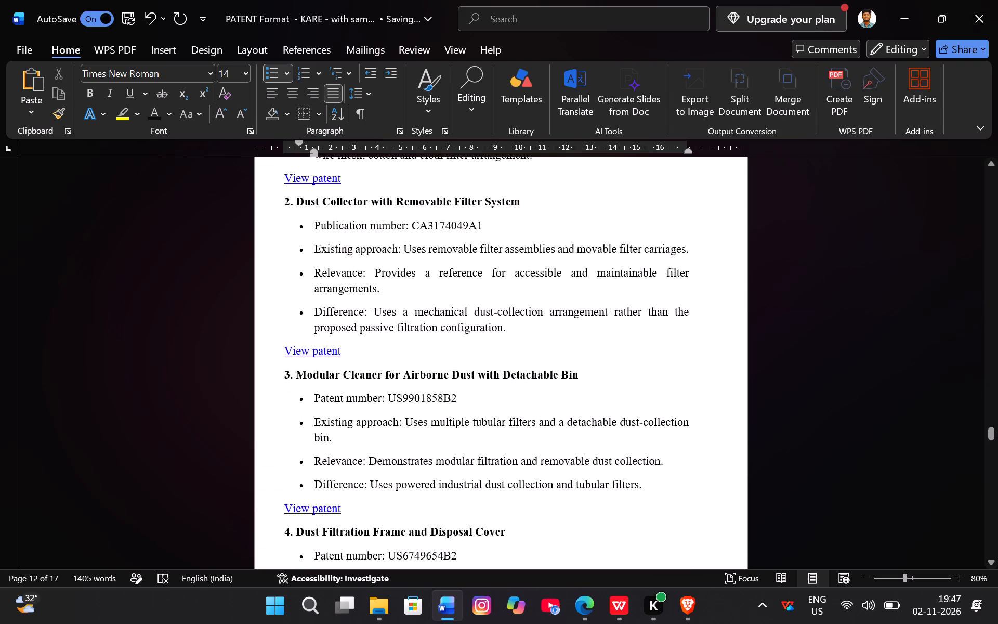
scroll(405, 418, "down", 1)
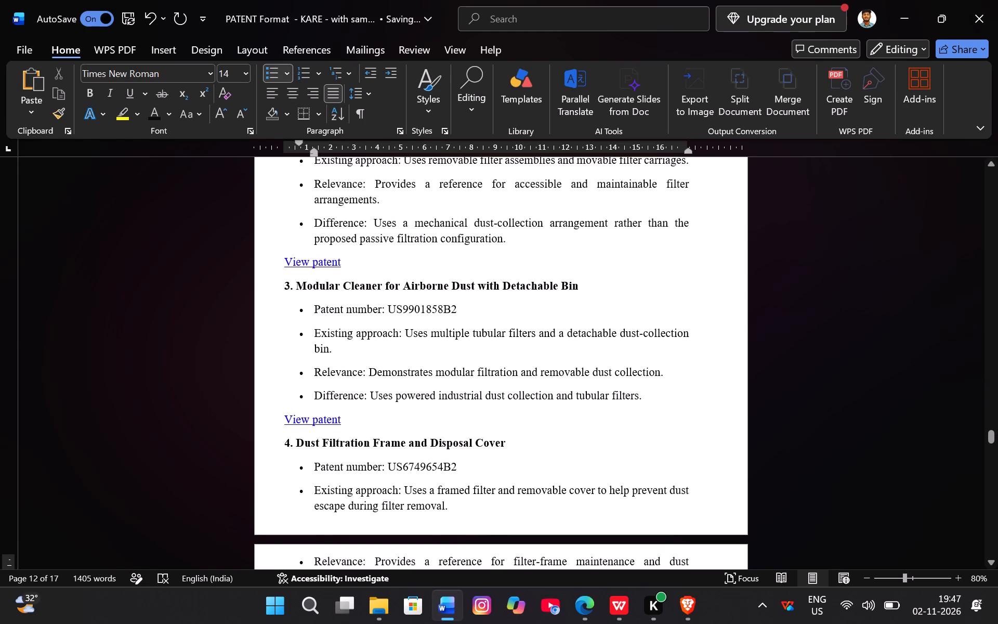
scroll(405, 418, "down", 1)
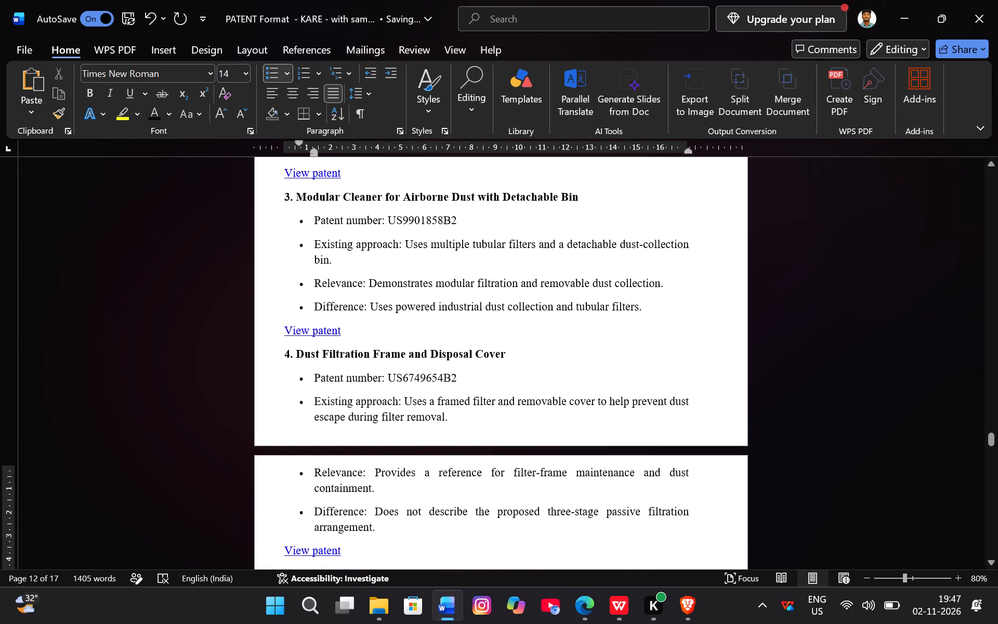
scroll(459, 403, "down", 1)
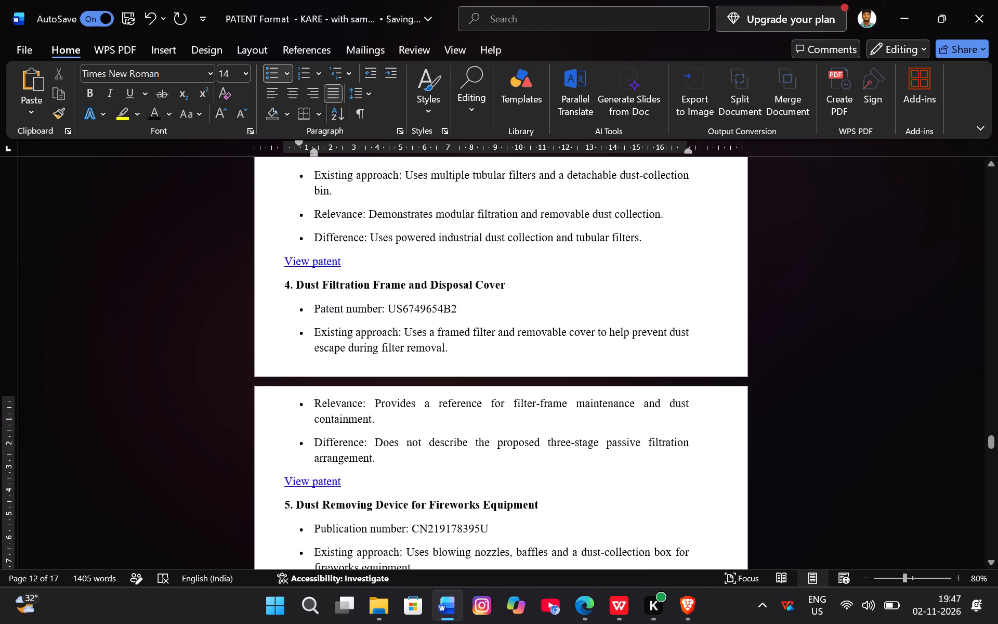
scroll(459, 403, "down", 1)
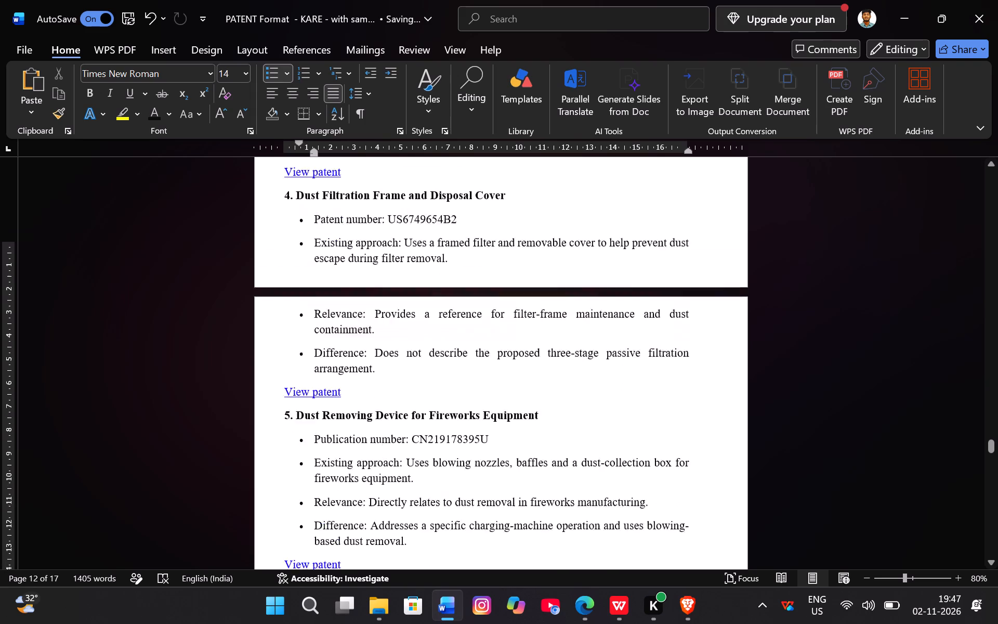
scroll(459, 403, "down", 2)
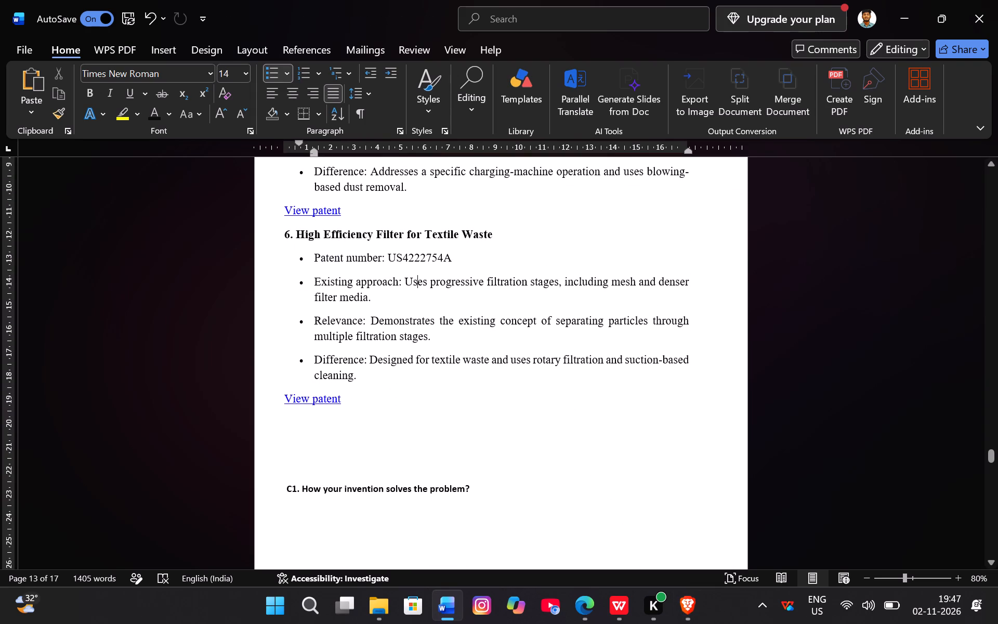
scroll(507, 442, "down", 1)
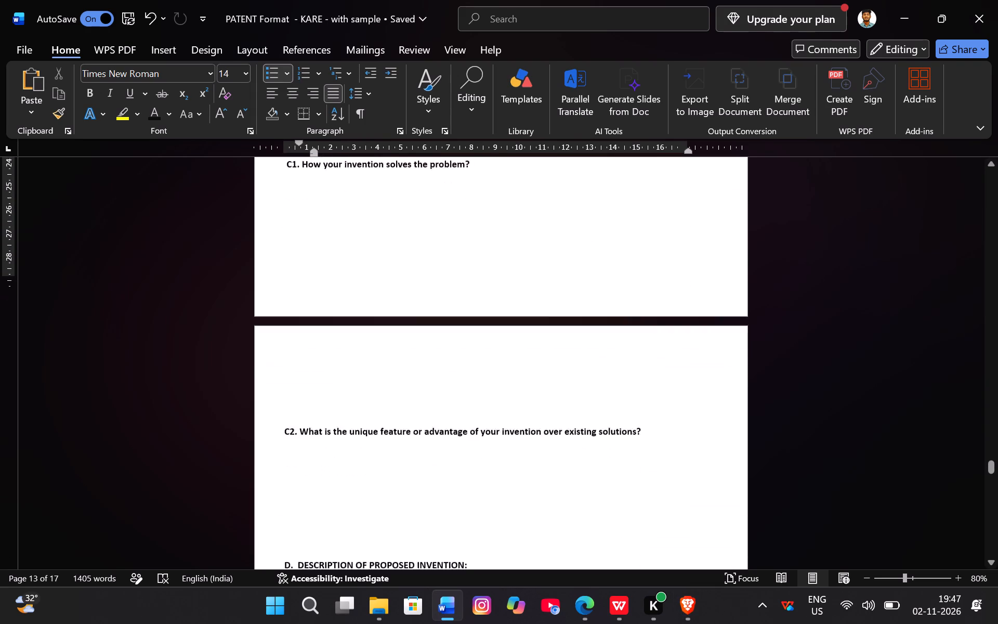
scroll(507, 442, "down", 1)
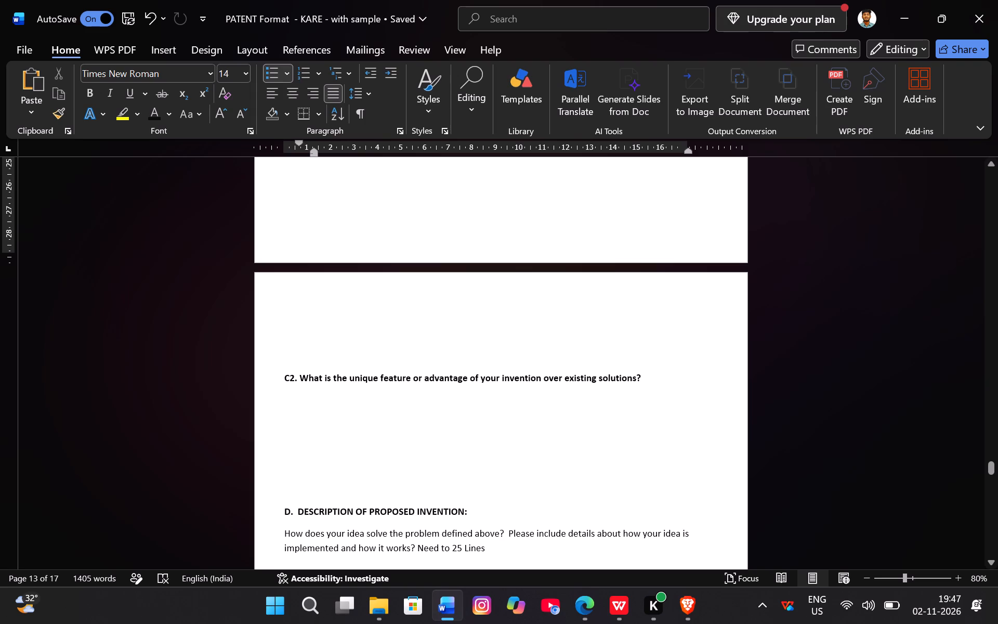
left_click_drag(275, 378, 388, 373)
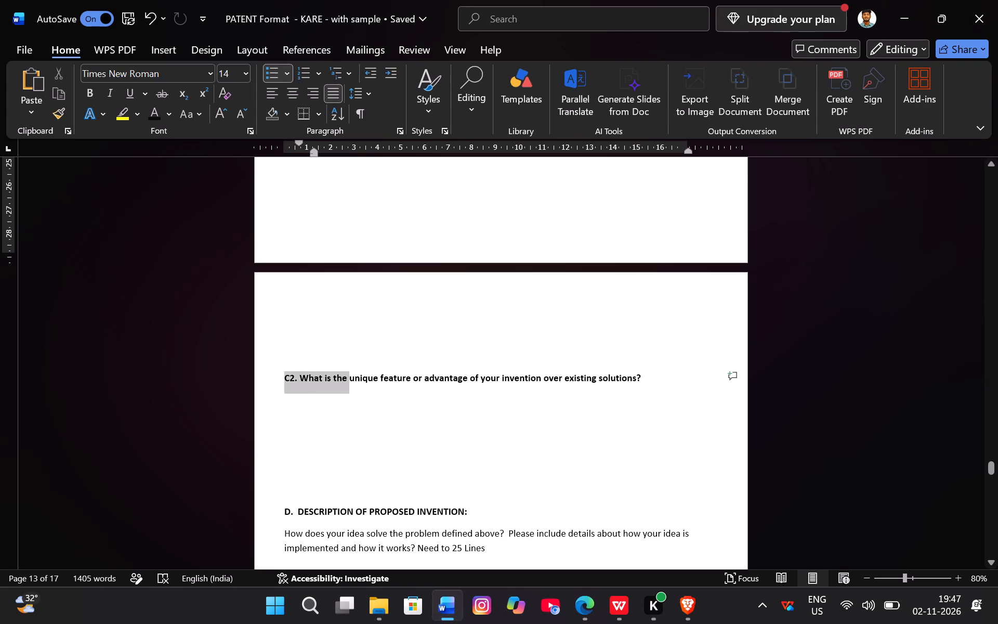
left_click_drag(388, 373, 651, 380)
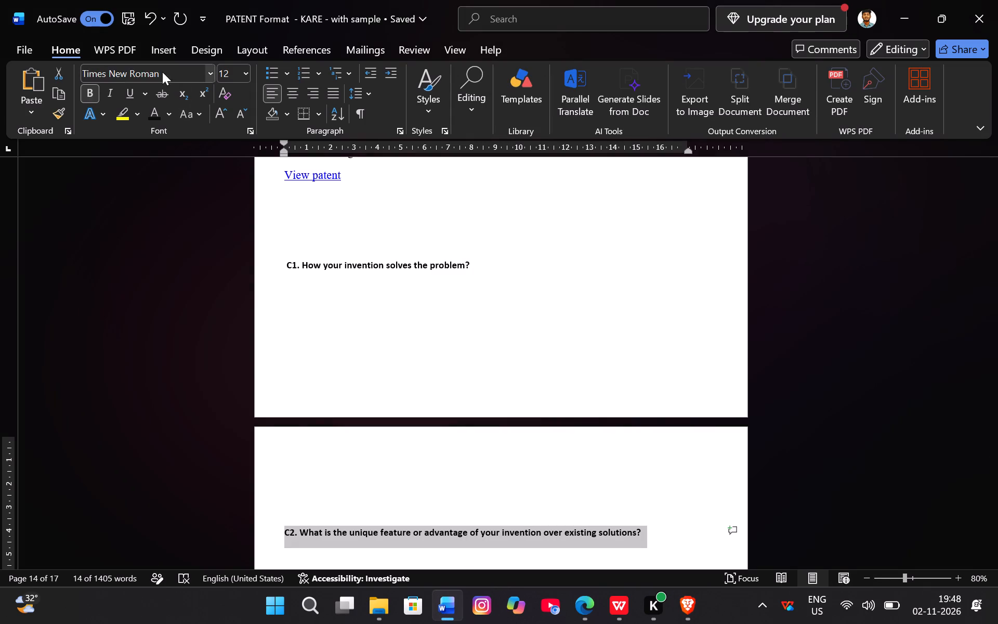
key("t")
key("i")
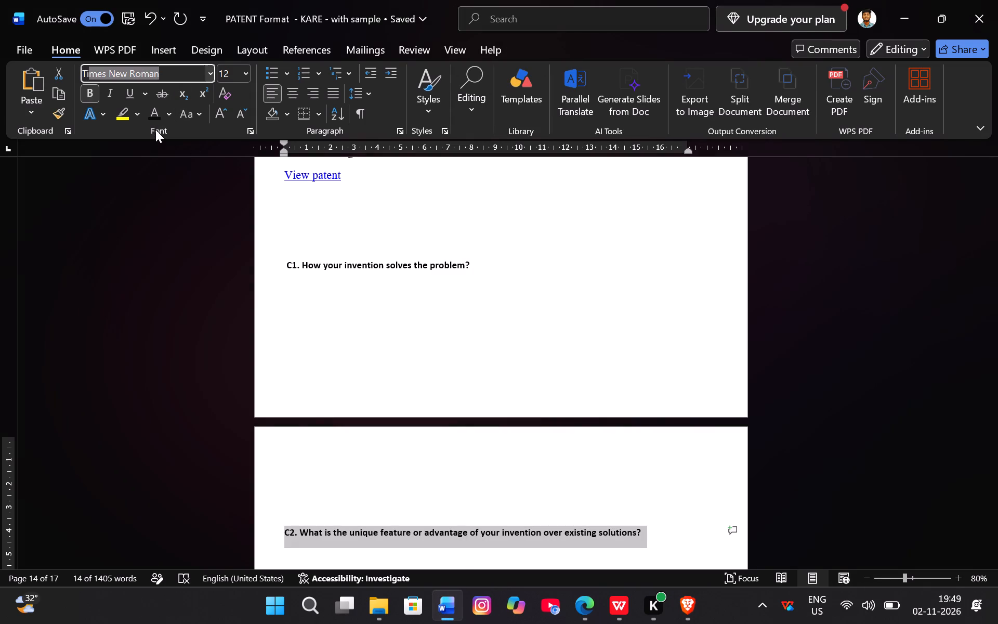
key("Tab")
type("14")
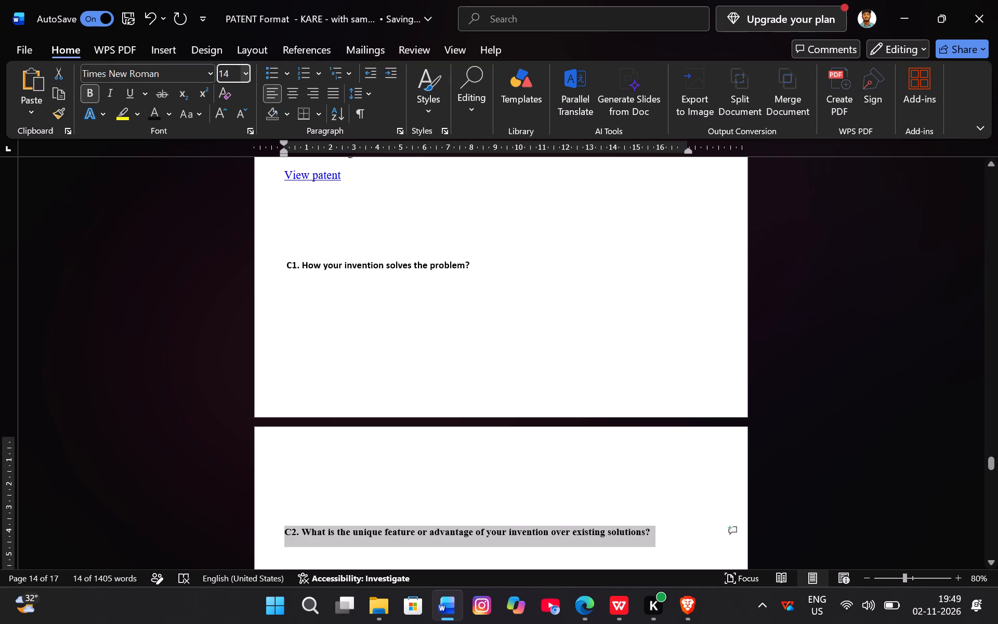
key("Return")
Set the blank line below the C1 heading to Times New Roman, size 14.
left_click(456, 341)
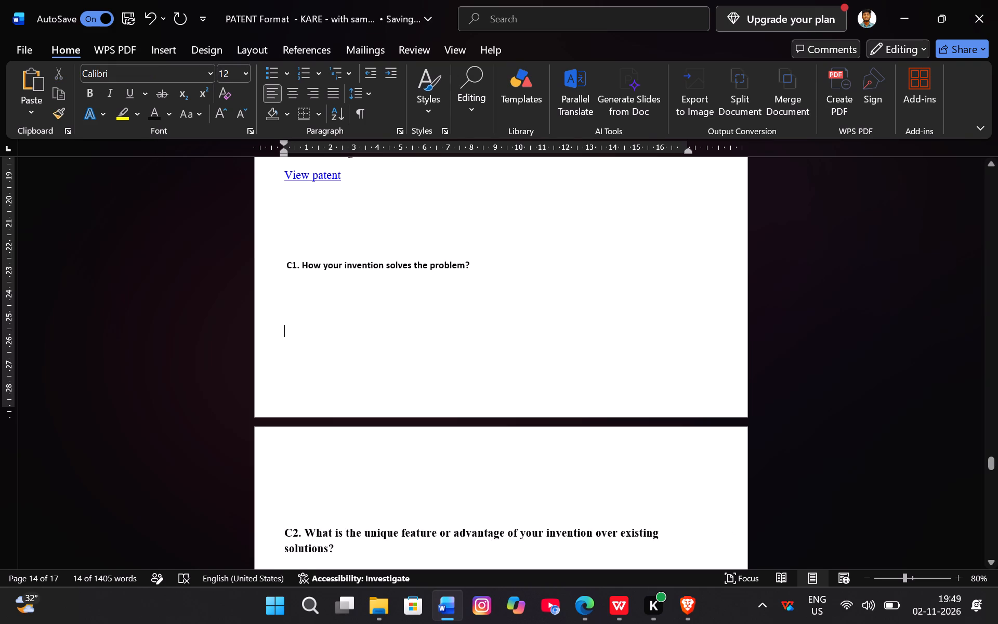
left_click(455, 337)
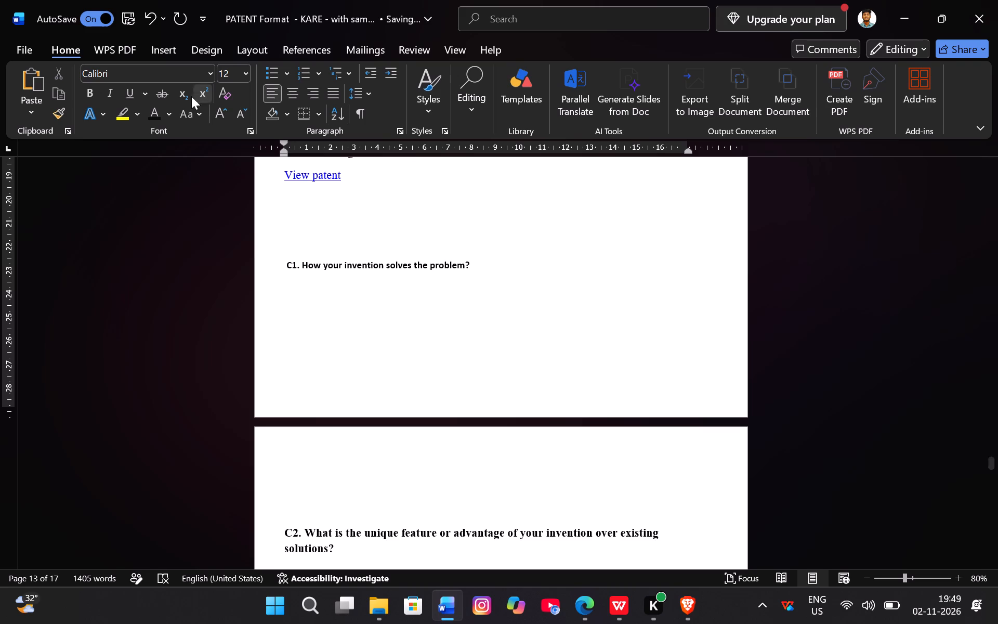
left_click(177, 71)
key("t")
key("i")
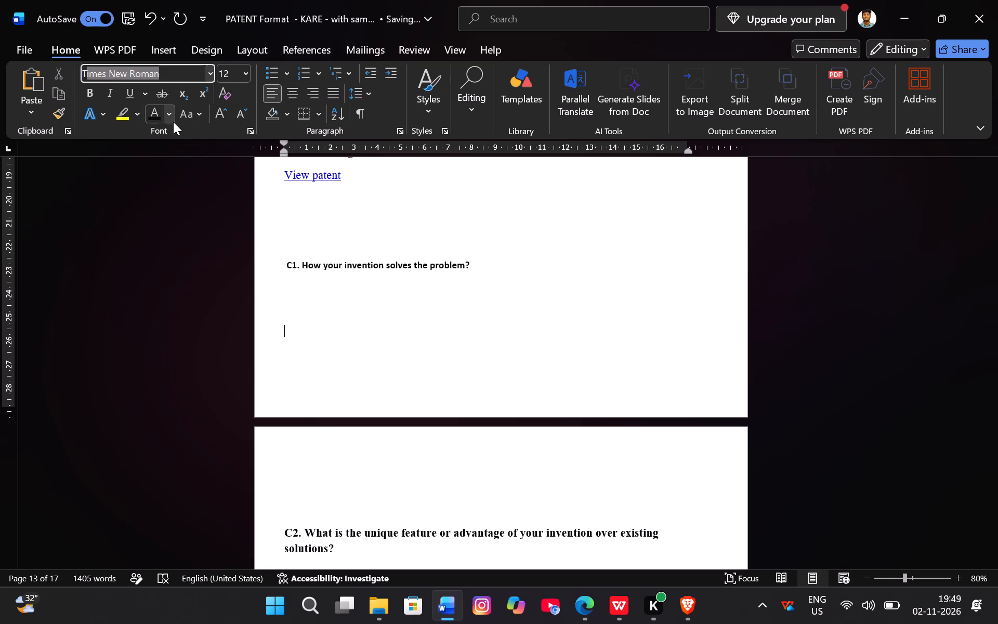
key("Tab")
key("1")
key("4")
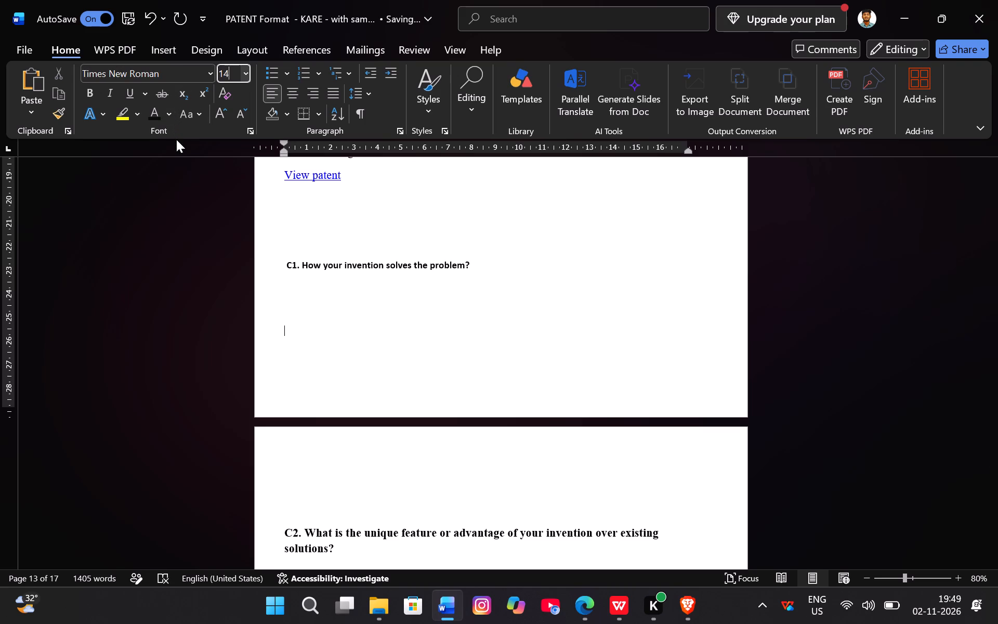
key("Return")
left_click(392, 310)
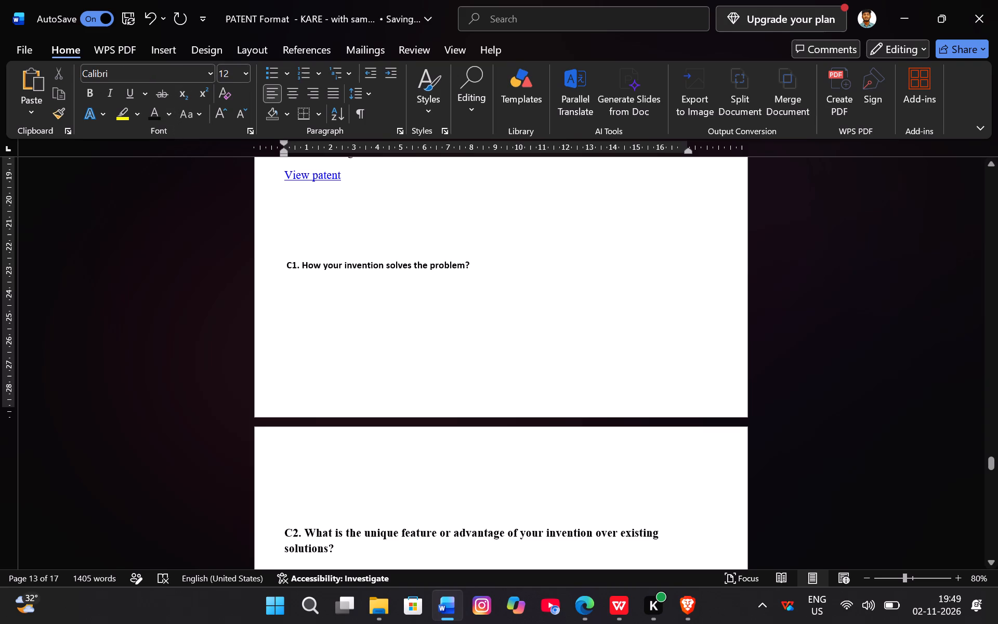
Set 1.5 line spacing for all of Section C, from its main heading through the sixth entry's patent link.
scroll(390, 306, "up", 1)
left_click_drag(323, 282, 349, 315)
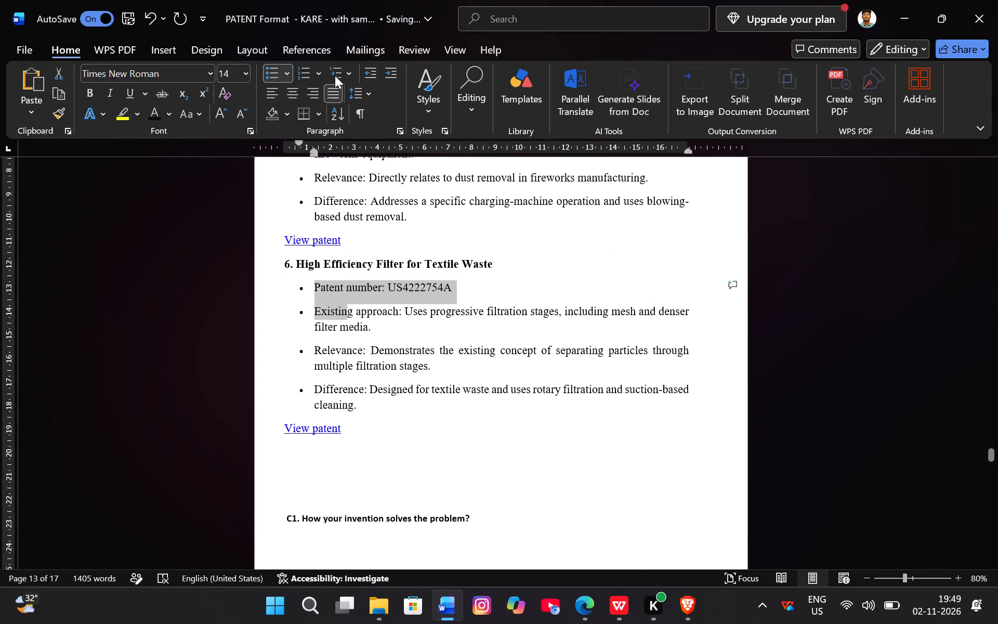
left_click(367, 100)
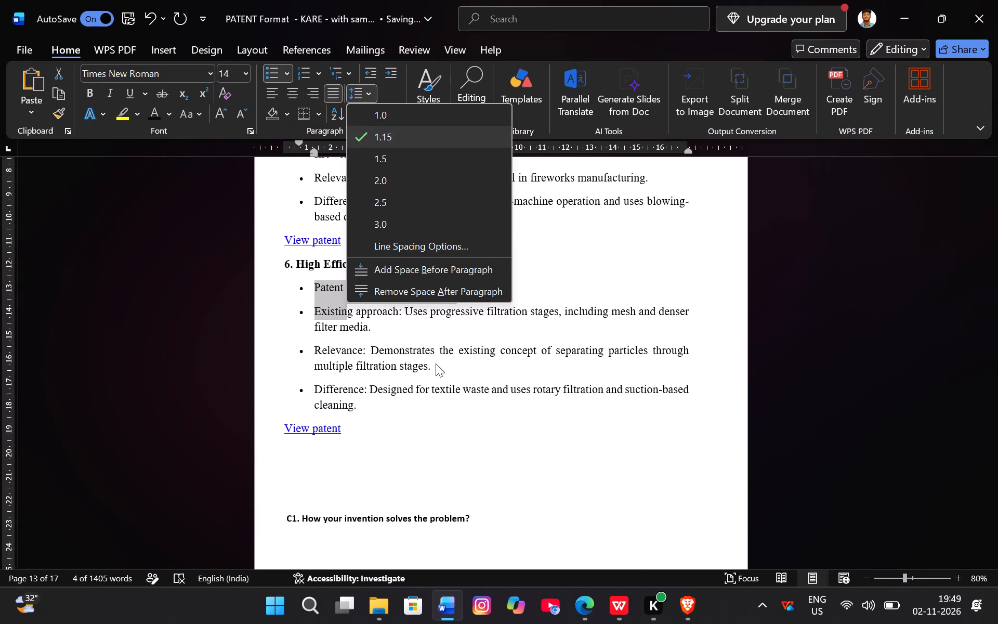
left_click(436, 359)
scroll(435, 353, "up", 2)
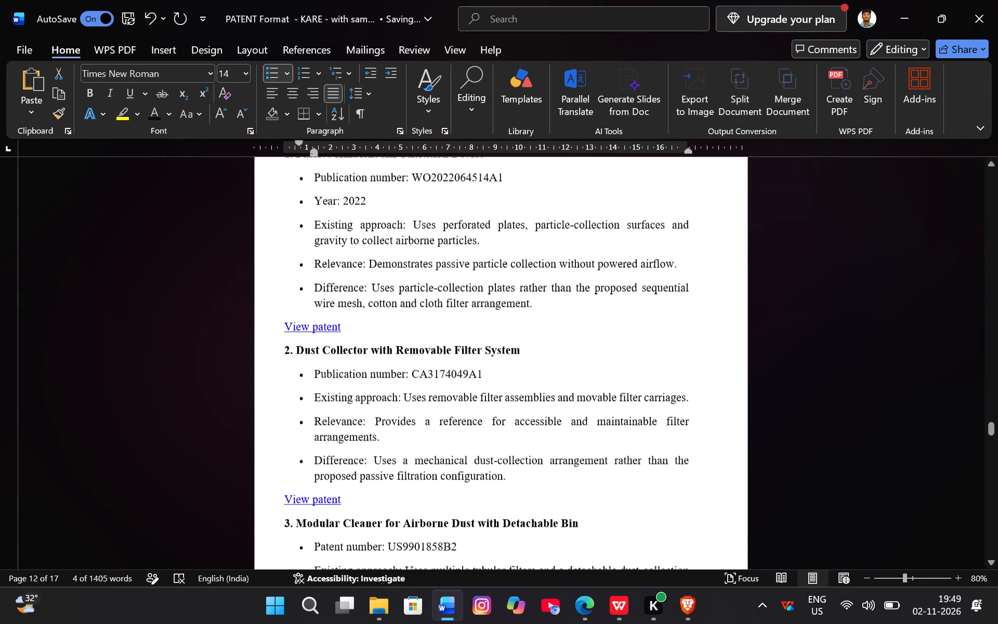
scroll(413, 315, "up", 1)
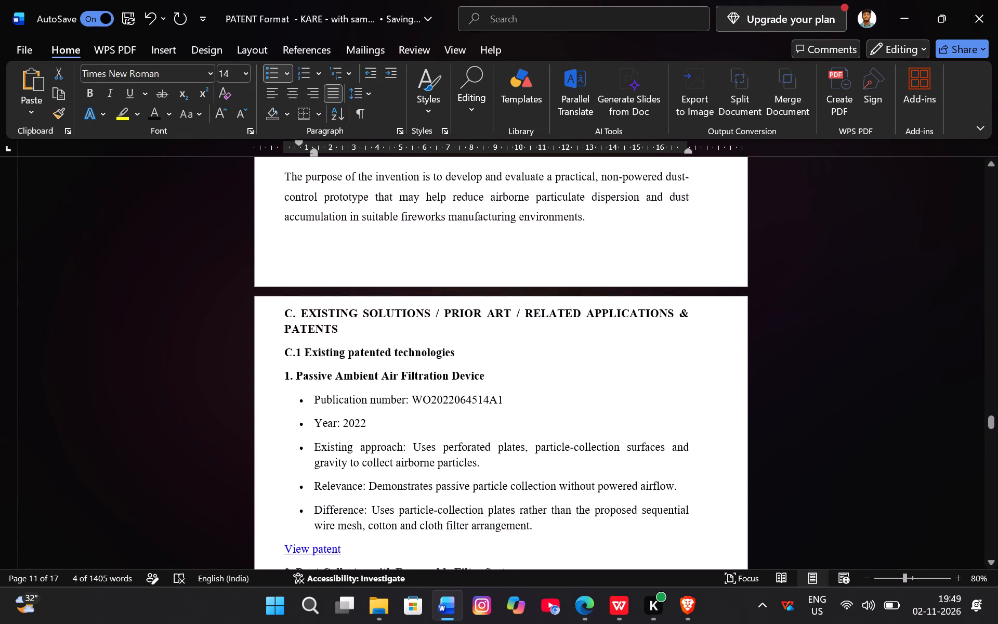
left_click_drag(285, 309, 338, 583)
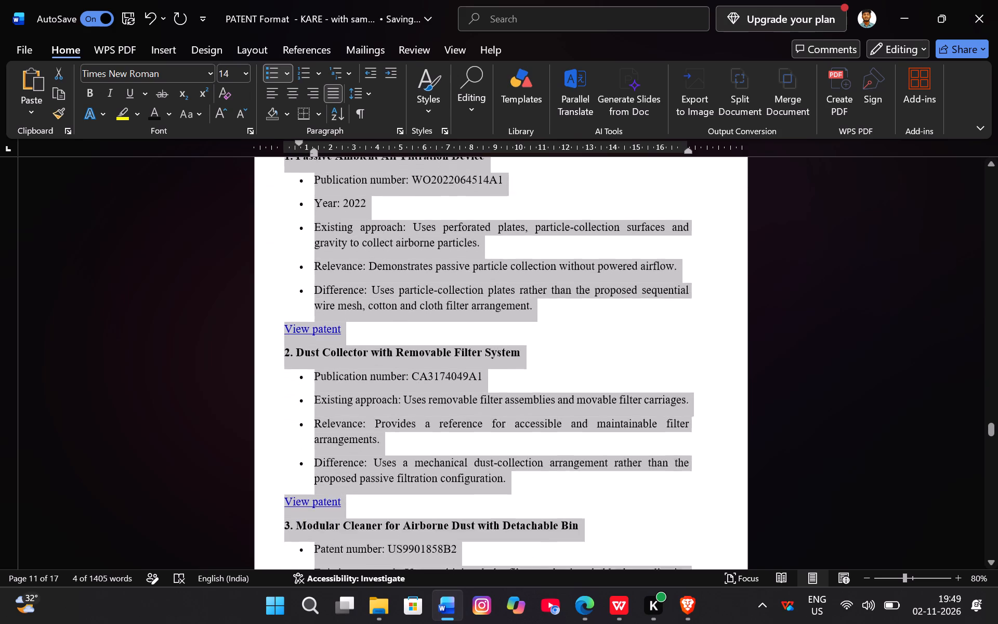
left_click_drag(338, 583, 339, 583)
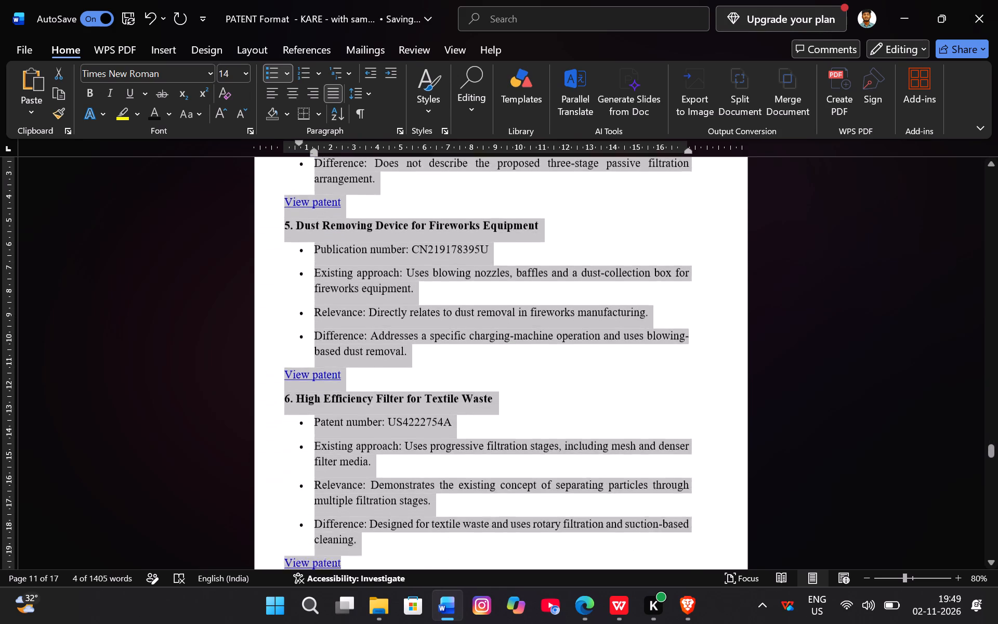
left_click_drag(339, 583, 422, 313)
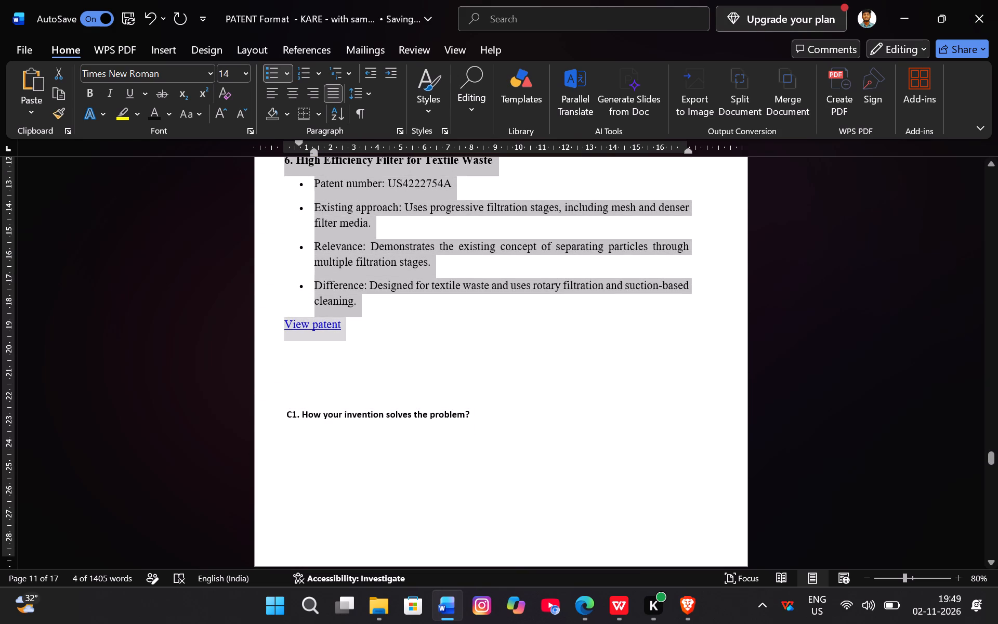
left_click_drag(422, 313, 419, 335)
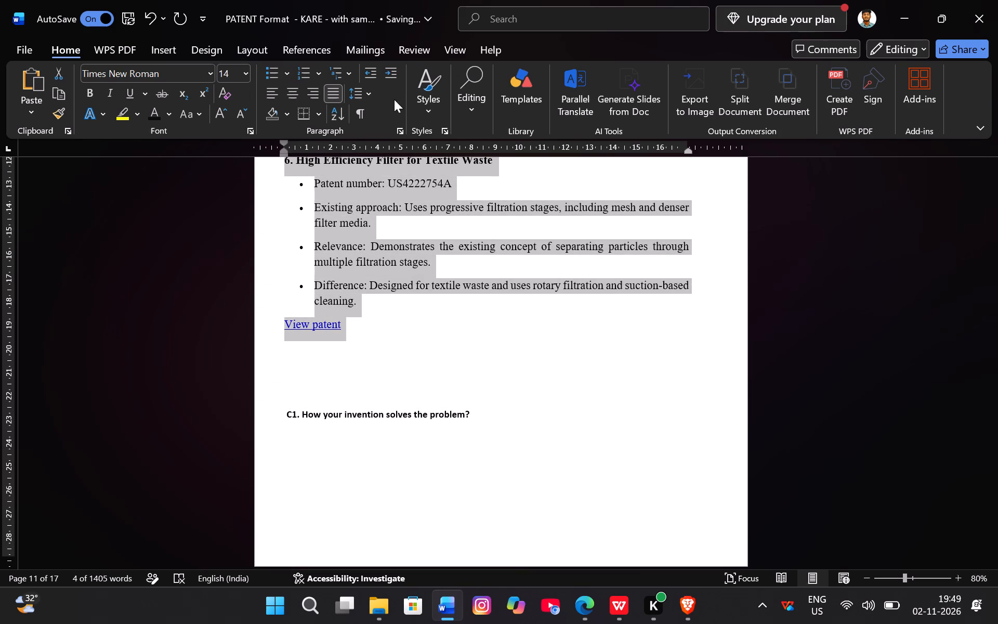
left_click(366, 96)
left_click(394, 162)
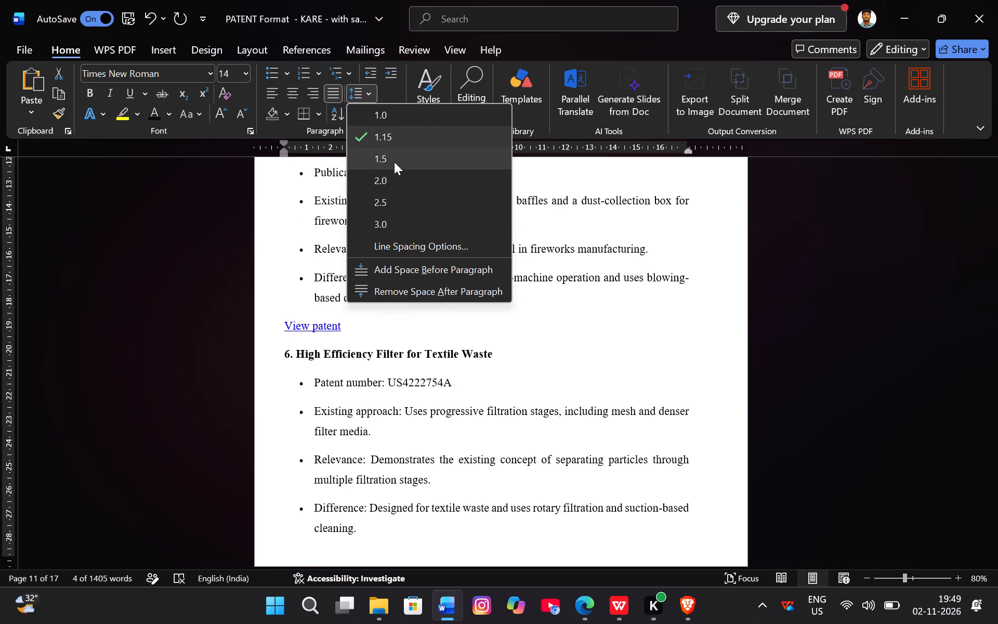
left_click(505, 318)
left_click(506, 317)
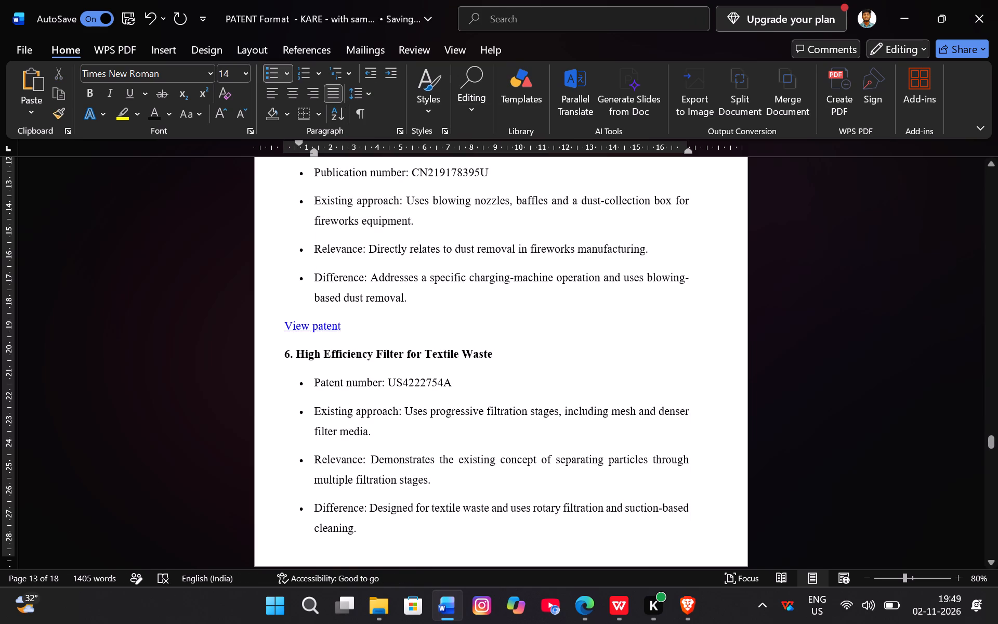
Set the line spacing of the blank line below the C1 heading to 1.5.
scroll(499, 365, "down", 1)
left_click(496, 371)
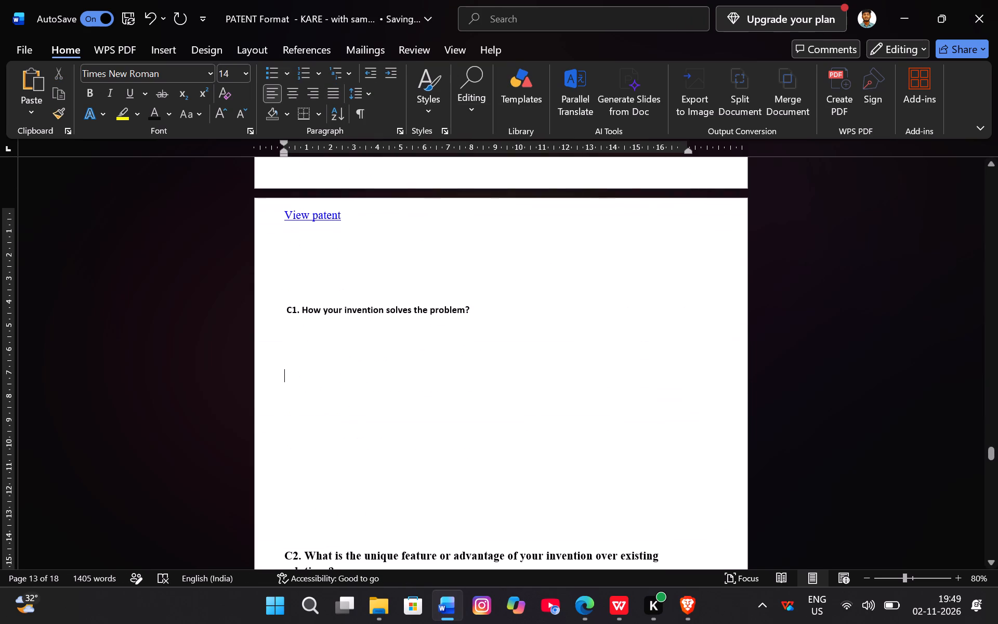
left_click(373, 96)
left_click(391, 158)
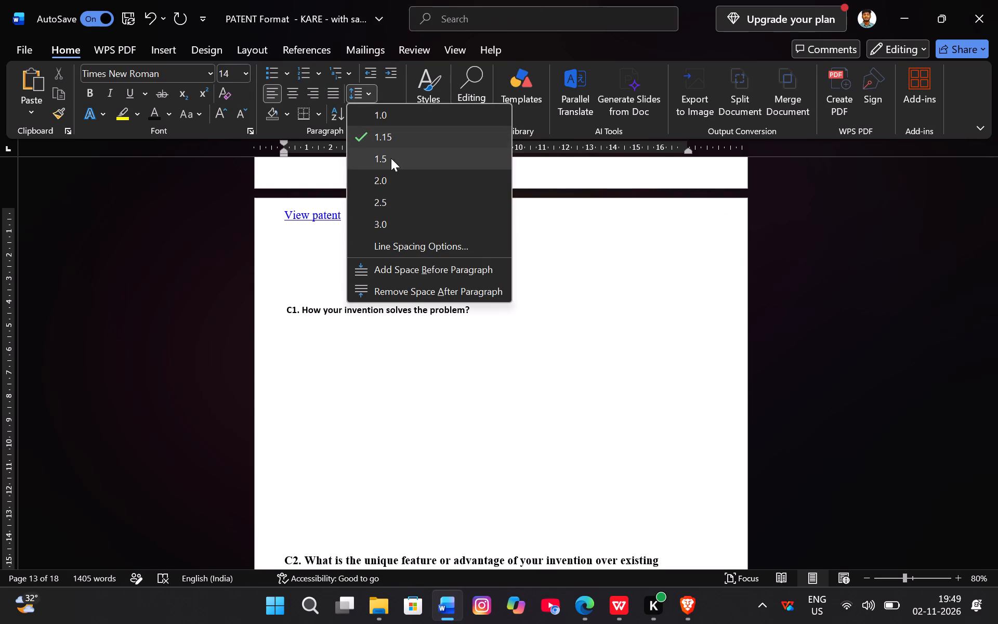
left_click(482, 369)
Review the line spacing of the Section C patent entries, going back up to the section's main heading.
scroll(484, 338, "up", 1)
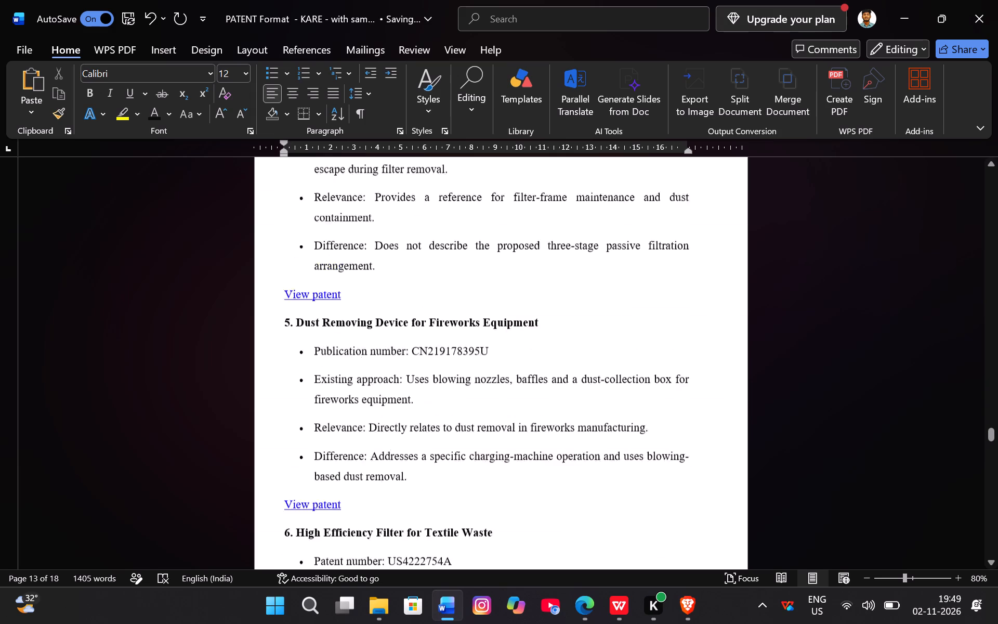
scroll(484, 338, "up", 1)
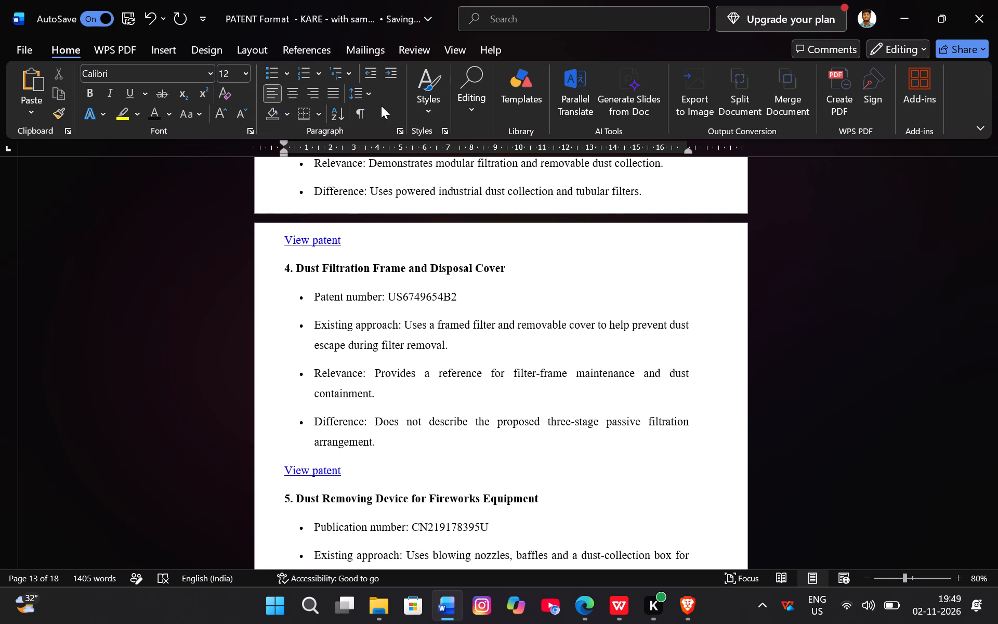
left_click(371, 97)
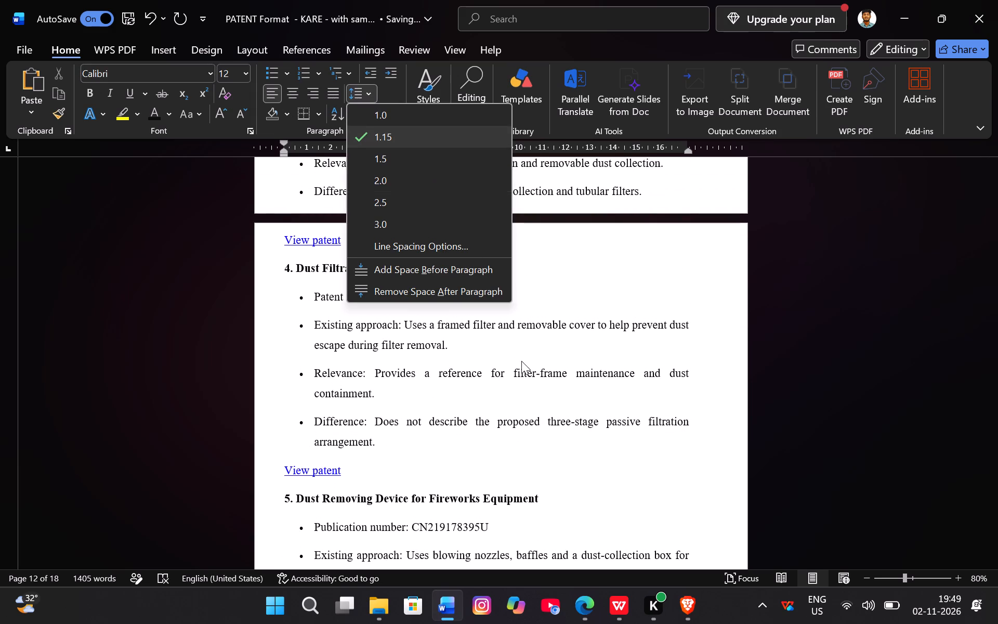
left_click(530, 382)
scroll(530, 377, "up", 1)
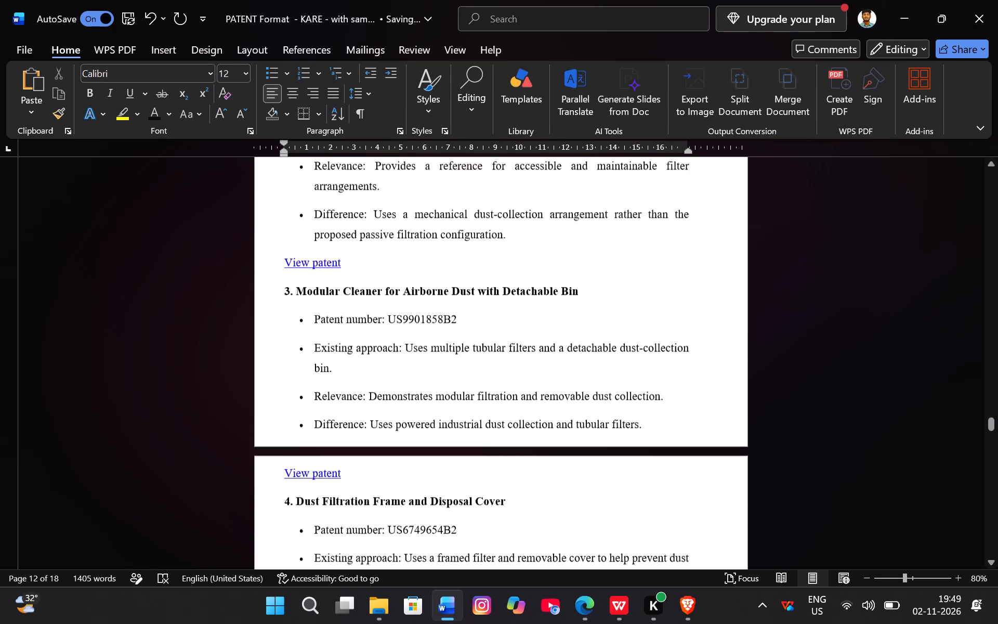
scroll(530, 373, "up", 2)
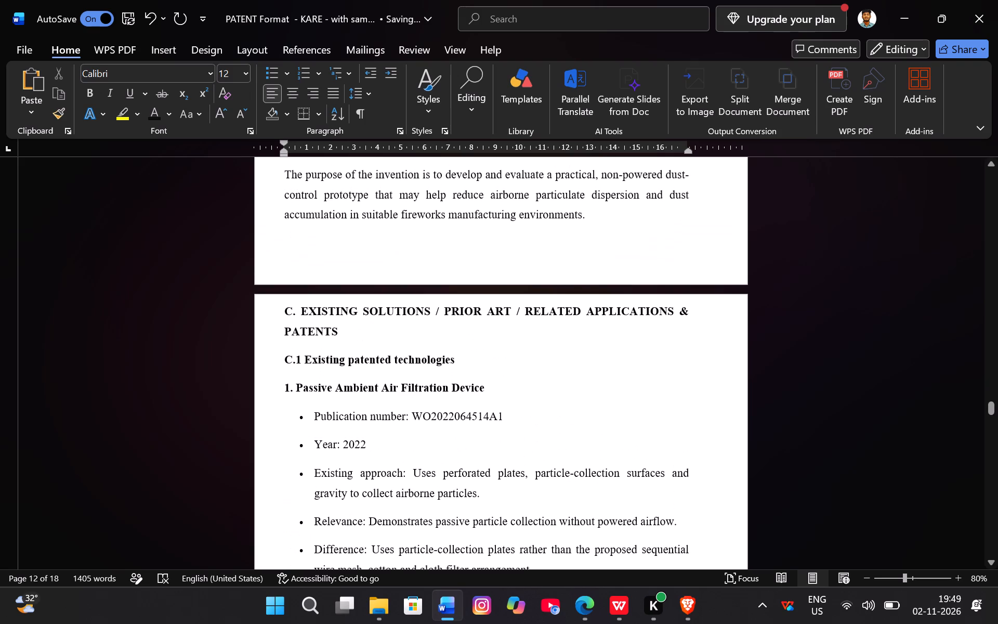
scroll(528, 366, "up", 2)
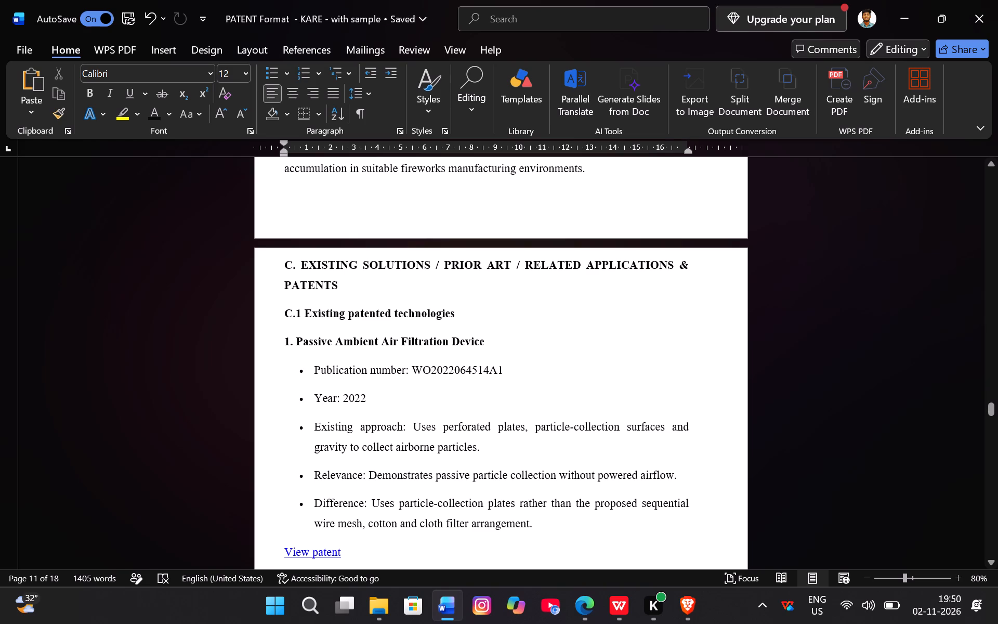
Remove "PRIOR ART /" from the Section C heading so it reads "C. EXISTING SOLUTIONS / RELATED APPLICATIONS & PATENTS".
left_click(524, 265)
key("BackSpace")
key("BackSpace")
key("BackSpace")
key("BackSpace")
key("BackSpace")
key("BackSpace")
key("BackSpace")
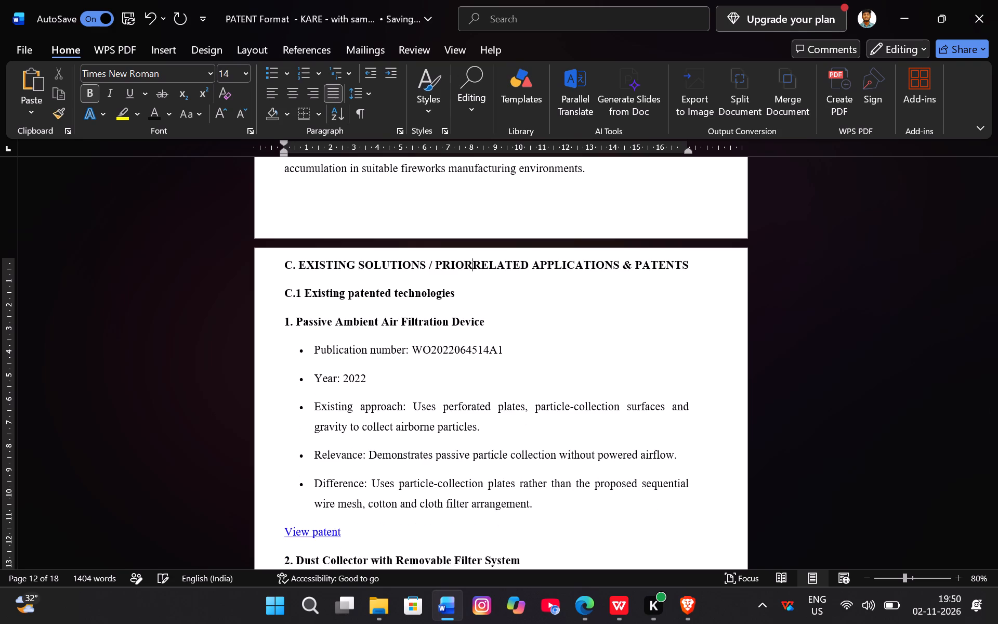
key("BackSpace")
key("BackSpace")
key("BackSpace")
key("BackSpace")
key("BackSpace")
key("BackSpace")
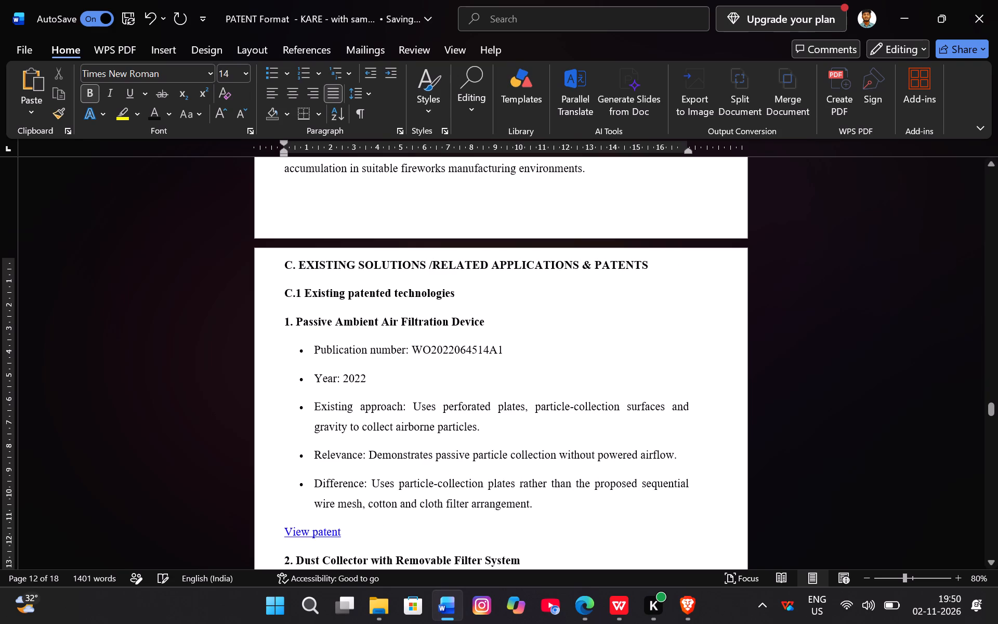
key("space")
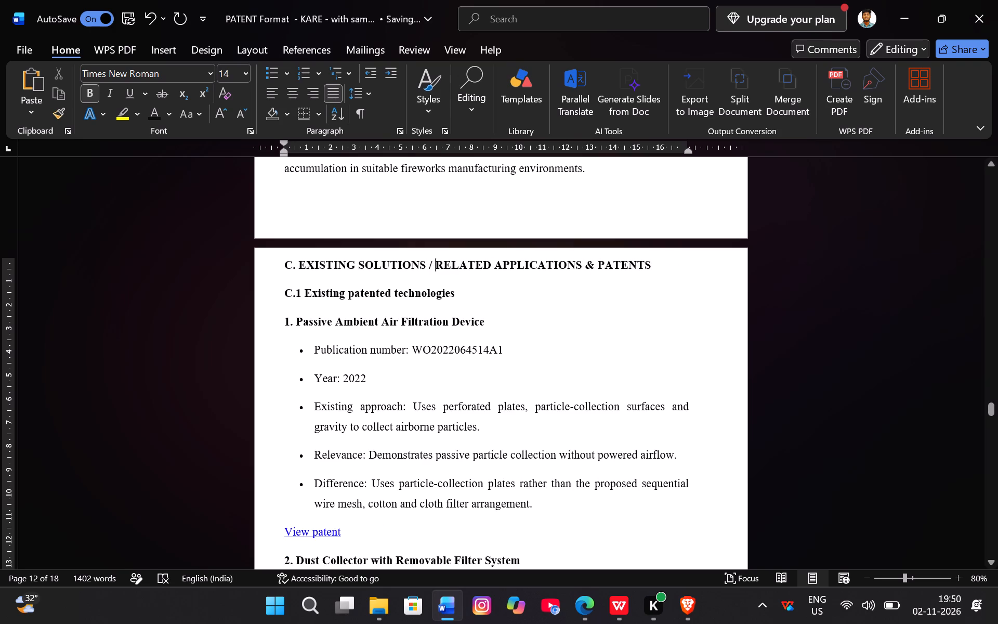
Review the layout of the six Section C patent entries and where their patent links sit, from the main heading to the C1 heading.
scroll(451, 318, "left", 1)
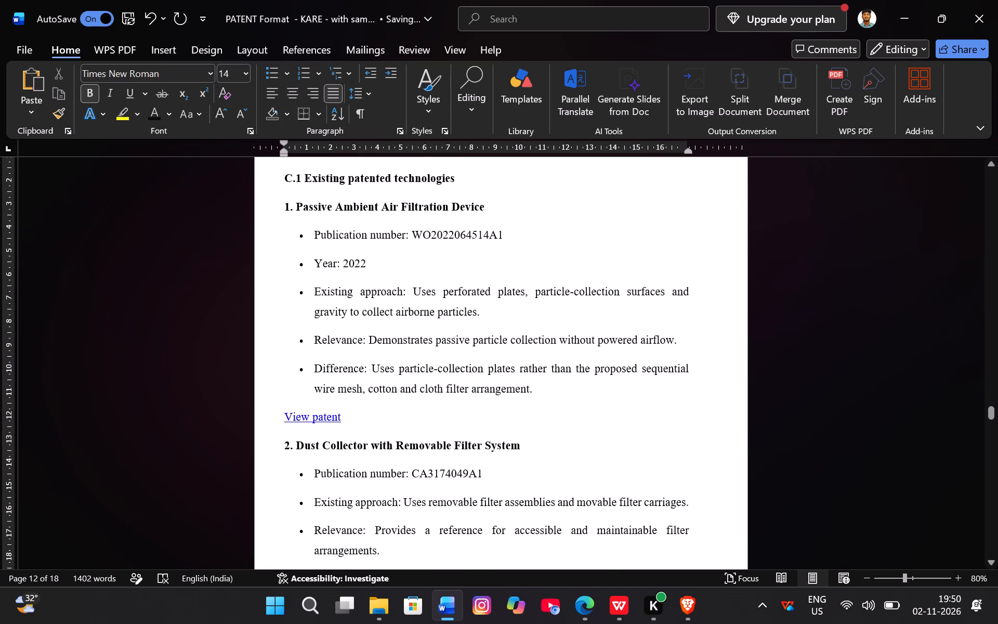
scroll(451, 318, "left", 1)
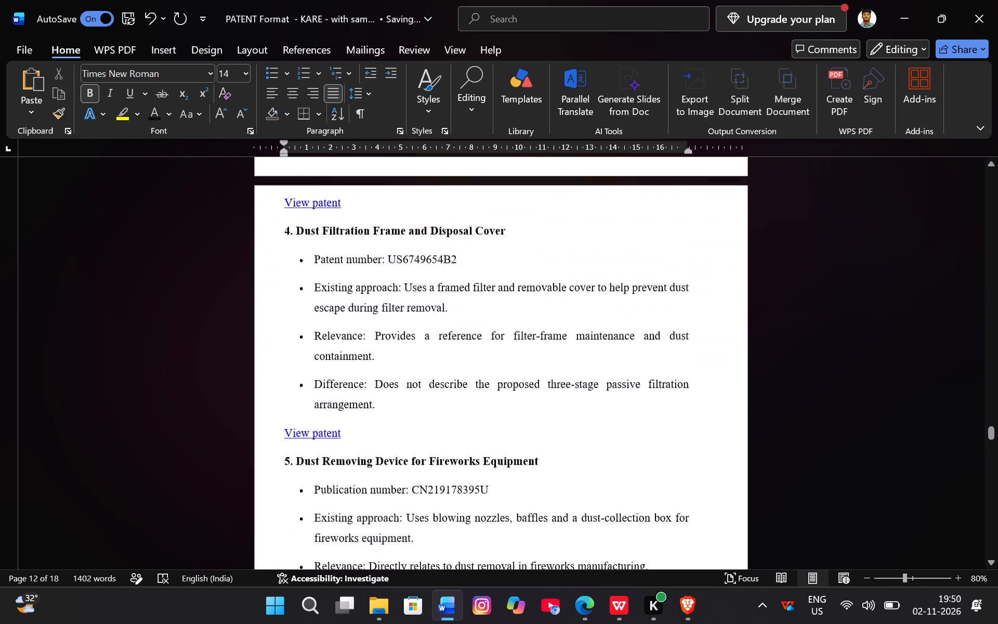
scroll(451, 318, "left", 1)
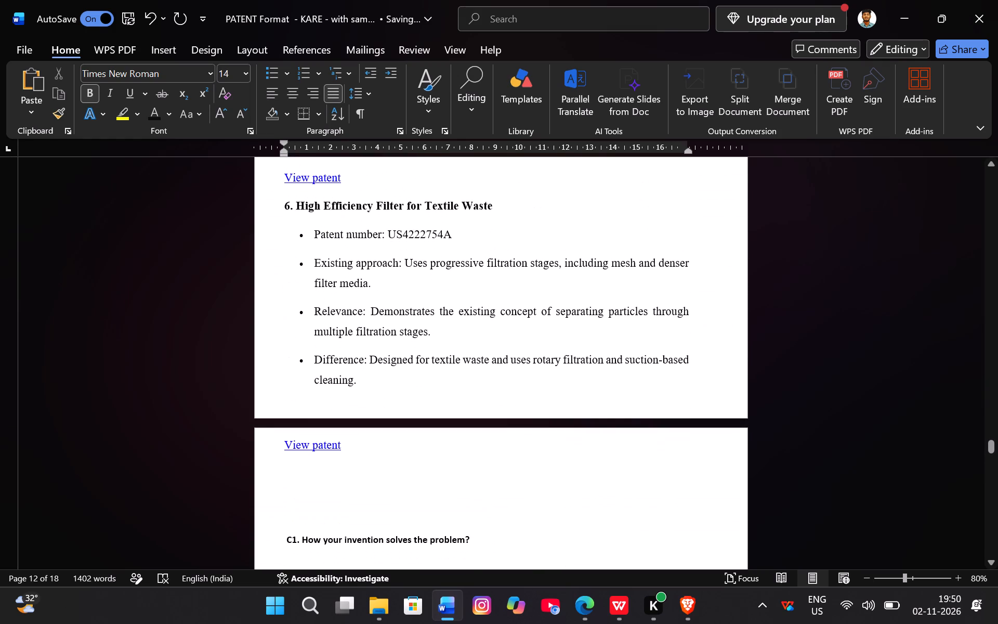
left_click(338, 397)
scroll(346, 388, "left", 1)
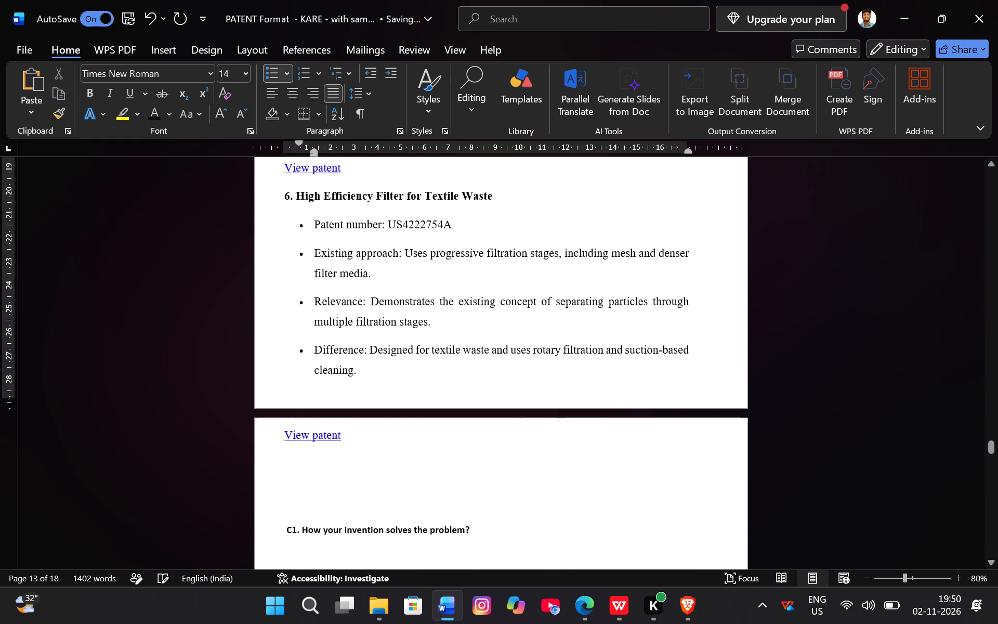
scroll(346, 388, "left", 1)
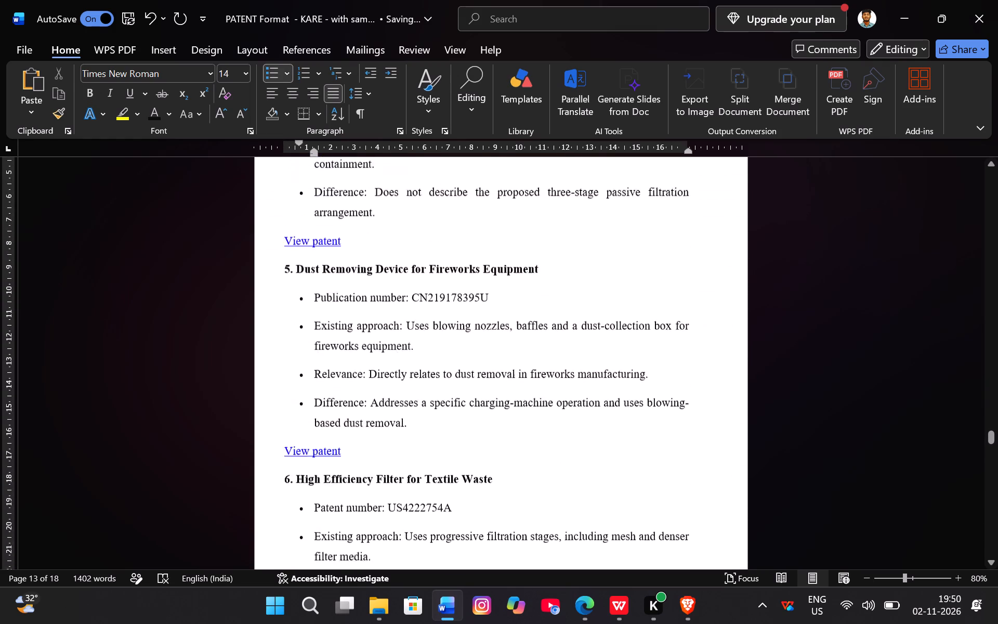
scroll(363, 381, "left", 1)
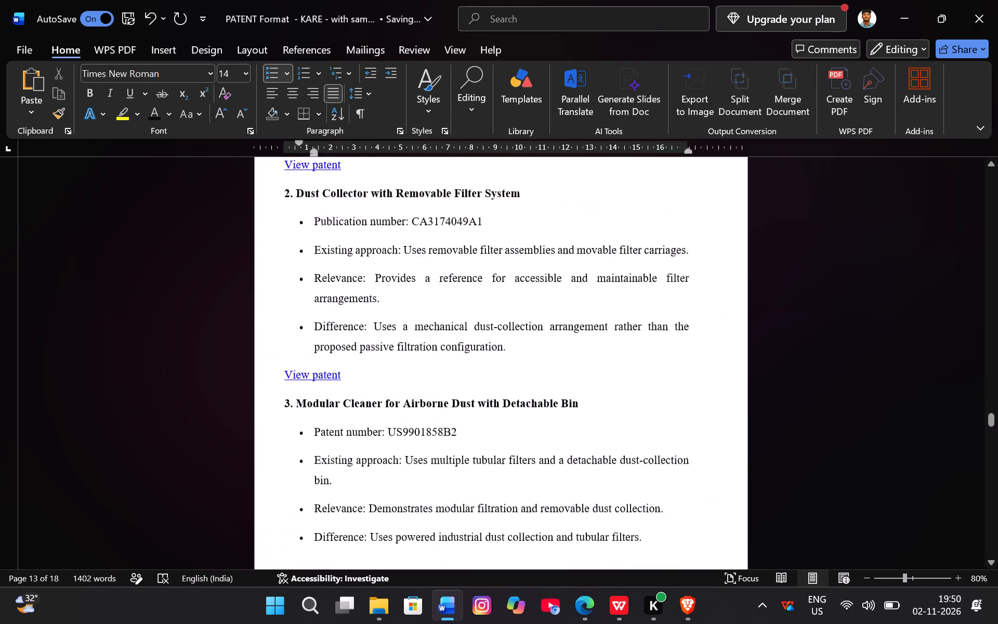
scroll(364, 381, "left", 1)
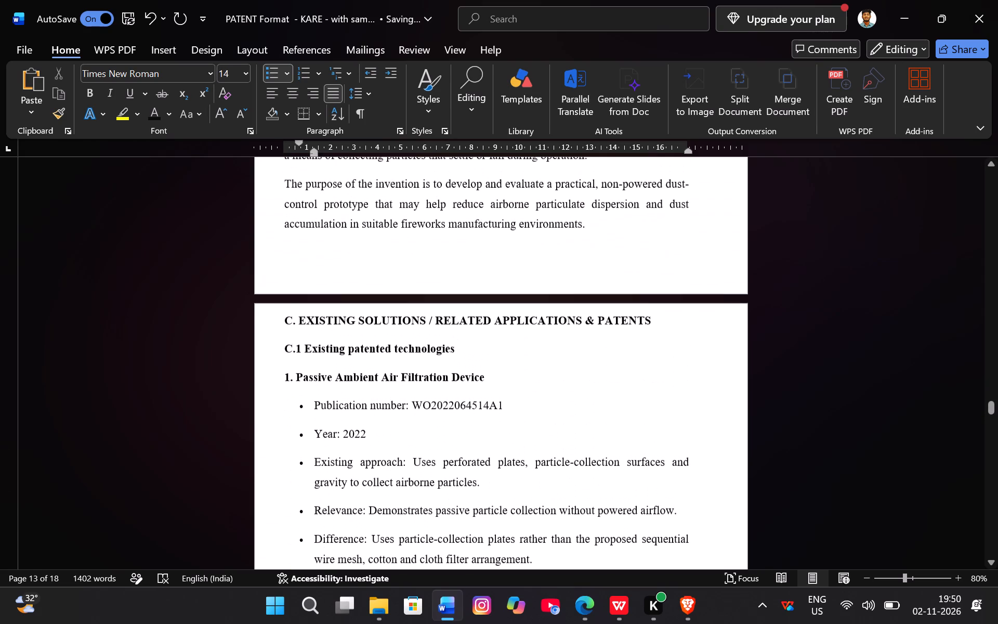
scroll(364, 381, "left", 2)
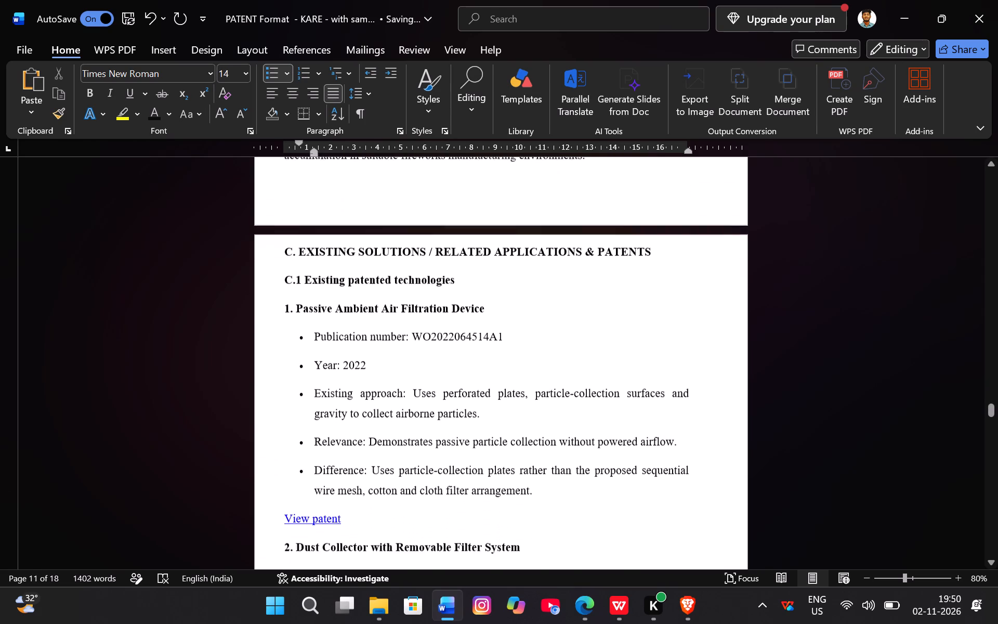
scroll(364, 381, "left", 2)
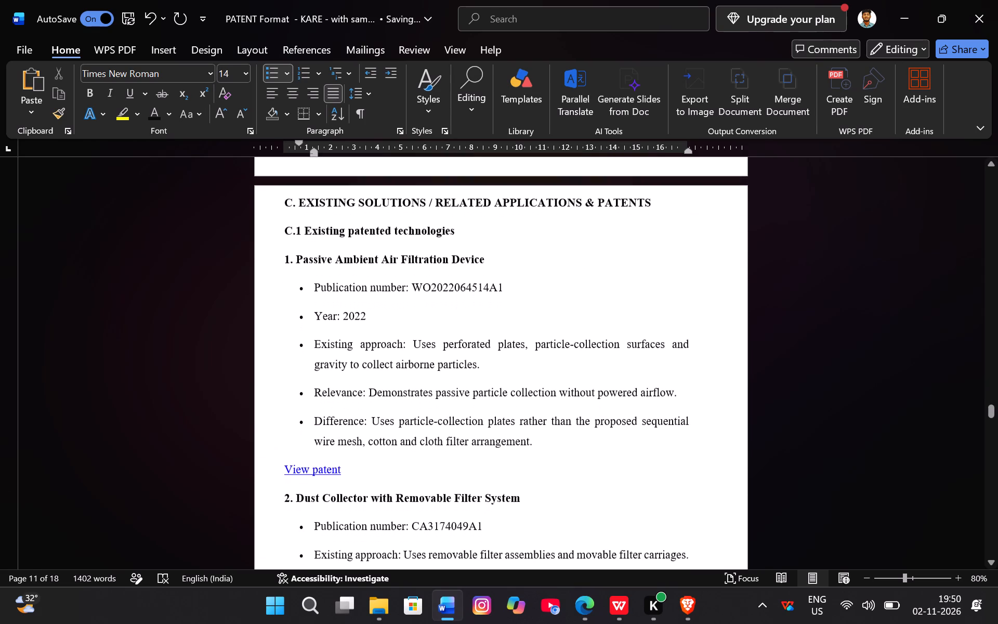
scroll(364, 381, "left", 2)
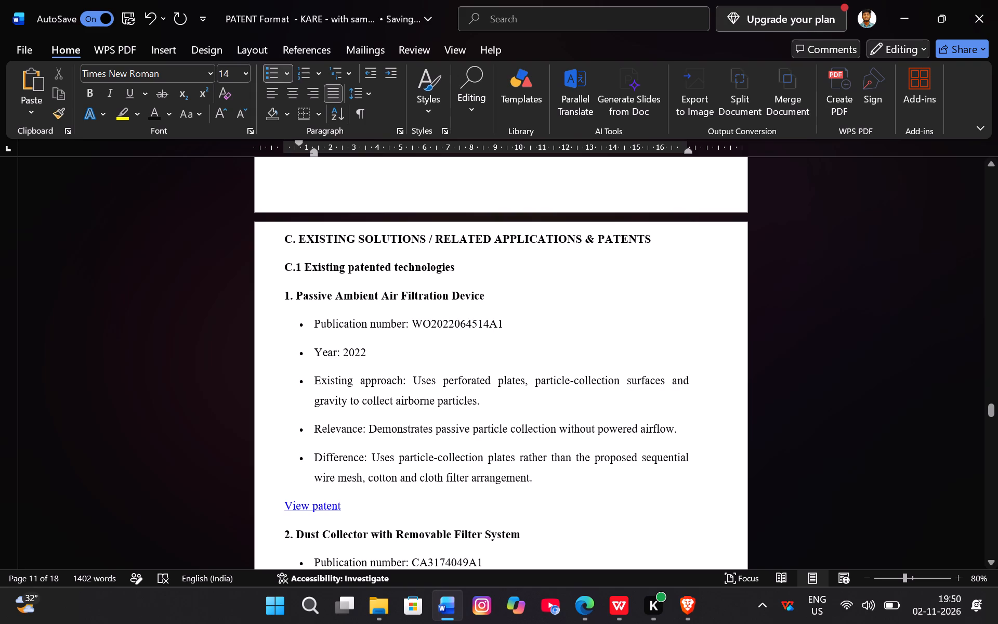
scroll(364, 381, "left", 1)
scroll(364, 381, "down", 1)
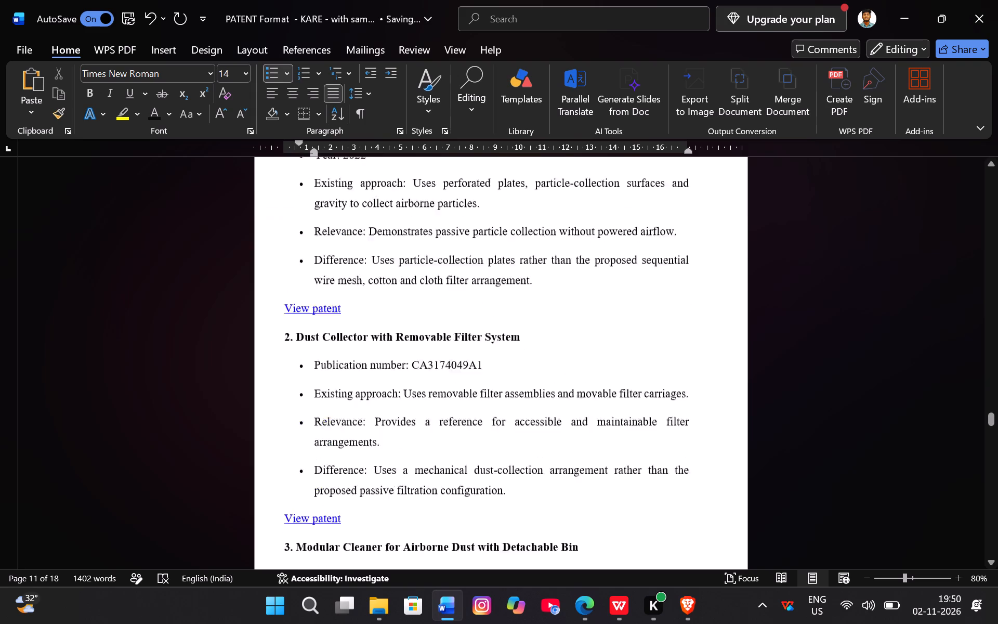
scroll(364, 381, "down", 1)
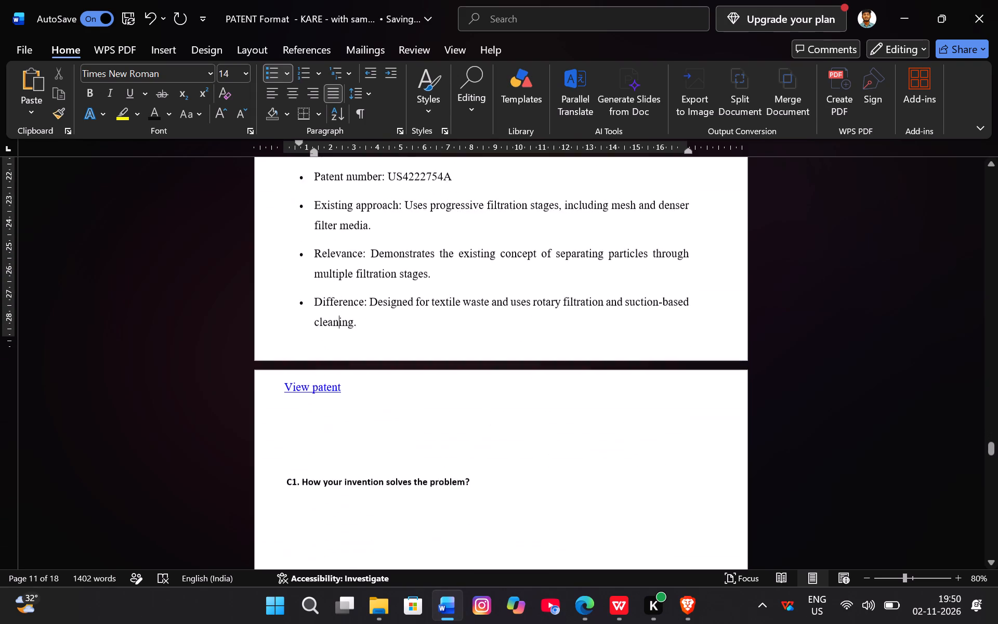
scroll(364, 381, "down", 1)
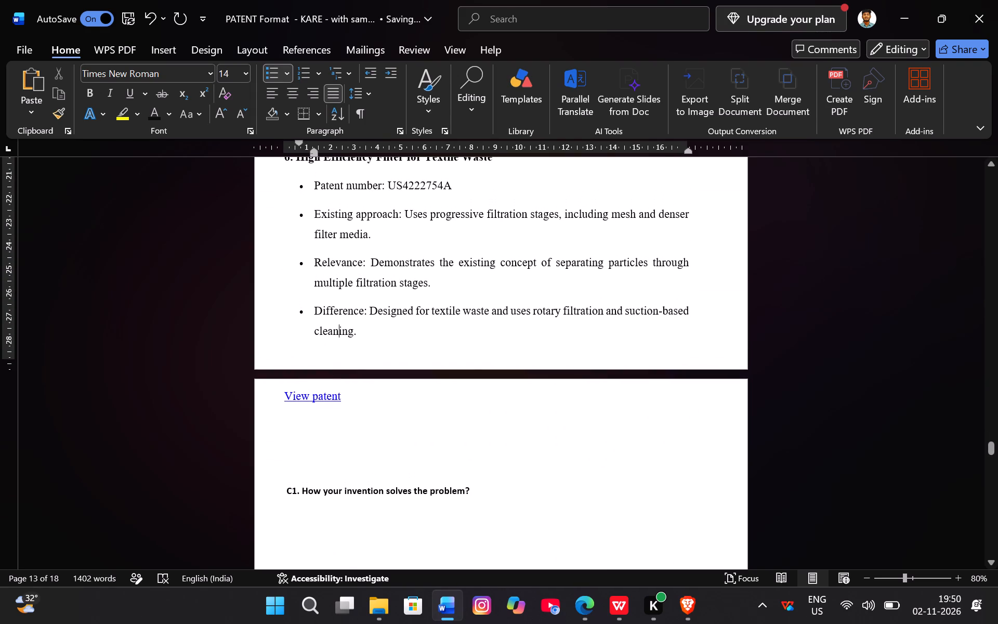
Move the sixth entry's "View patent" link to the end of its Difference text, removing the original link and the leftover empty bullet.
left_click(381, 331)
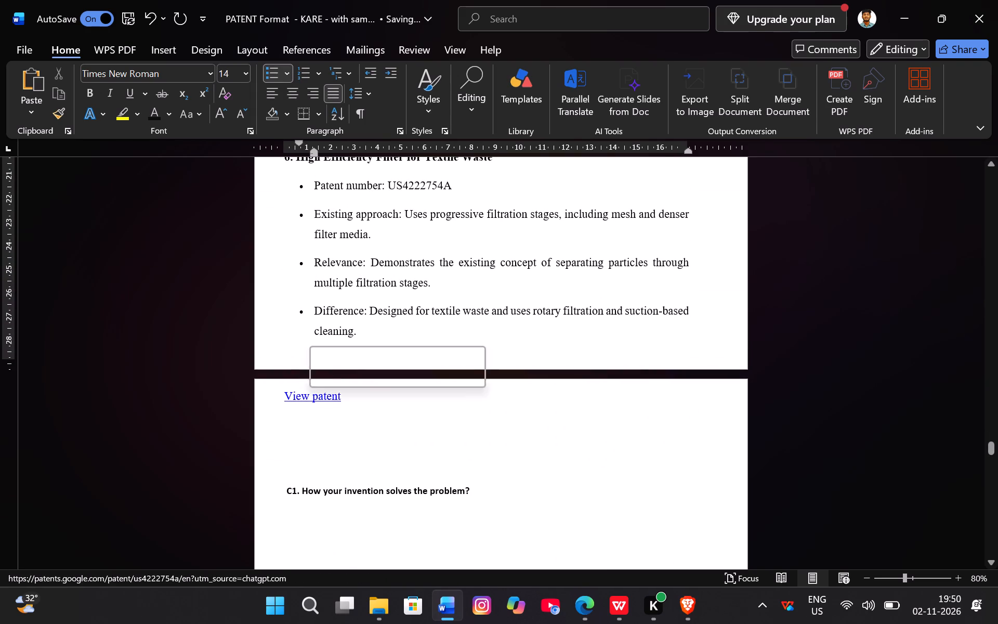
left_click_drag(285, 394, 329, 396)
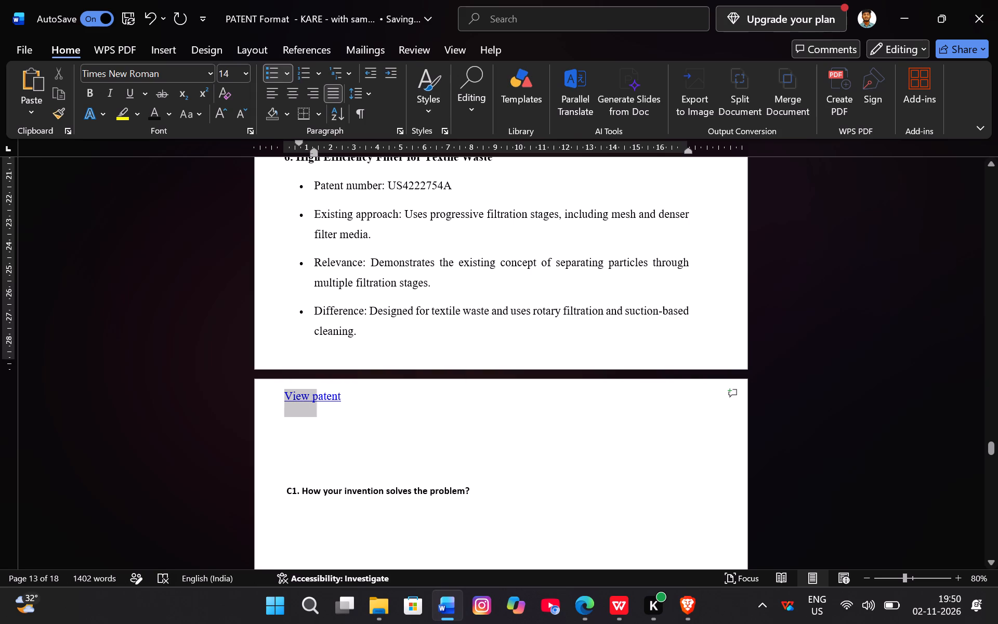
left_click_drag(329, 396, 359, 399)
key("ctrl+c")
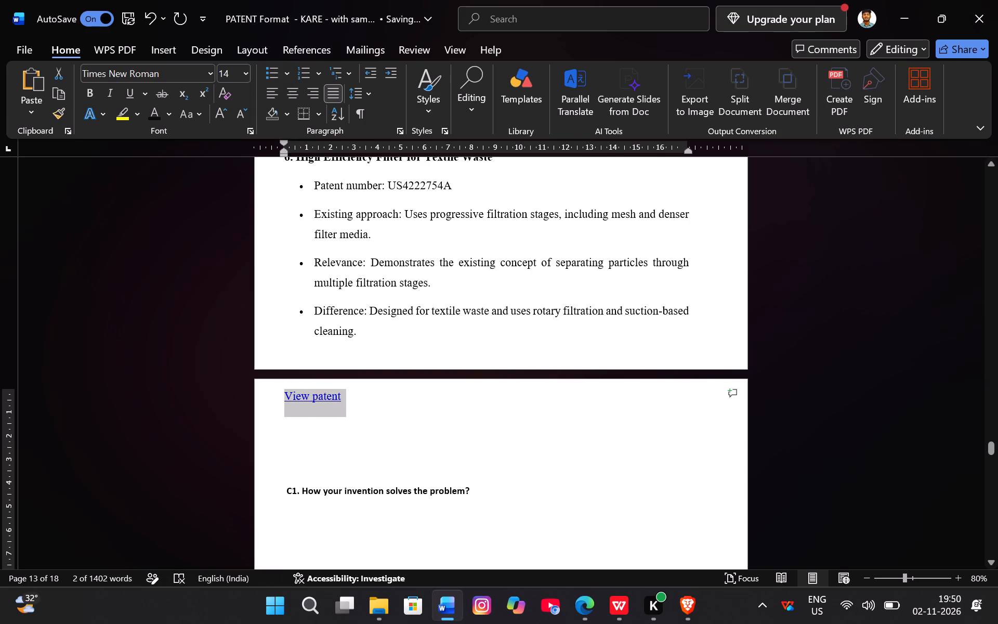
left_click(397, 338)
key("ctrl+v")
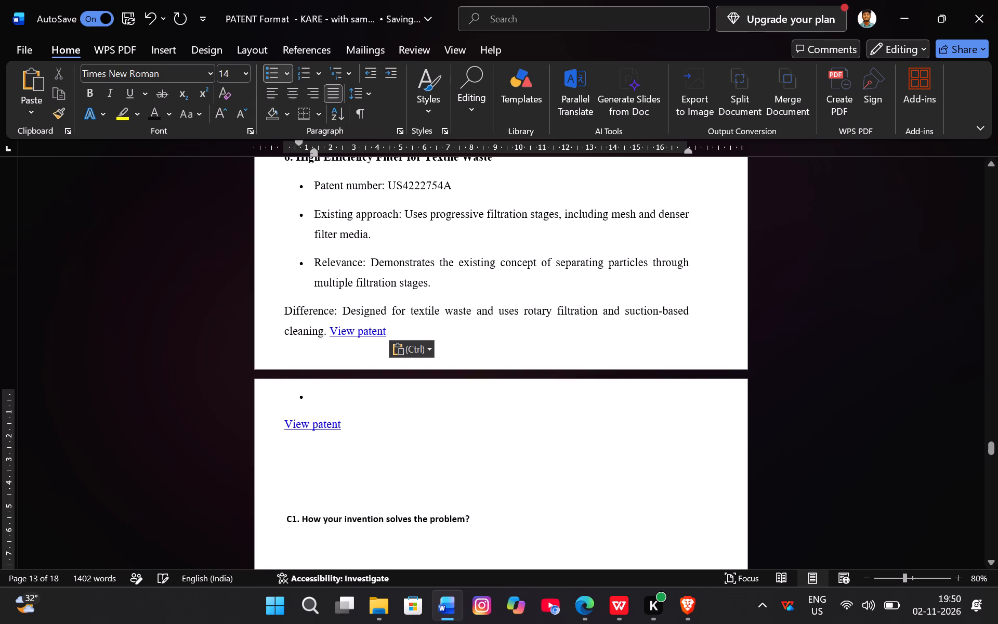
left_click(360, 419)
key("BackSpace")
key("BackSpace")
key("BackSpace")
key("BackSpace")
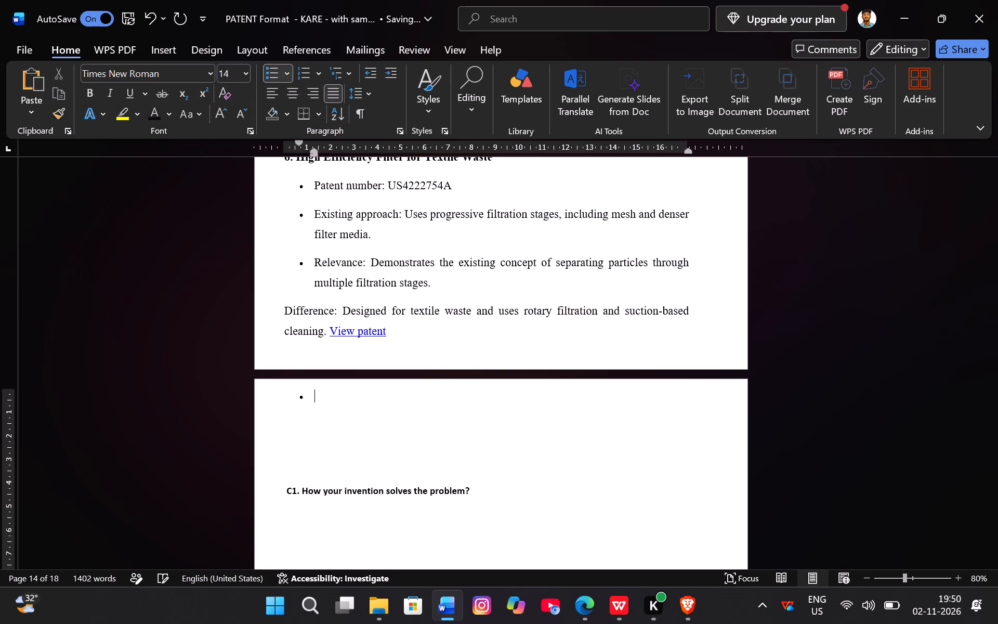
key("BackSpace")
key("BackSpace")
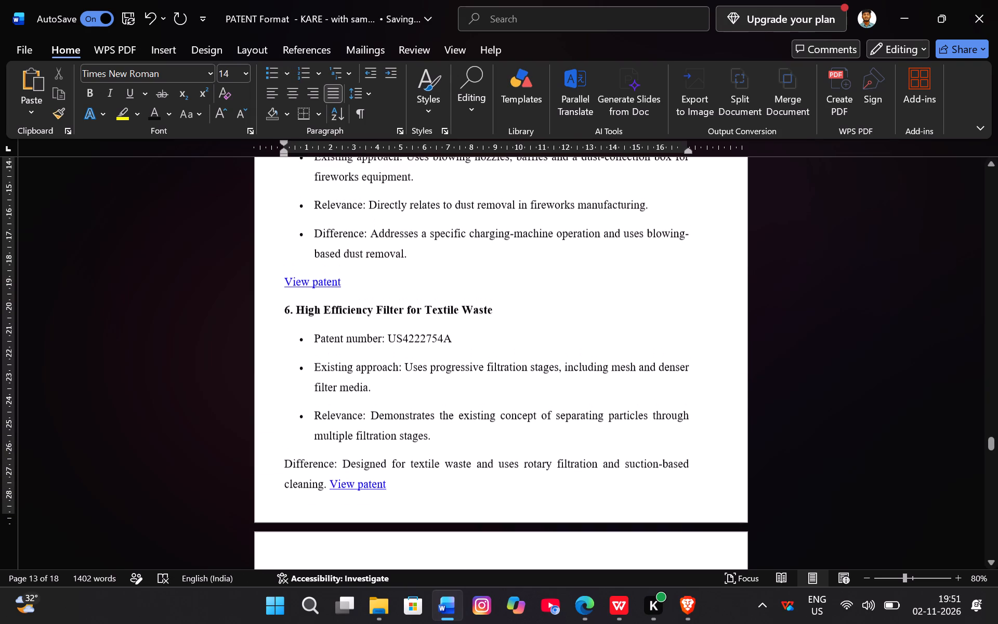
Move the fifth entry's "View patent" link to the end of its Difference text, removing the original link and the leftover empty bullet.
left_click(367, 291)
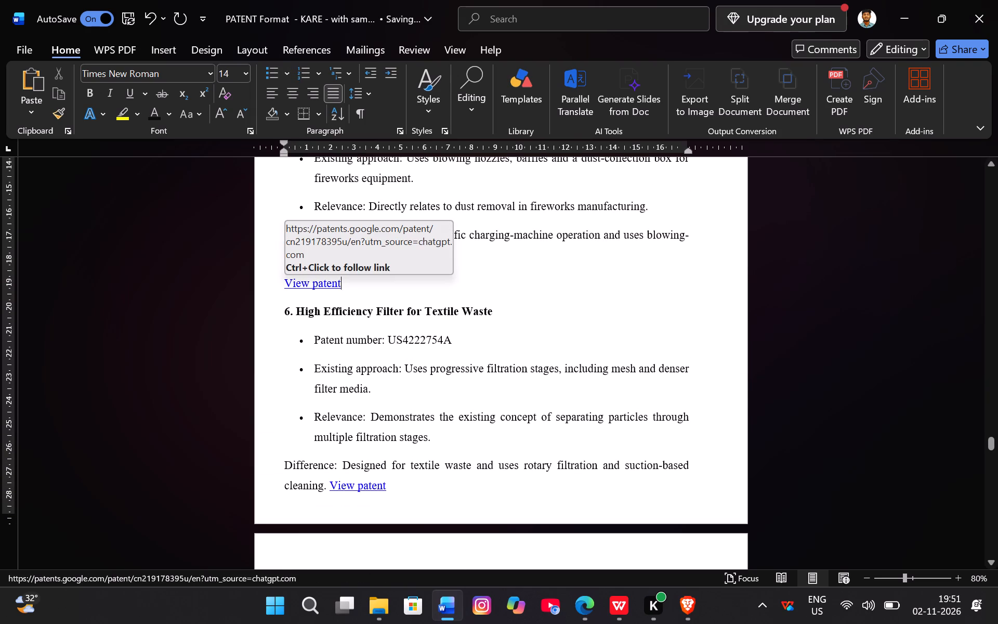
left_click_drag(285, 281, 340, 285)
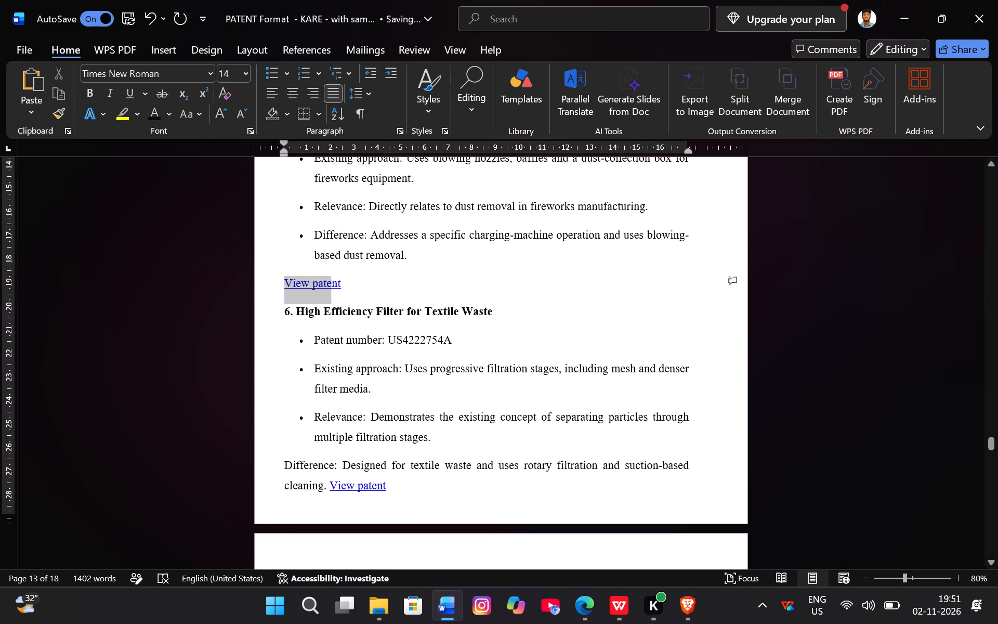
left_click_drag(340, 285, 344, 285)
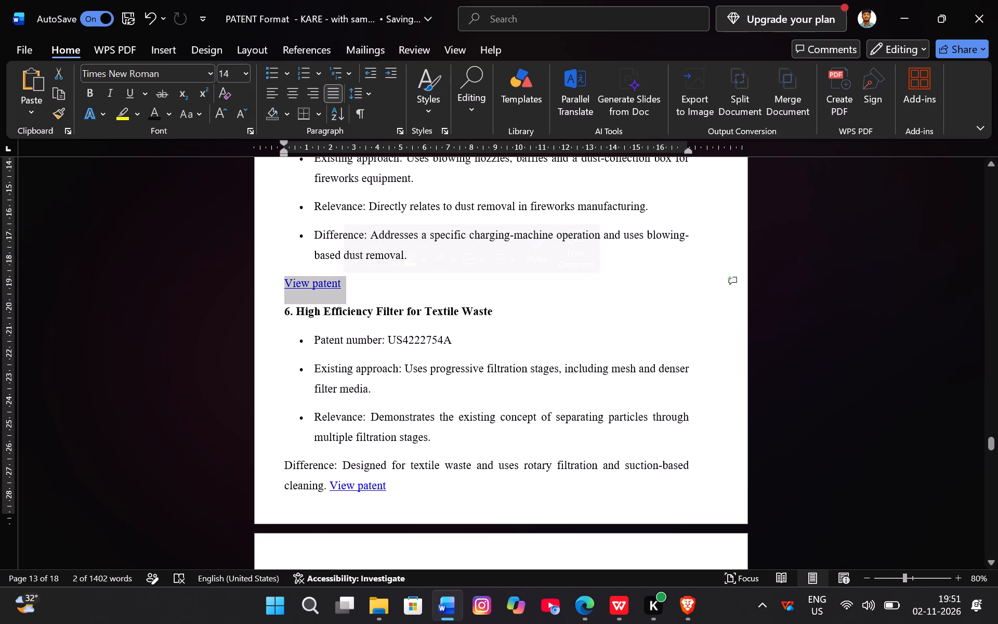
key("ctrl+c")
left_click(448, 249)
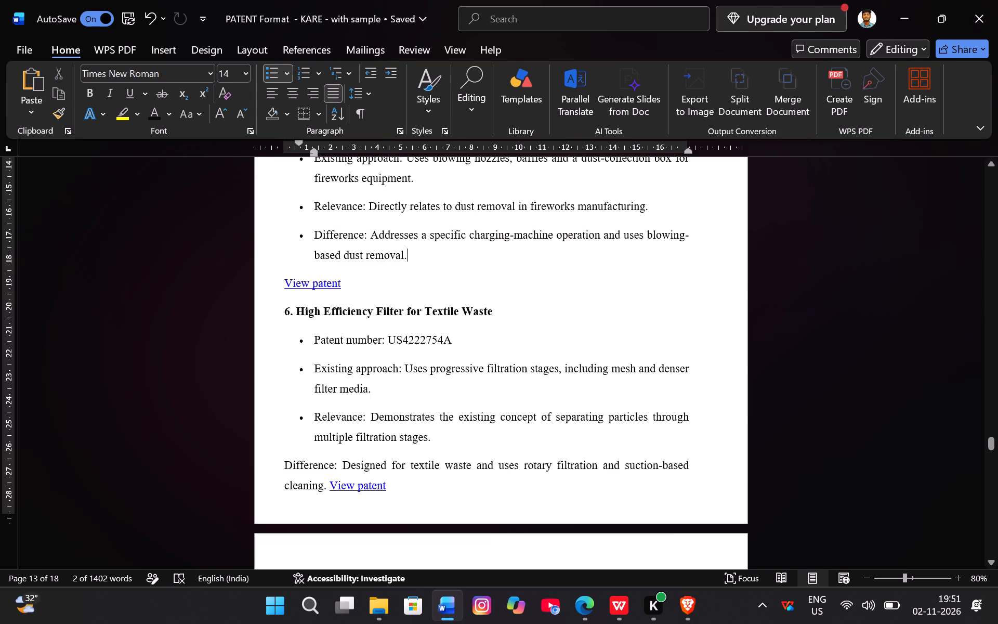
key("ctrl+v")
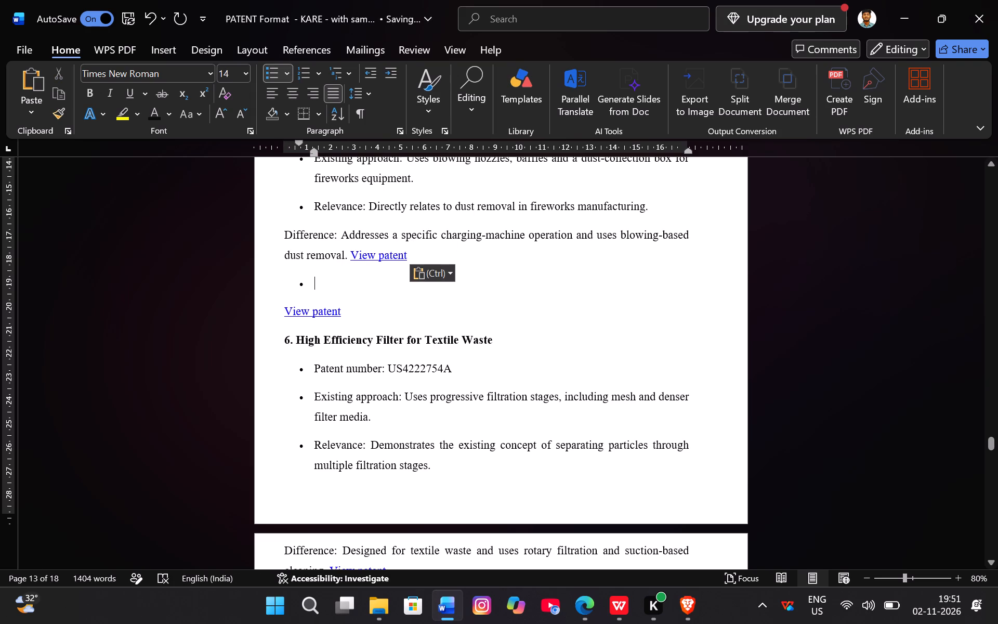
left_click(350, 308)
key("BackSpace")
key("BackSpace")
key("BackSpace")
key("BackSpace")
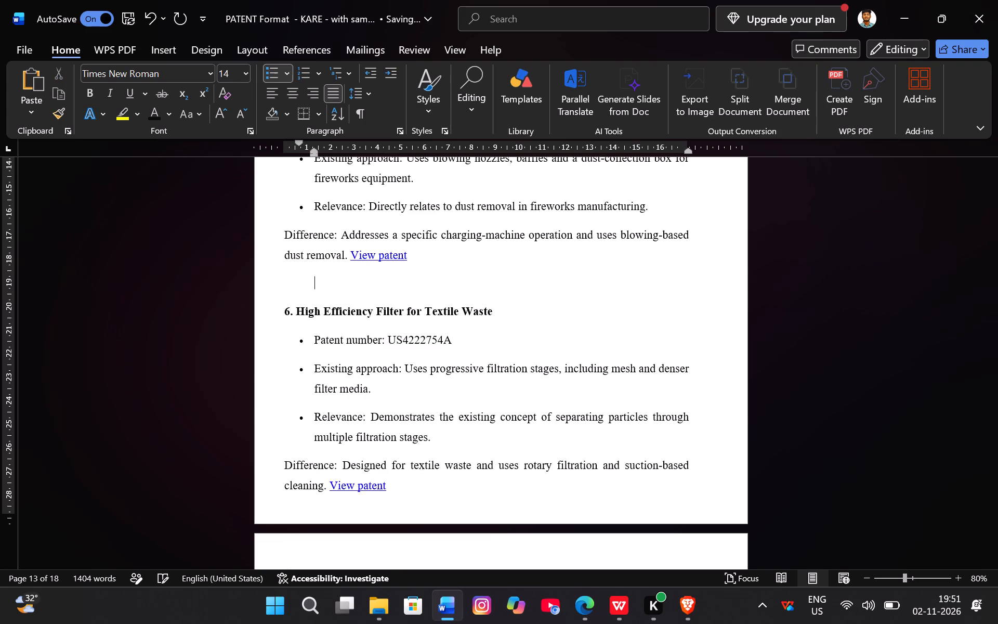
key("BackSpace")
key("BackSpace")
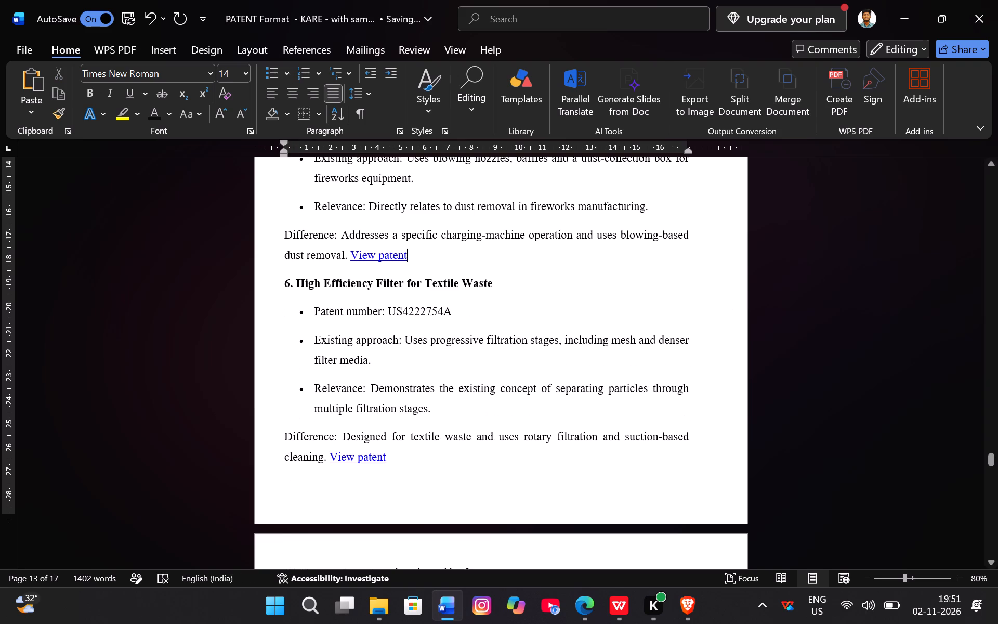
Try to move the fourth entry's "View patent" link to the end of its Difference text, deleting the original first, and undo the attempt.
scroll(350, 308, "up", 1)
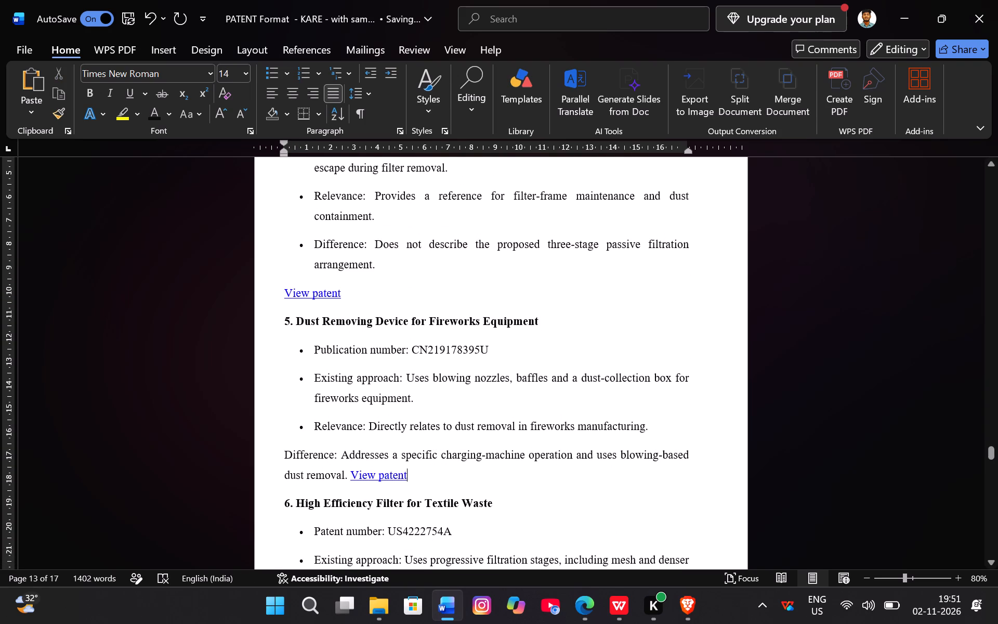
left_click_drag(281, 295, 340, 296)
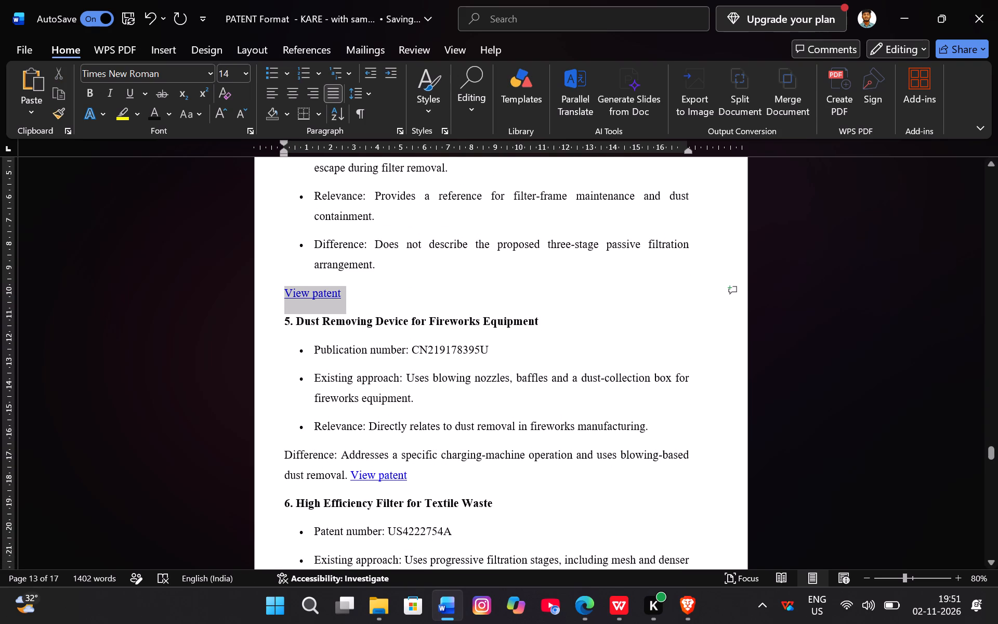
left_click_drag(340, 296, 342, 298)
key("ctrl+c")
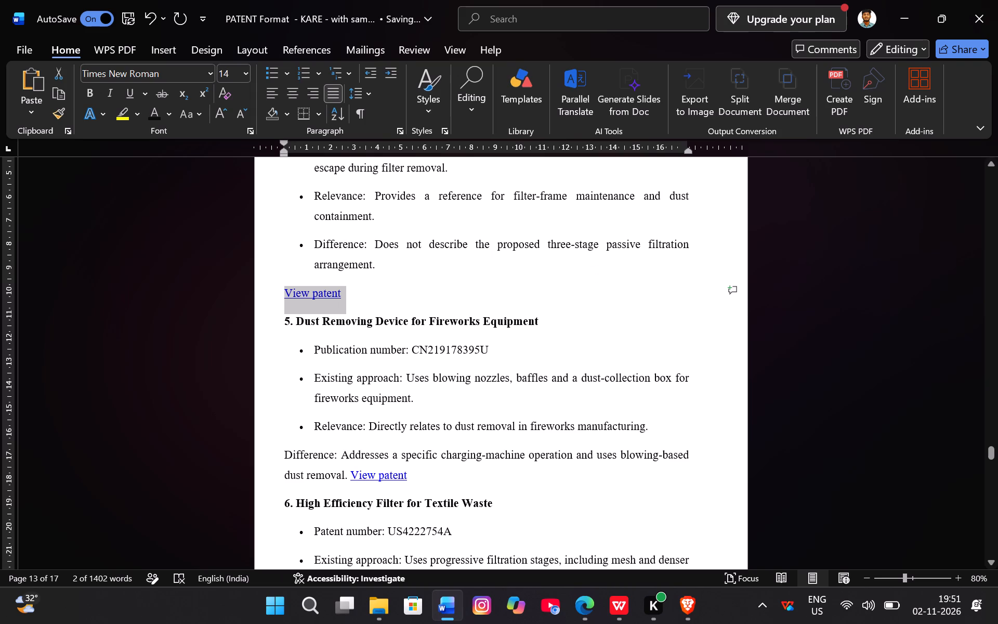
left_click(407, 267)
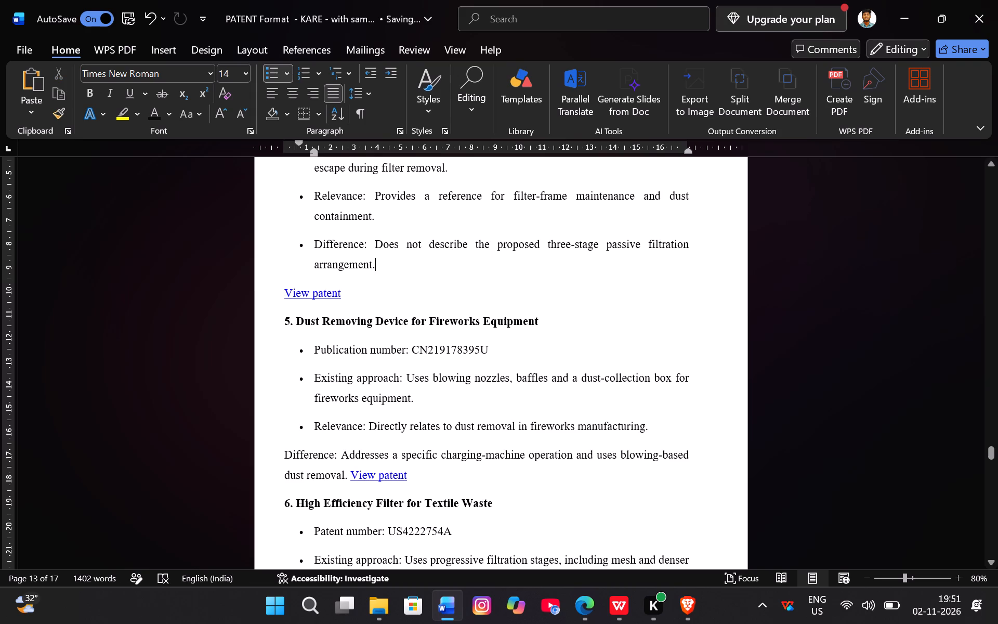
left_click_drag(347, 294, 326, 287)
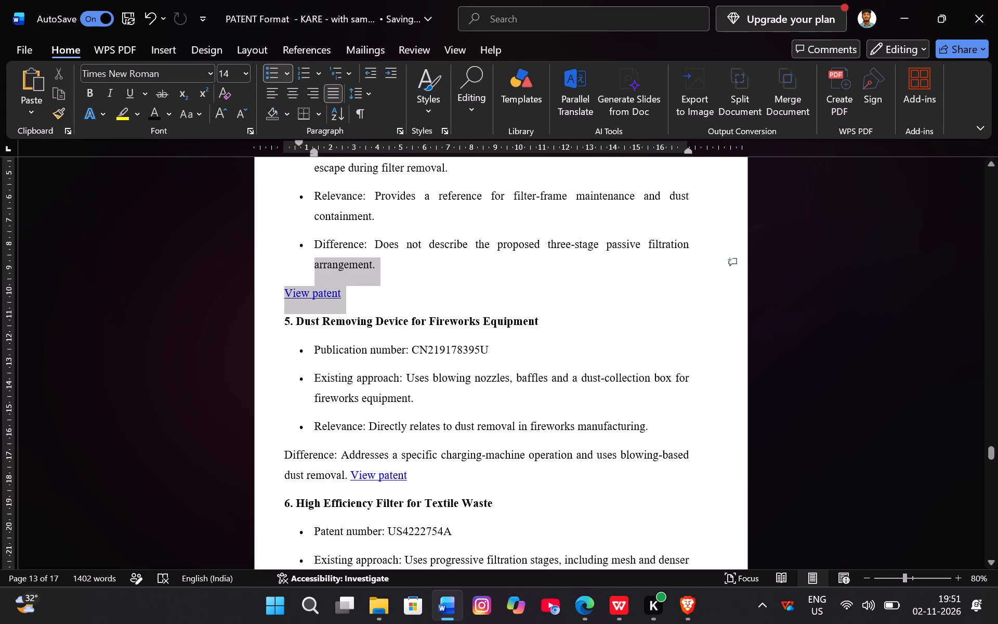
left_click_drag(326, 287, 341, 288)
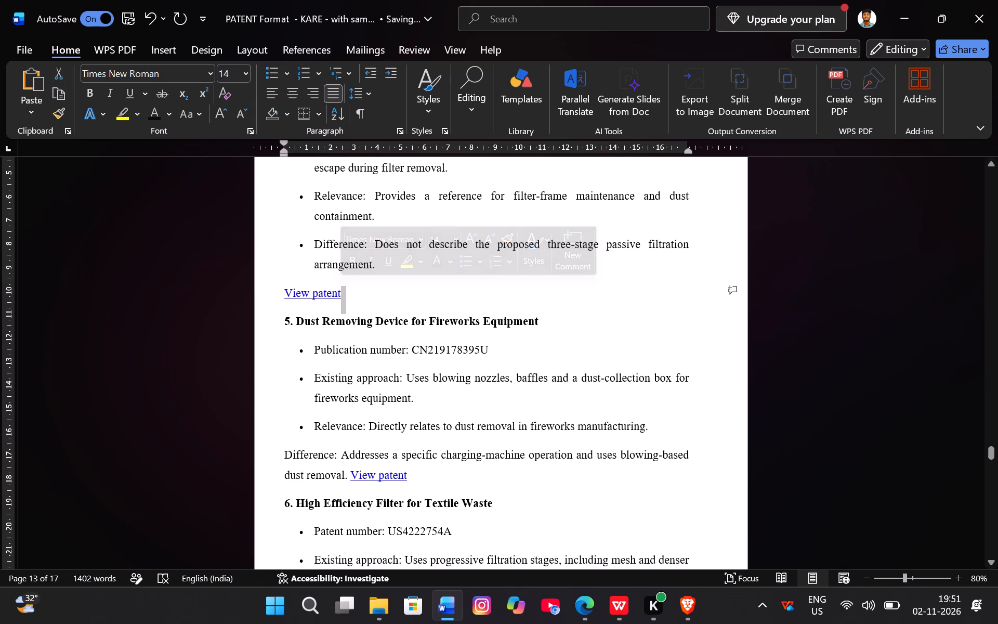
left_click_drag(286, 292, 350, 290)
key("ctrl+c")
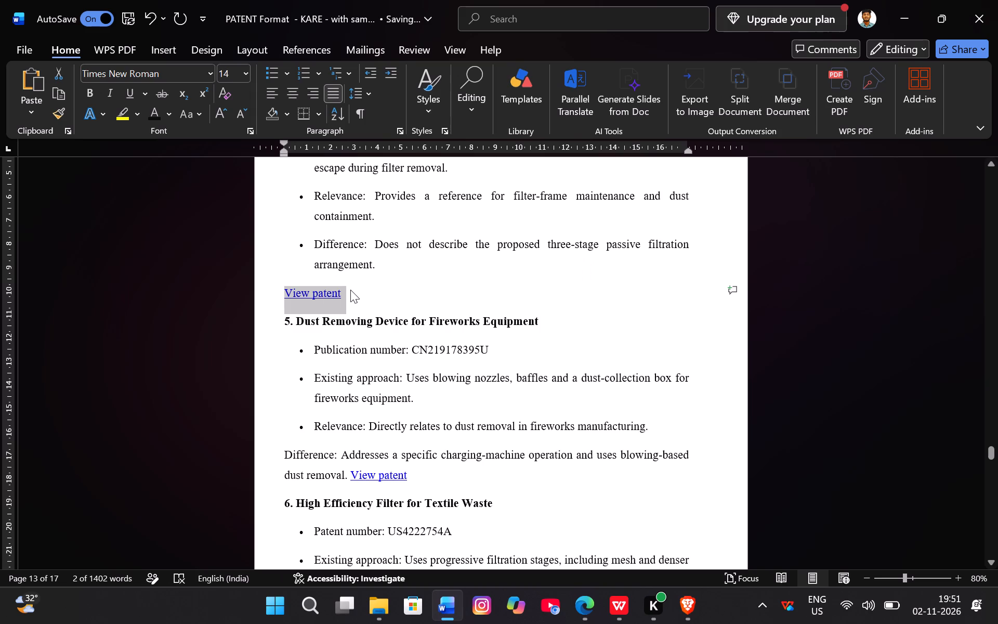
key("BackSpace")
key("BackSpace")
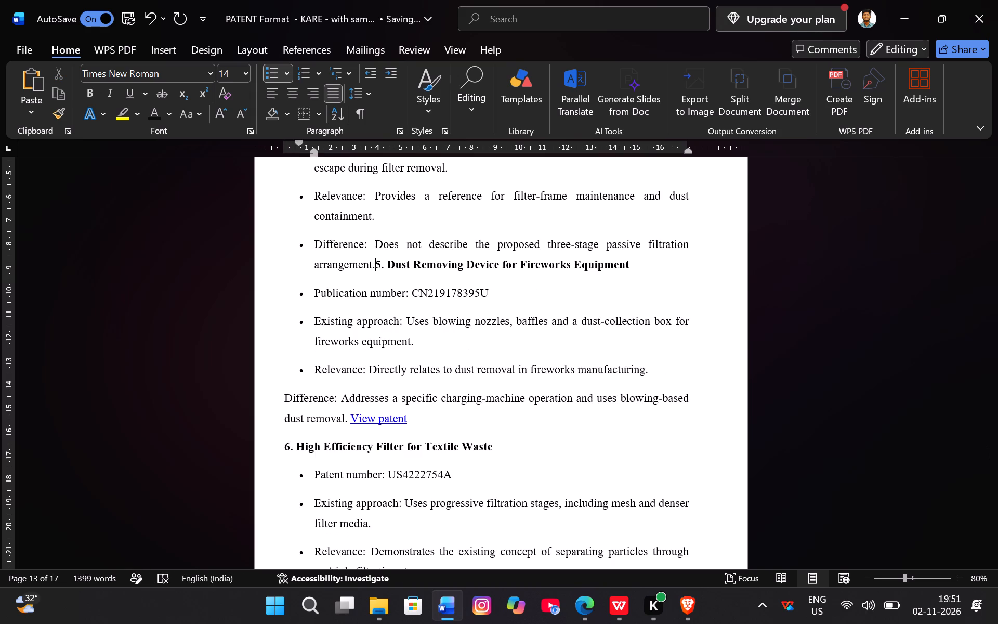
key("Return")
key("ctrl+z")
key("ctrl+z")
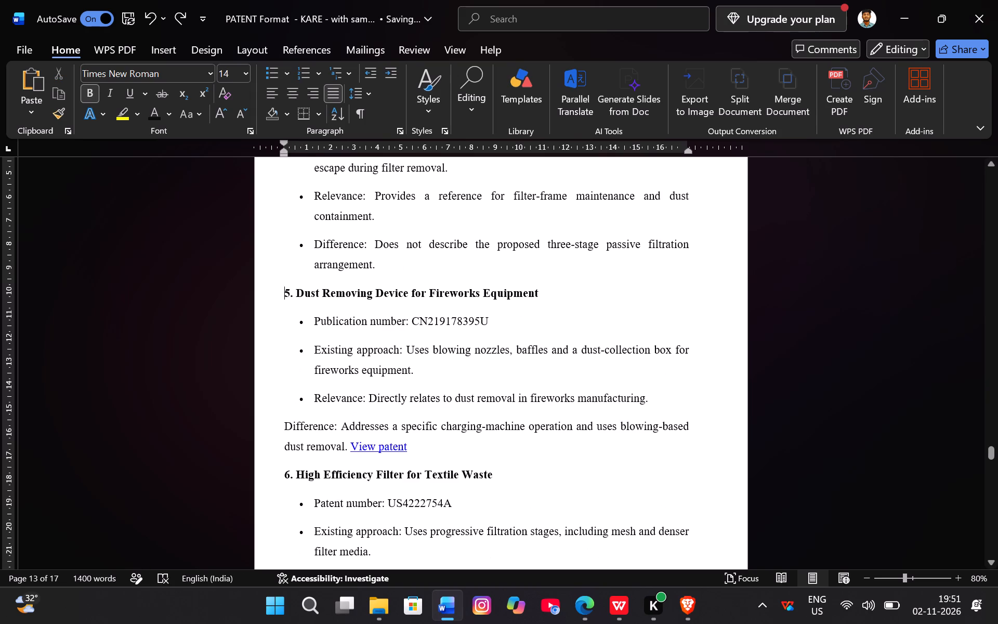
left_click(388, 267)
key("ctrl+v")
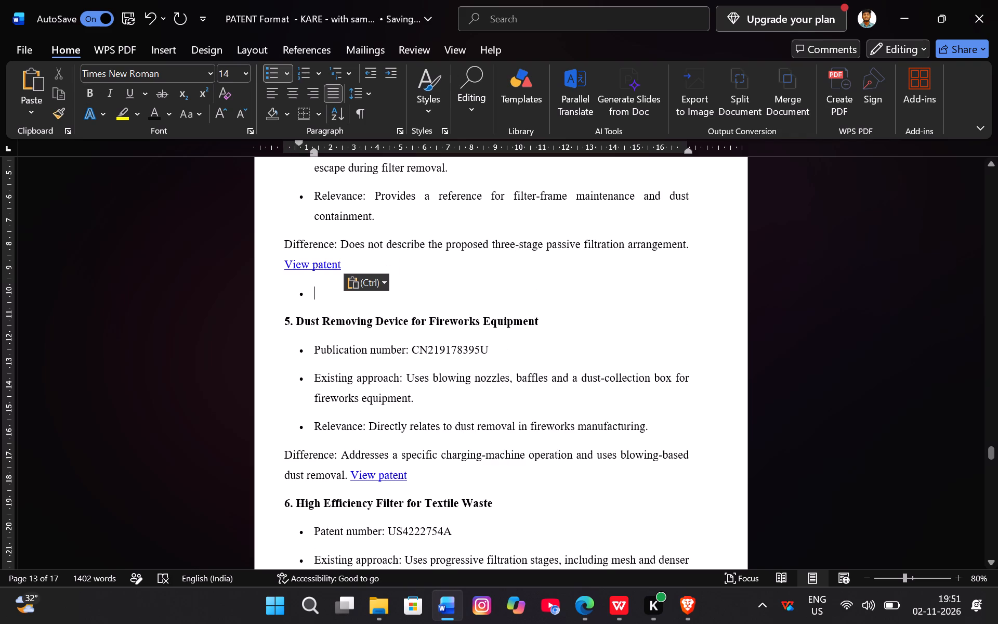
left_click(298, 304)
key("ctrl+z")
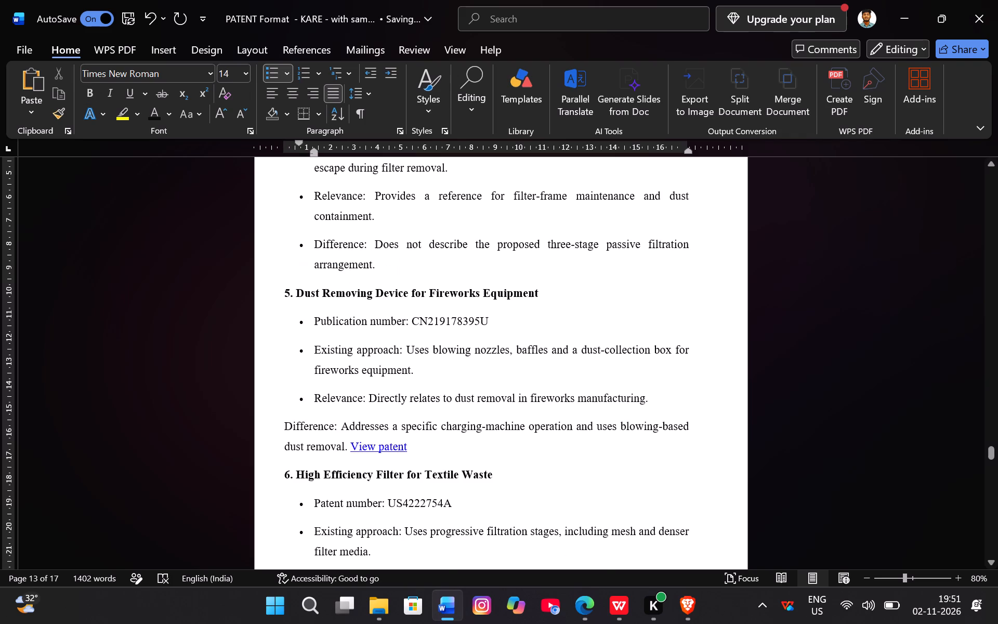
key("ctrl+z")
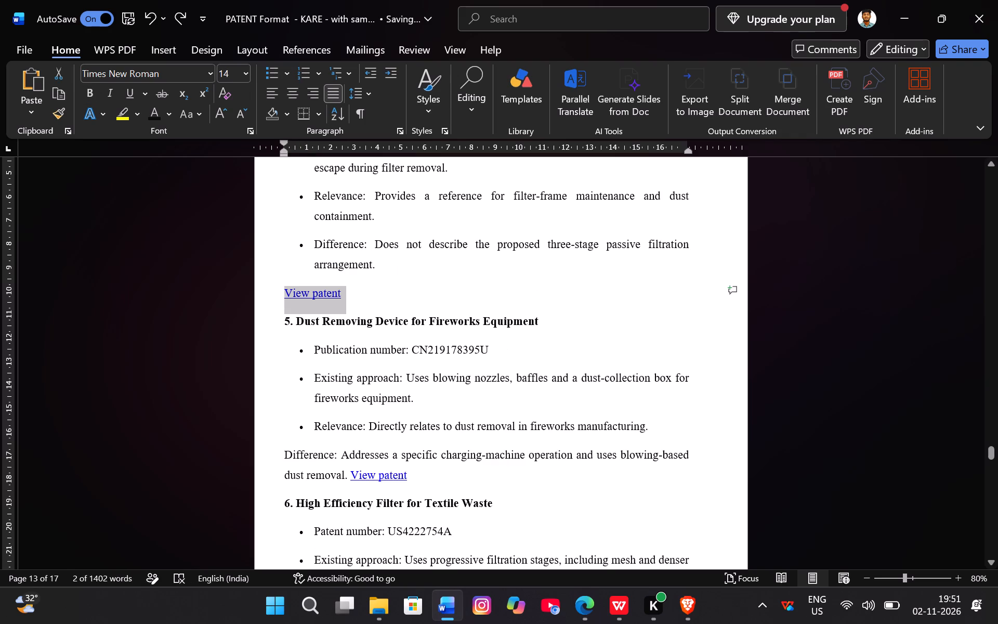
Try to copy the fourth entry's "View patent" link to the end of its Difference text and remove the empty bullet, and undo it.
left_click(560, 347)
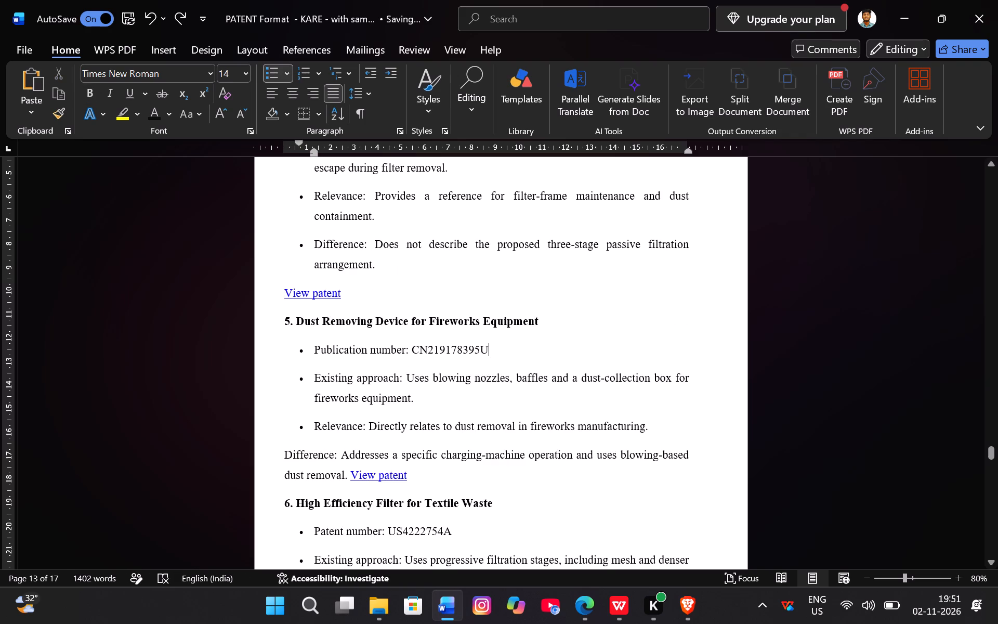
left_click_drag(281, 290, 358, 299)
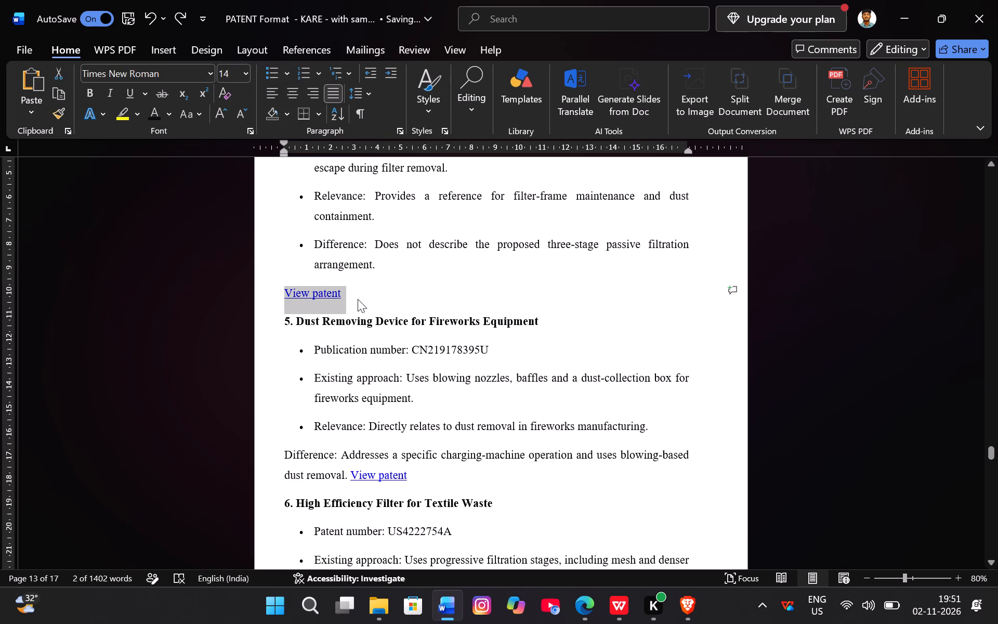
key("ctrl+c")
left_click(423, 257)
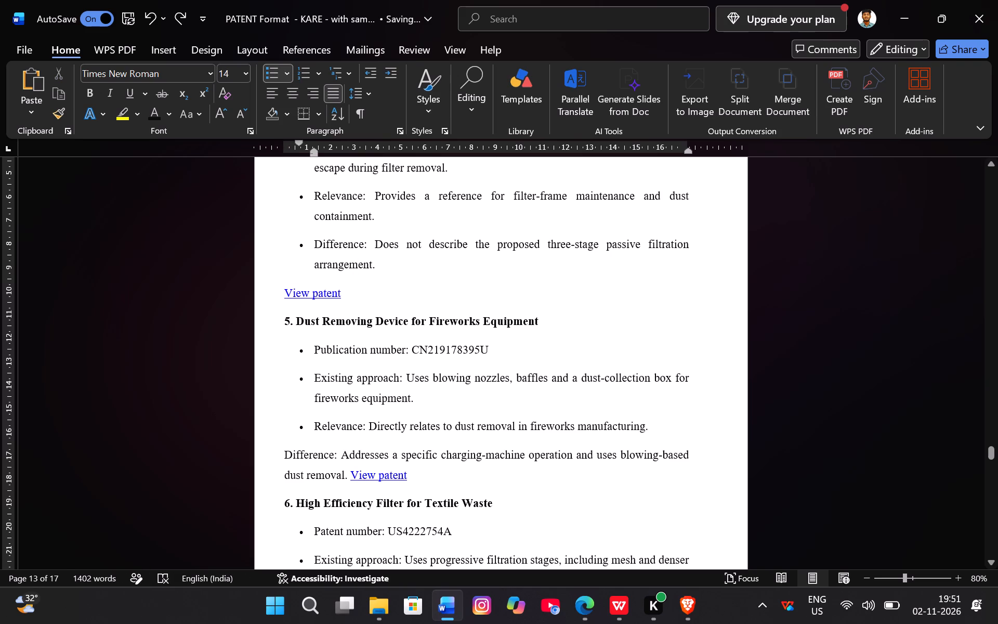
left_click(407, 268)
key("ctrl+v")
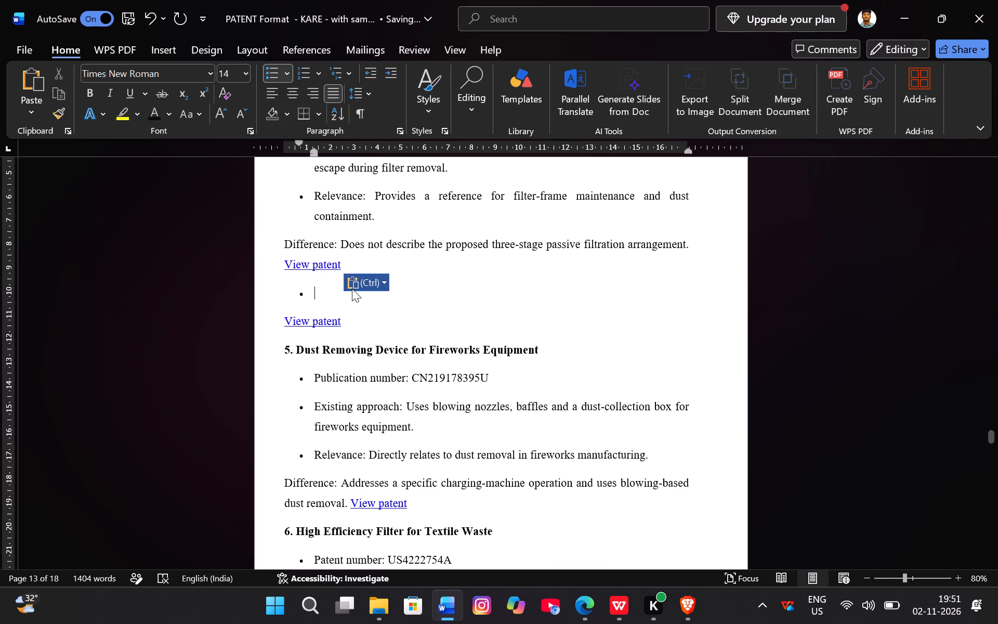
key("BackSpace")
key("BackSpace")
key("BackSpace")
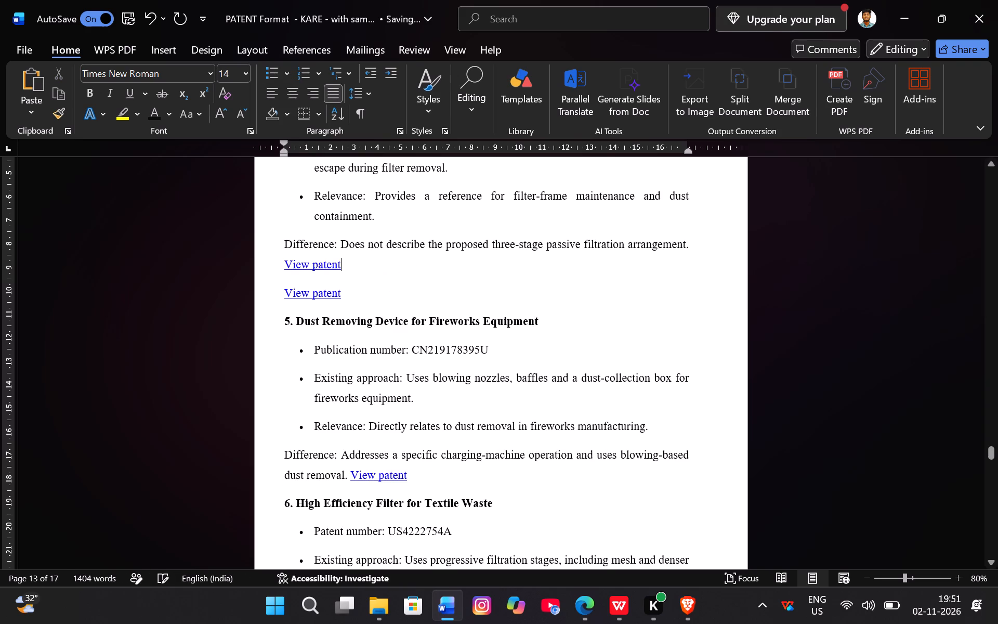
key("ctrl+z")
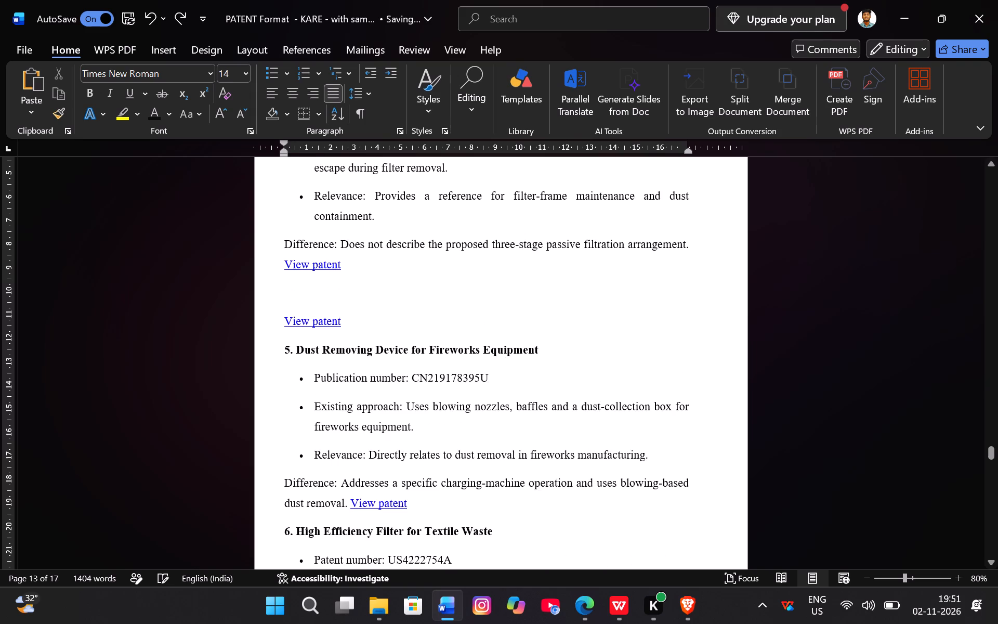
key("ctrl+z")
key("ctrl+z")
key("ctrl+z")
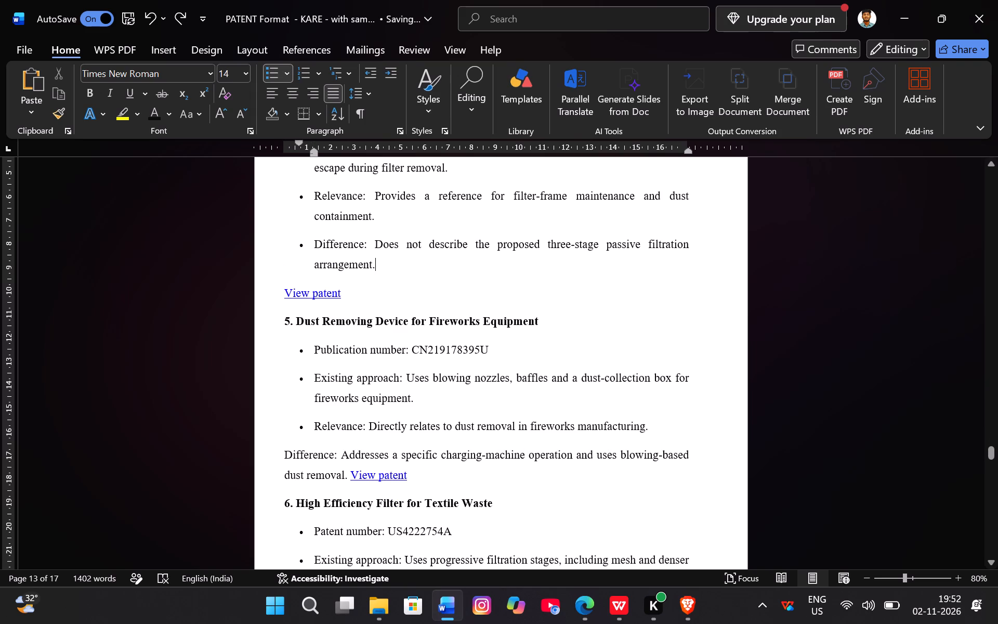
Move the second entry's "View patent" link to the end of its Difference text, removing the original link and the leftover empty bullet.
scroll(352, 289, "up", 1)
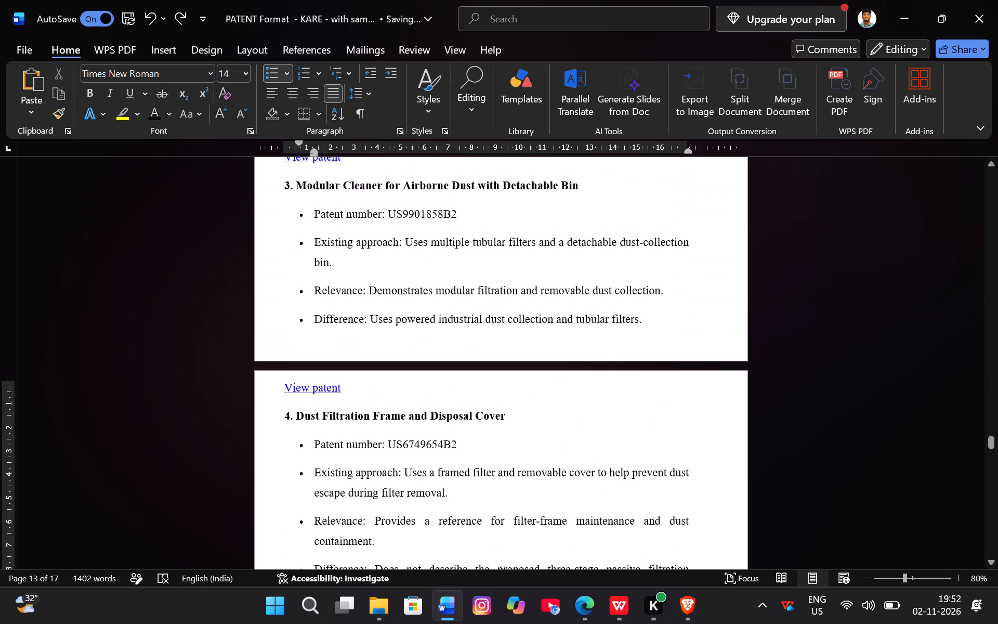
scroll(367, 362, "up", 1)
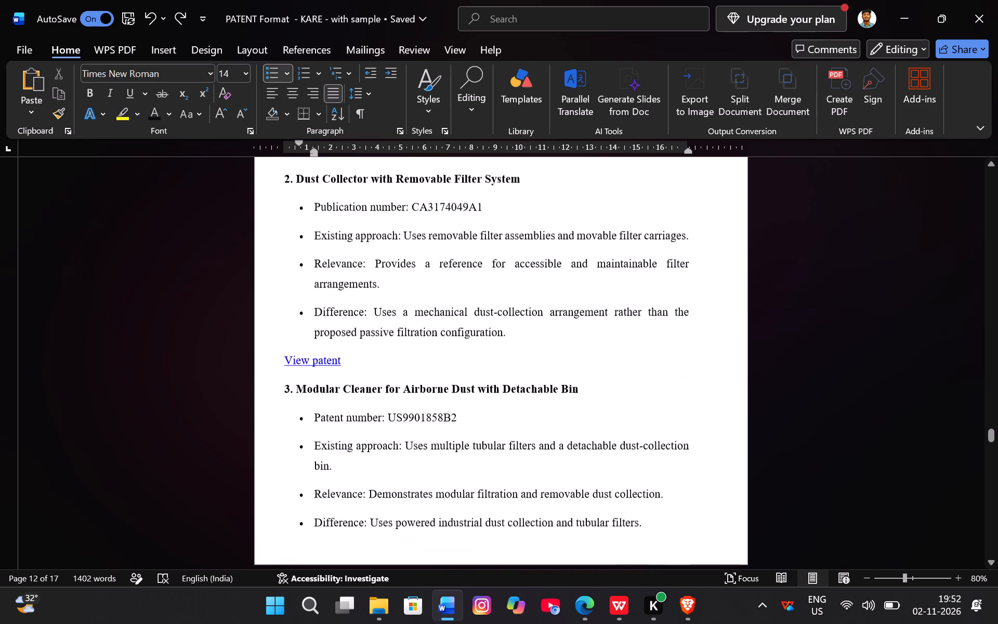
scroll(367, 362, "up", 1)
left_click_drag(283, 373, 353, 379)
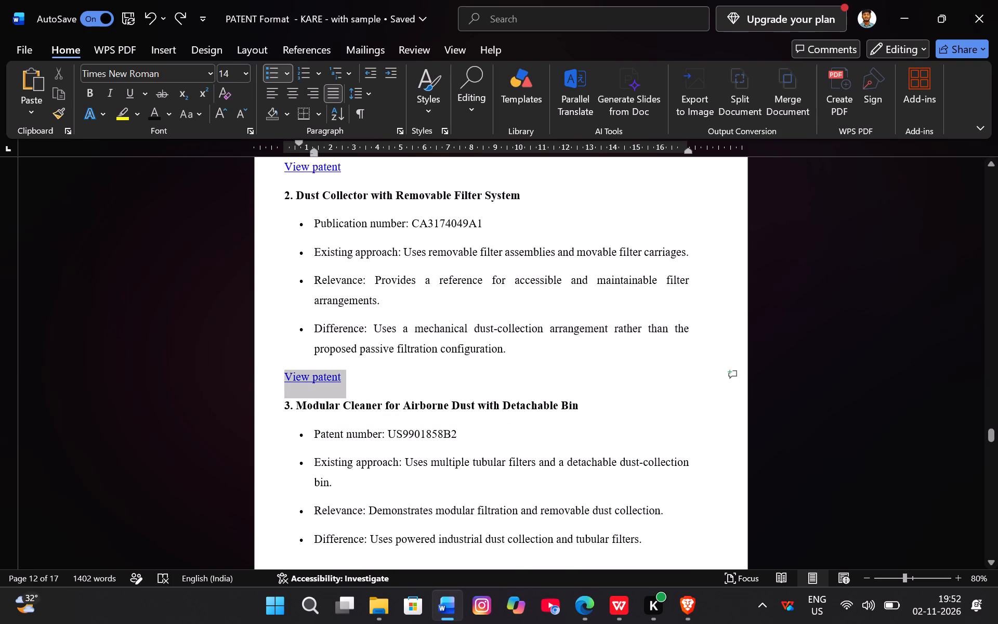
left_click_drag(353, 379, 353, 379)
key("ctrl+c")
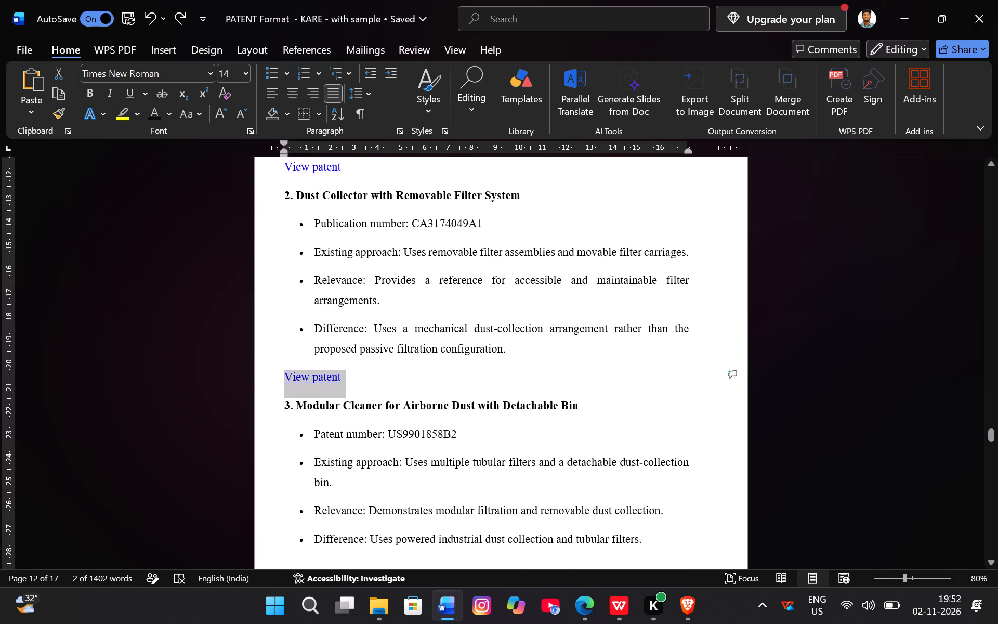
left_click(536, 353)
key("ctrl+v")
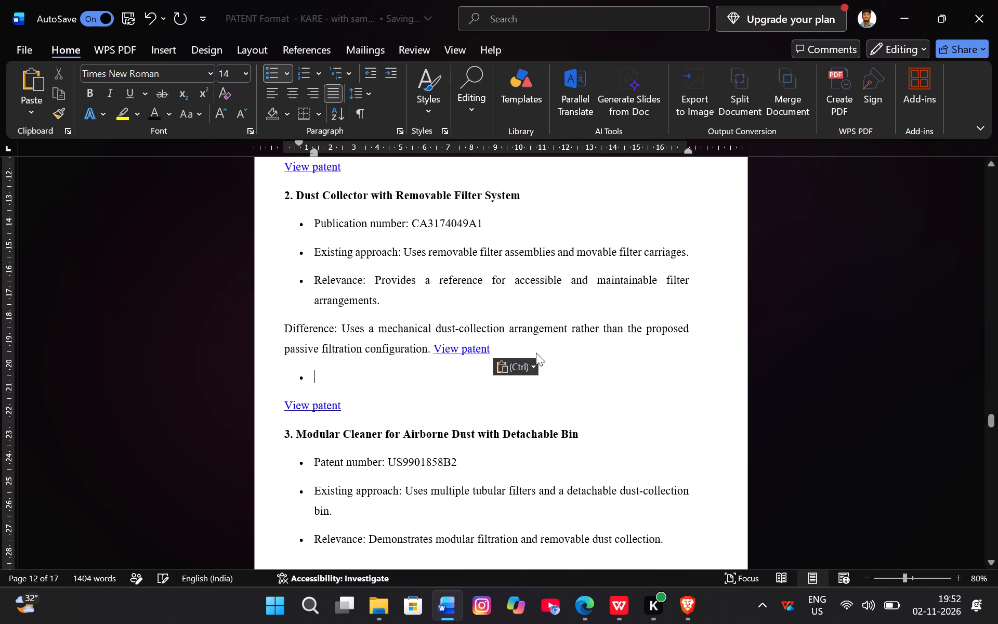
left_click(364, 407)
key("BackSpace")
key("BackSpace")
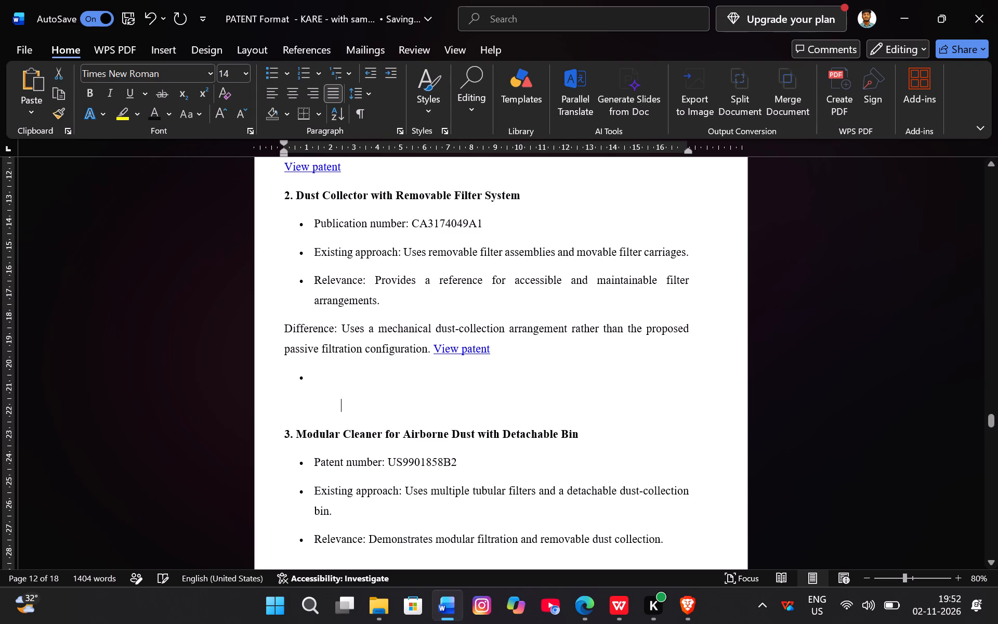
key("BackSpace")
key("BackSpace")
key("BackSpace")
key("BackSpace")
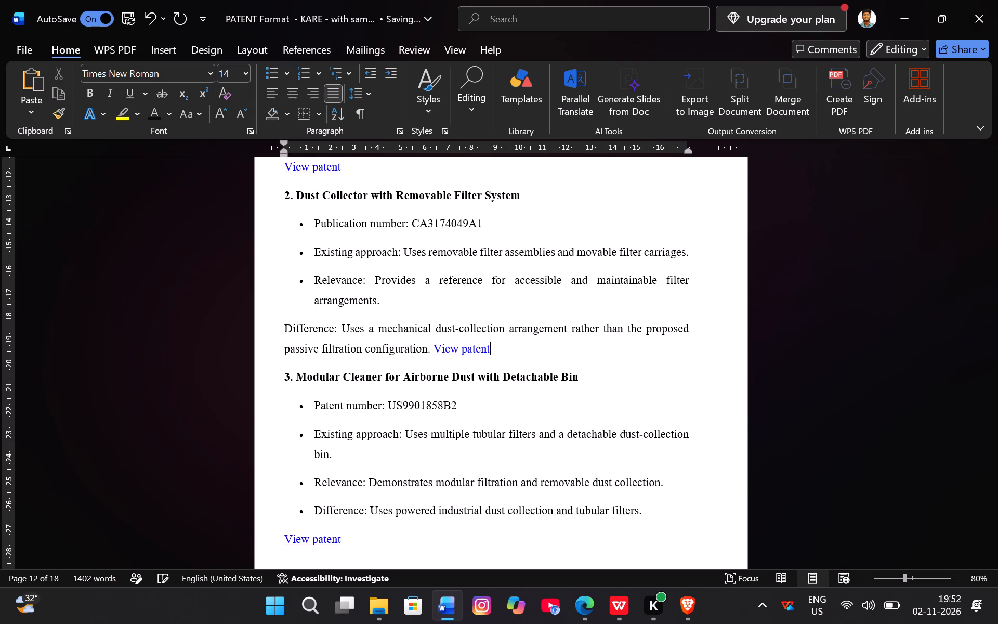
Move the first entry's "View patent" link to the end of its Difference text, removing the original link and the leftover empty bullet.
scroll(364, 407, "up", 1)
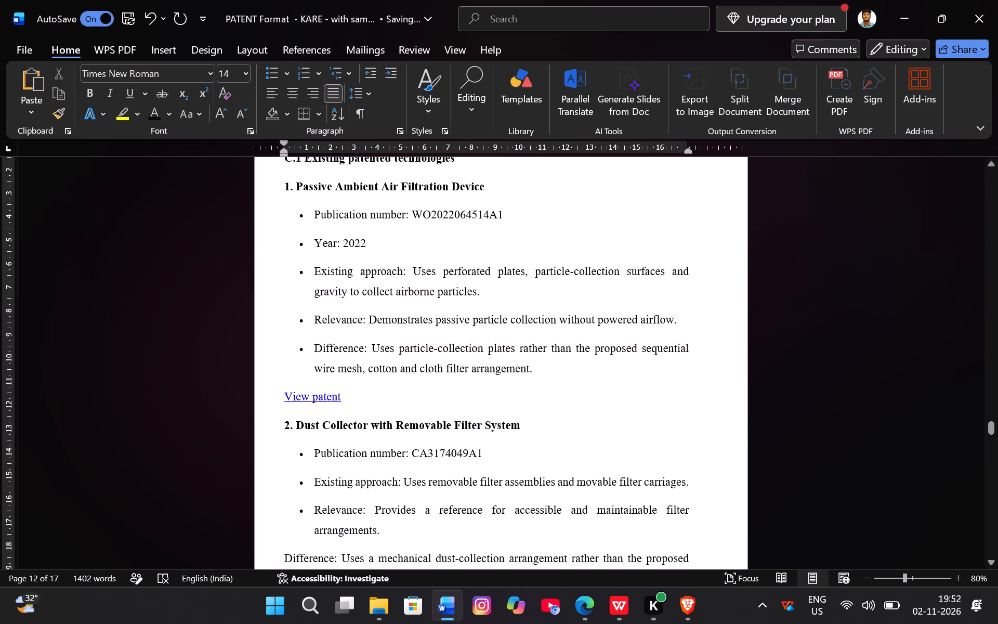
left_click_drag(281, 396, 354, 400)
key("ctrl+c")
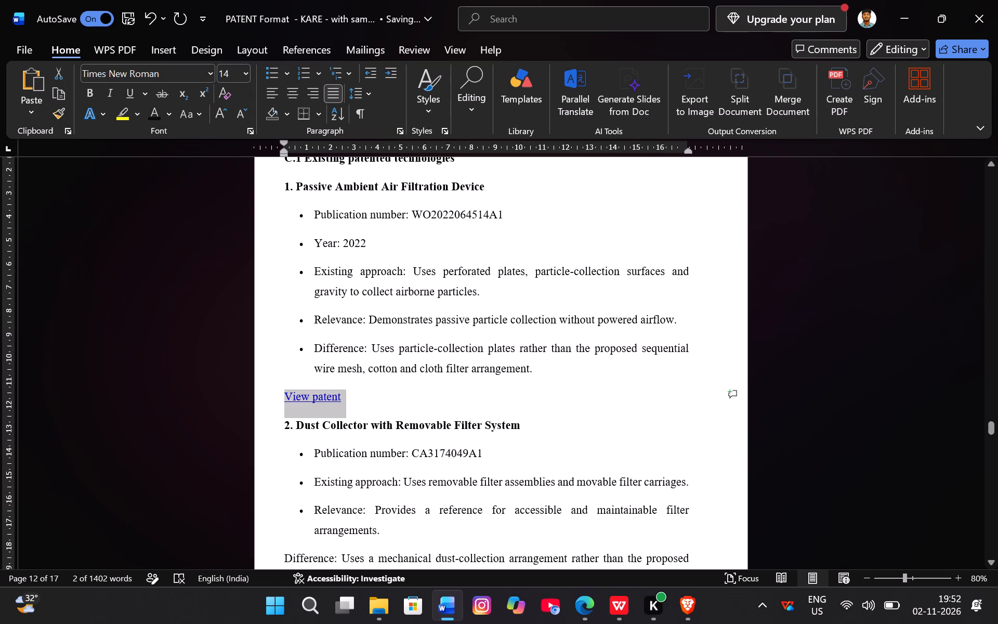
left_click(569, 371)
key("ctrl+v")
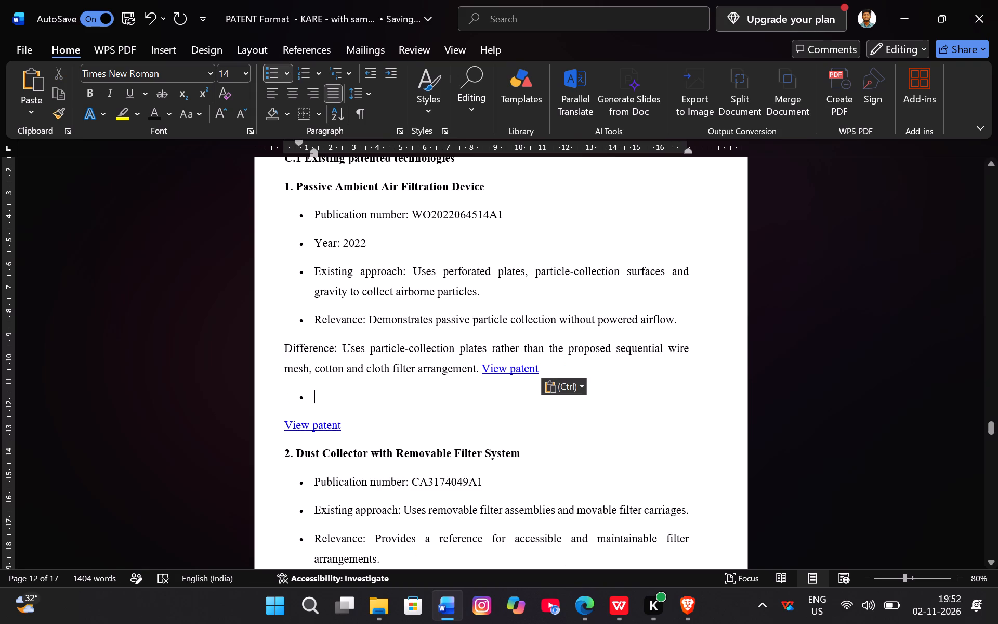
left_click(426, 426)
key("BackSpace")
key("BackSpace")
key("BackSpace")
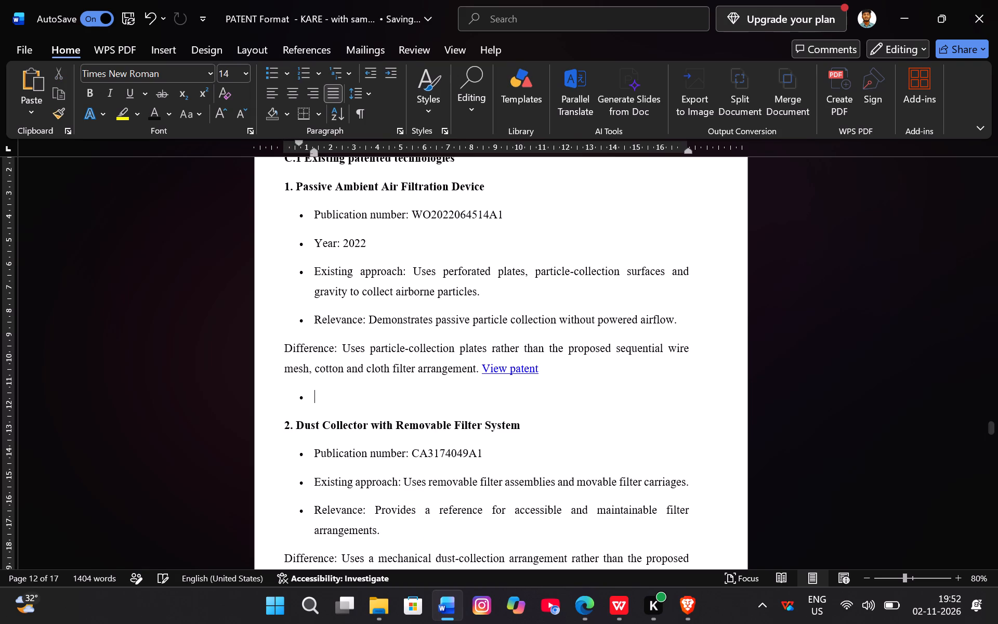
key("BackSpace")
key("BackSpace")
key("BackSpace")
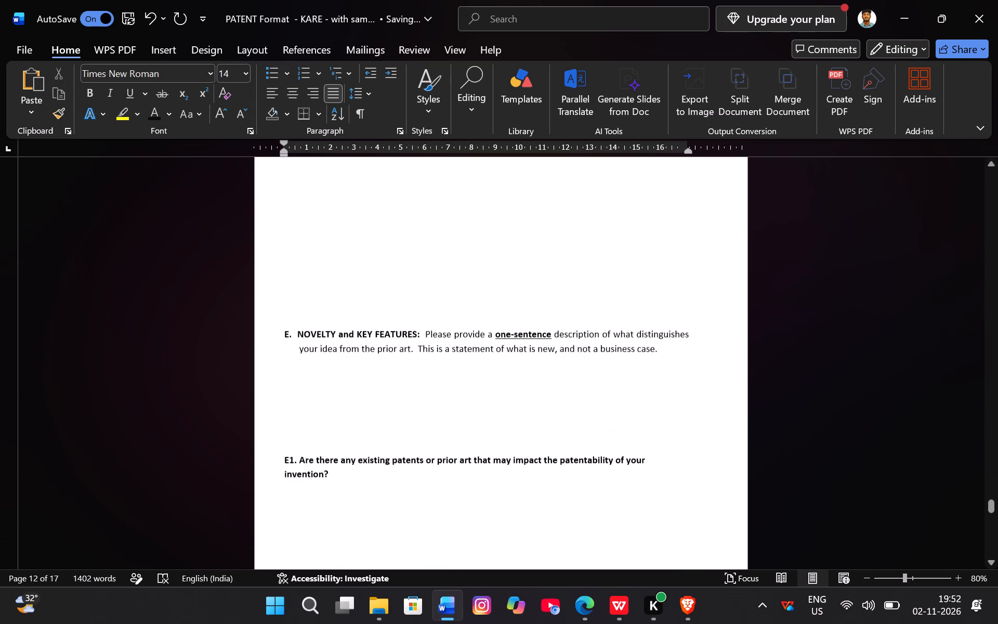
Insert a blank line before the heading "C1. How your invention solves the problem?" so it moves onto the following page.
scroll(426, 426, "up", 1)
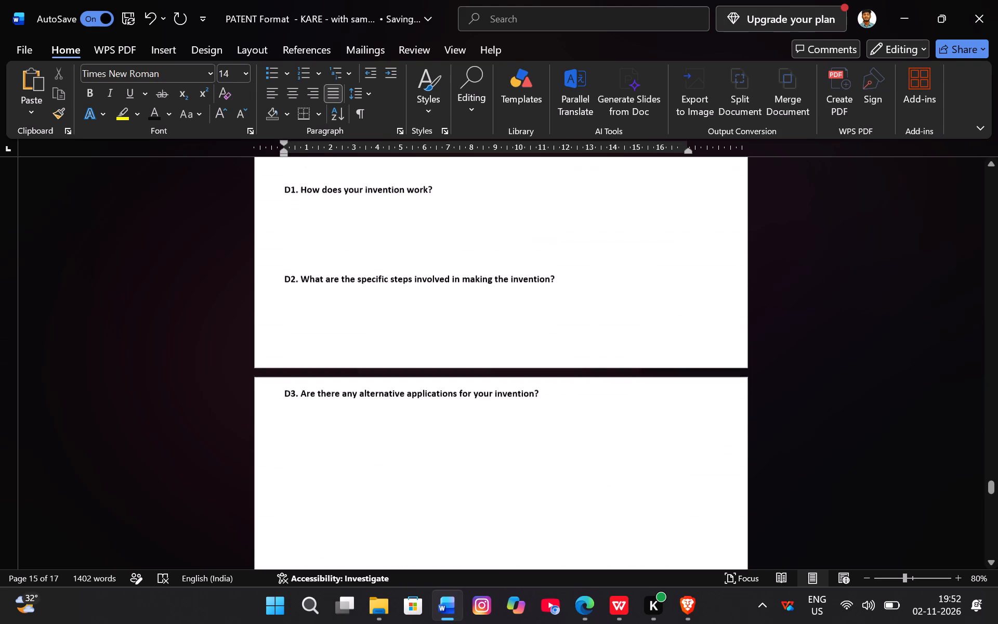
scroll(426, 426, "up", 1)
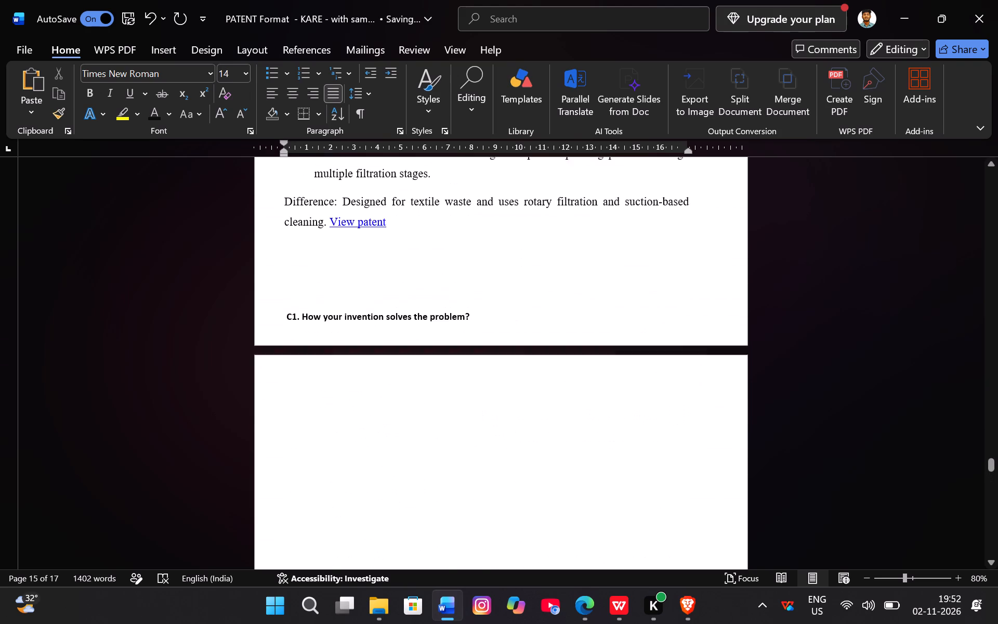
left_click(282, 331)
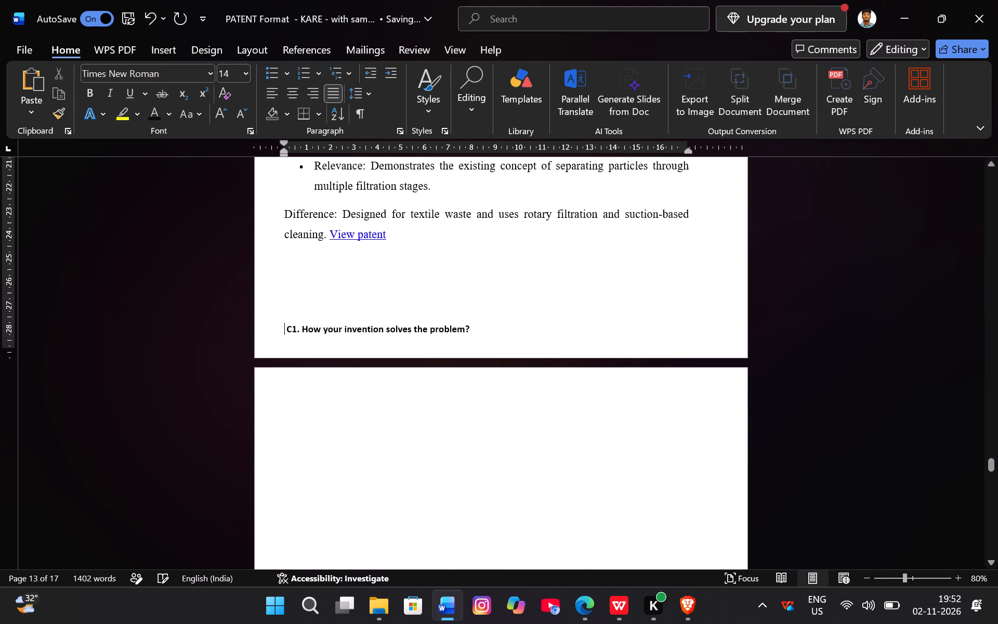
key("Return")
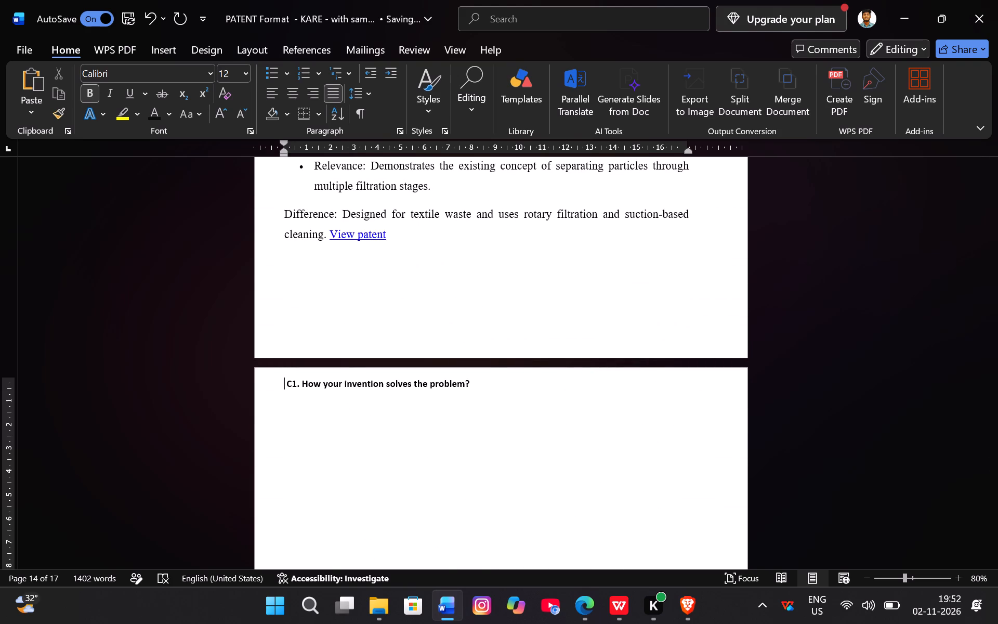
Place the "View patent" links of the first and second patent entries on their own lines below the Difference text.
scroll(282, 331, "up", 3)
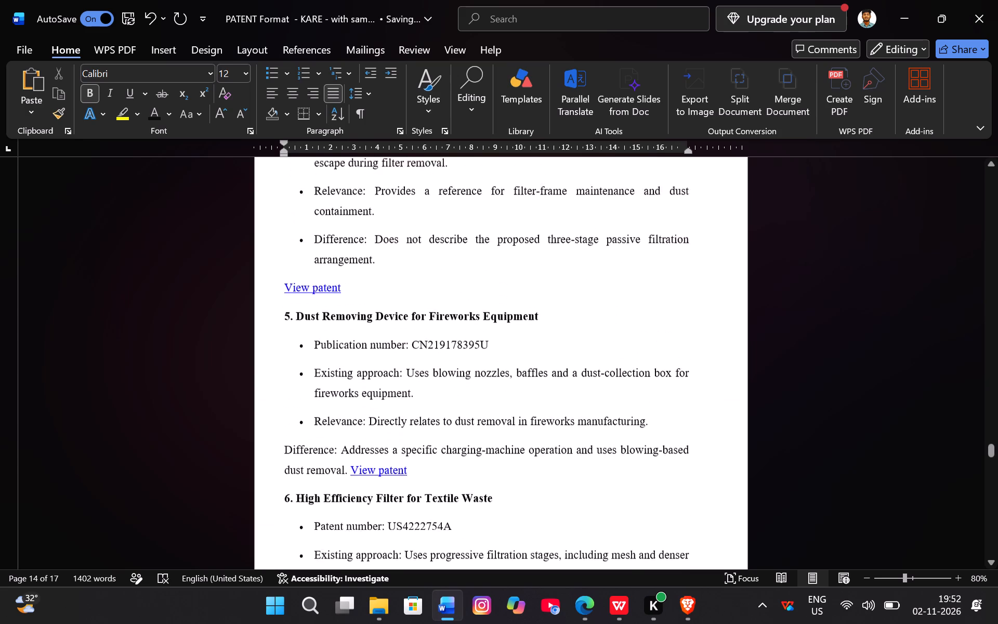
scroll(282, 331, "up", 2)
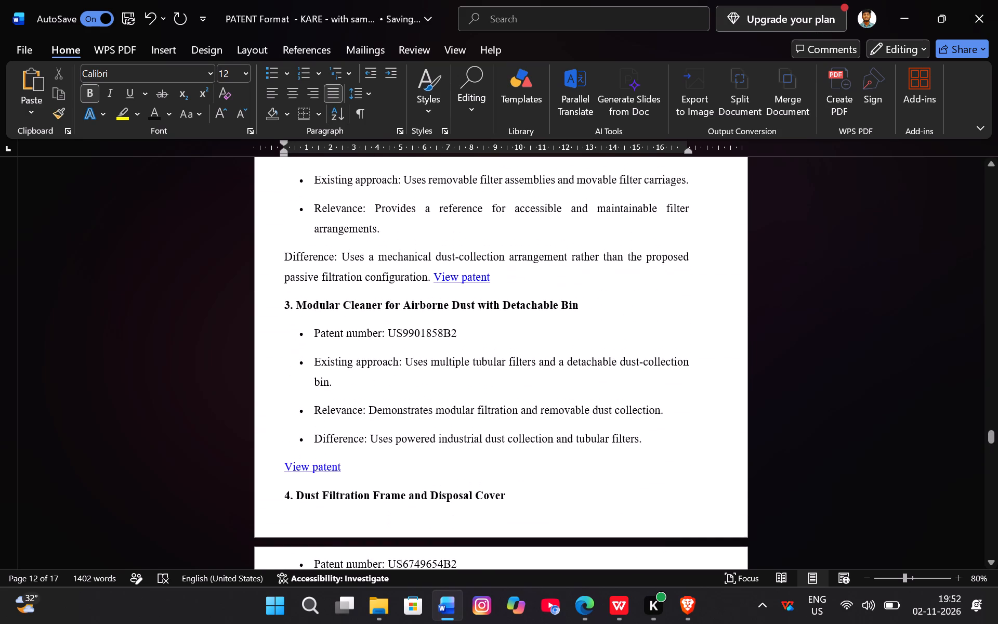
scroll(282, 331, "up", 2)
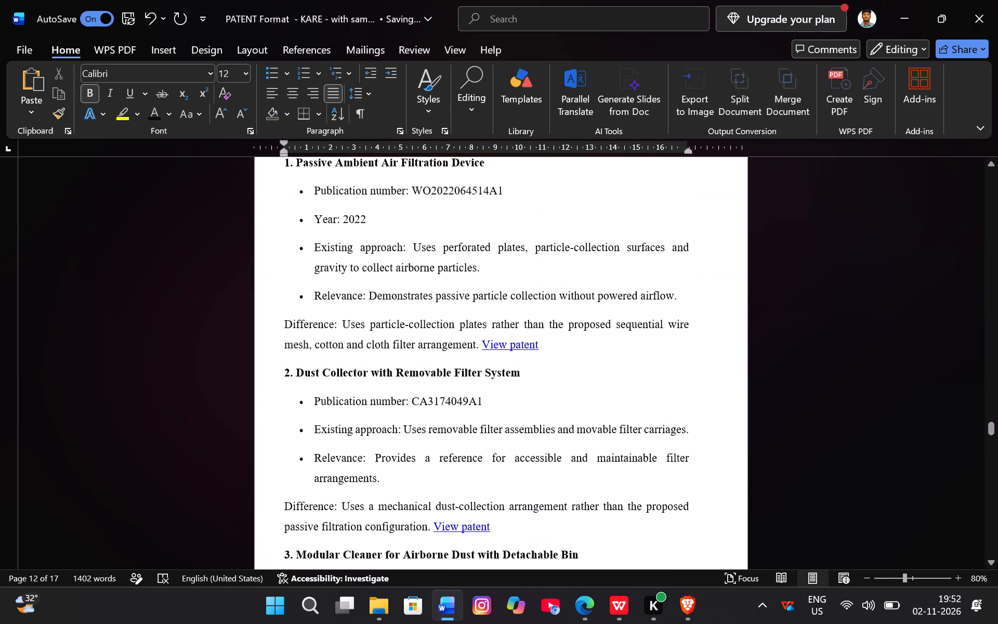
scroll(282, 331, "up", 1)
left_click(480, 343)
key("Return")
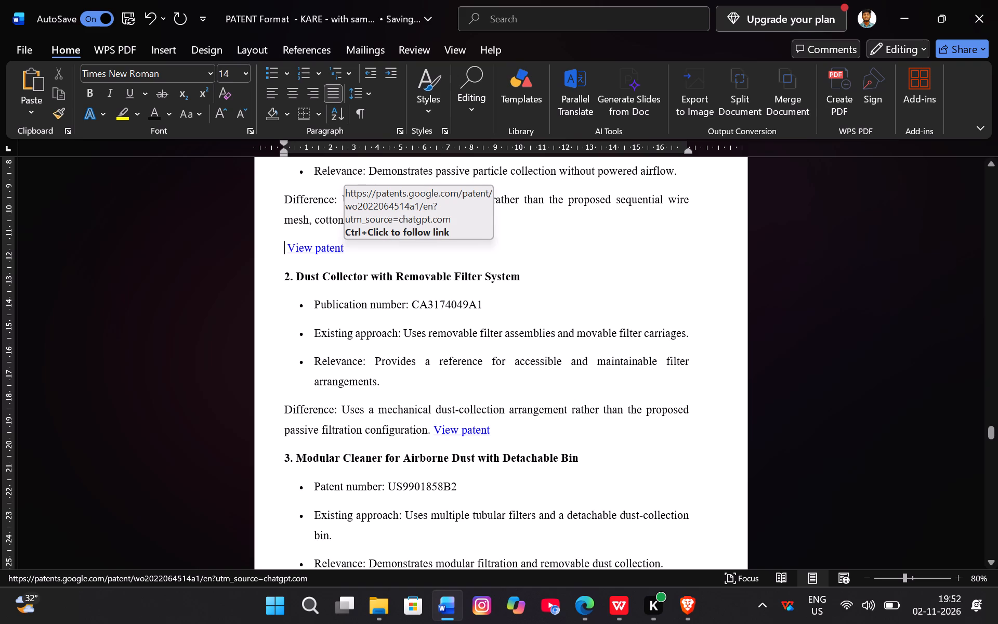
left_click(433, 425)
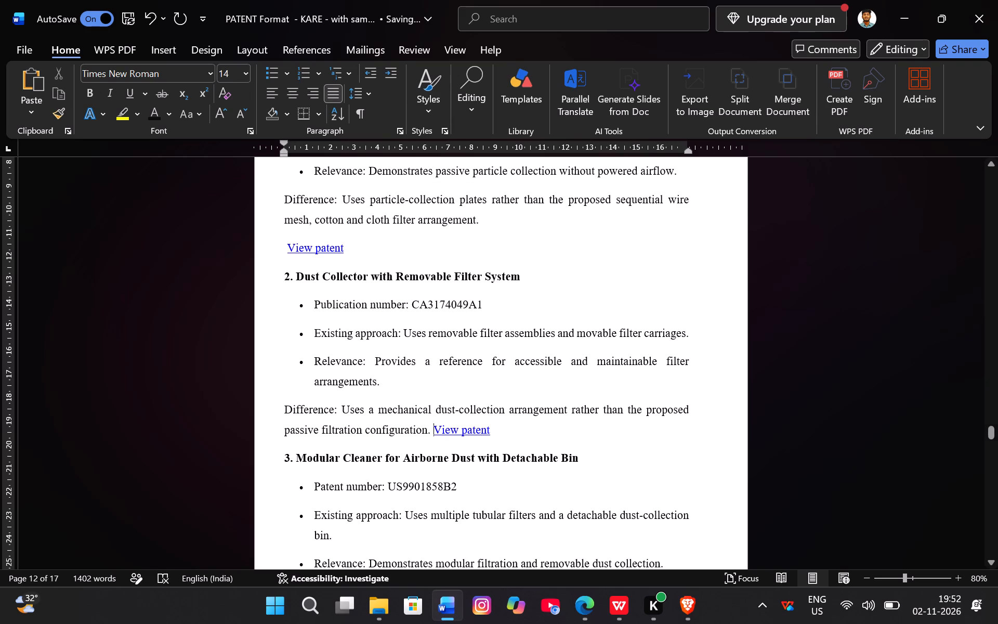
key("Return")
Place the fifth entry's "View patent" link on its own line below its Difference text.
scroll(433, 425, "down", 1)
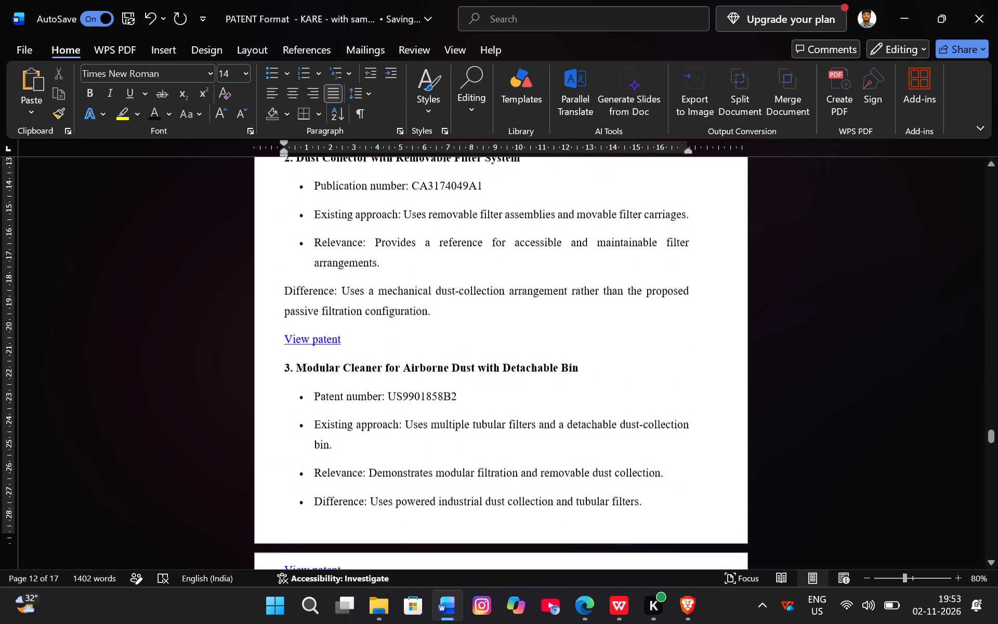
scroll(433, 425, "up", 1)
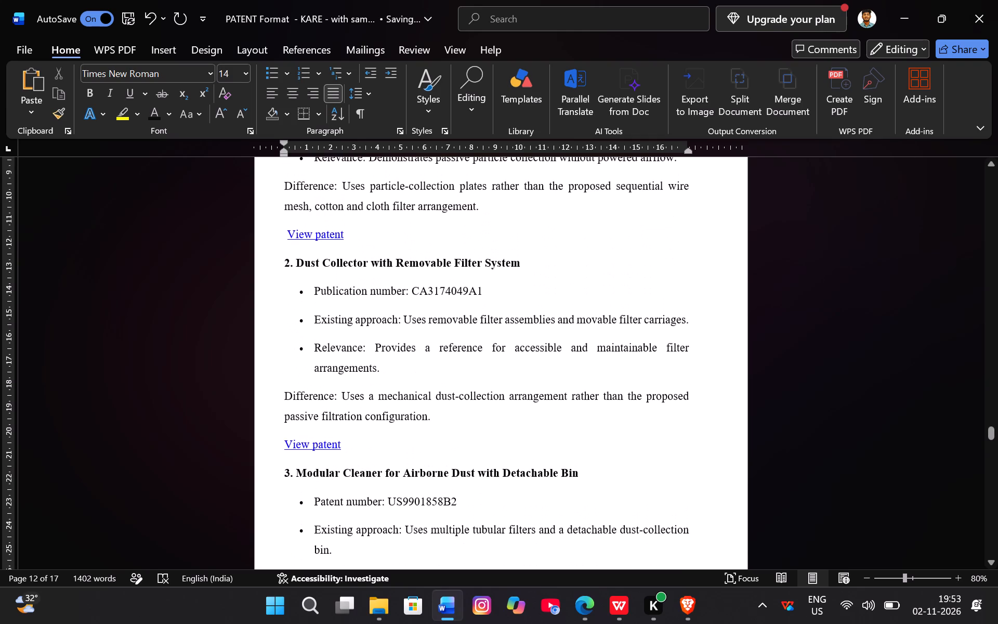
scroll(433, 425, "up", 1)
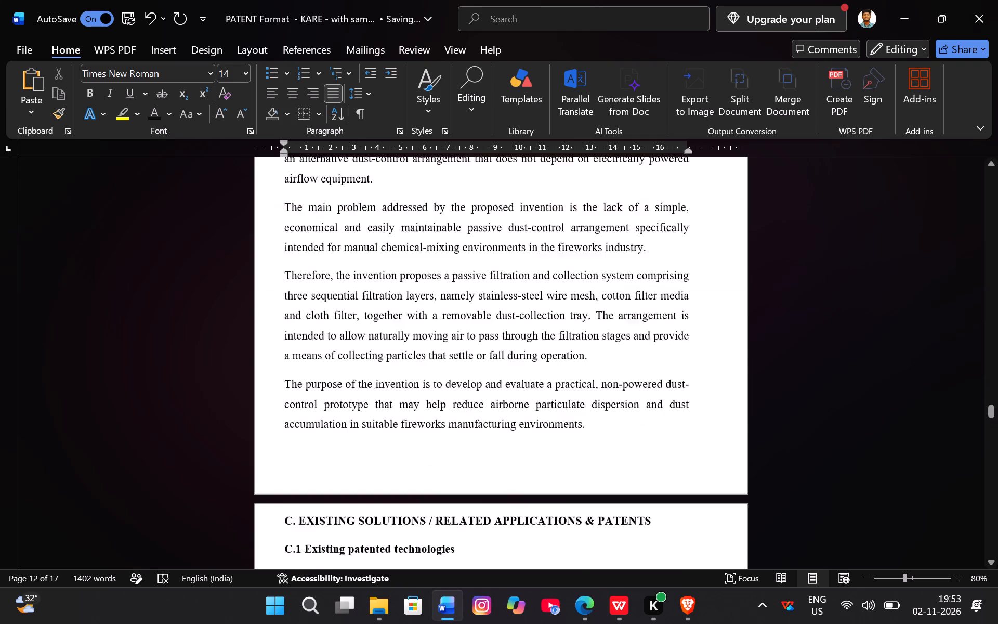
scroll(433, 425, "up", 1)
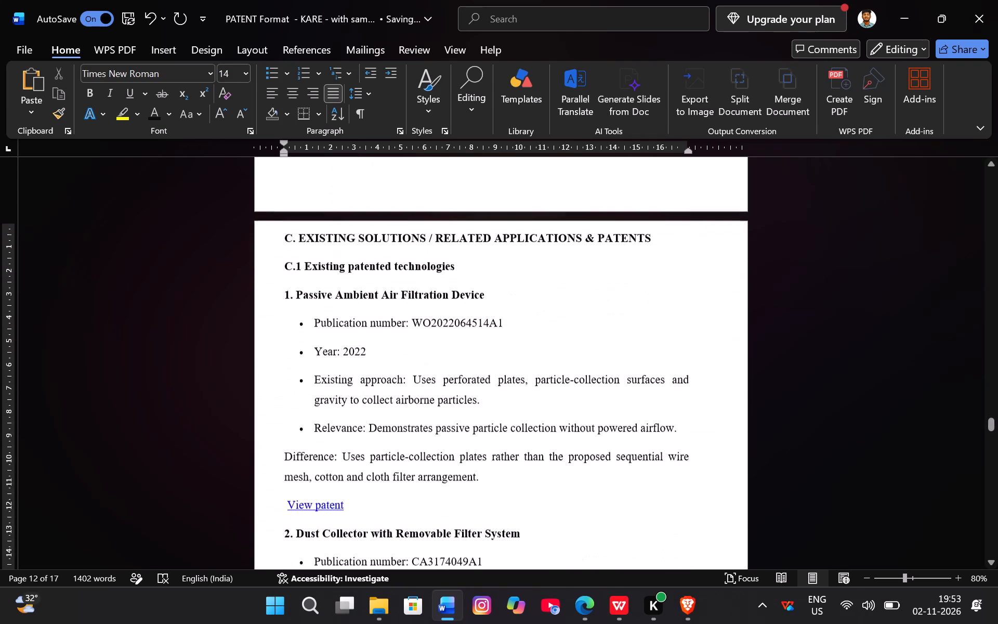
scroll(433, 425, "up", 1)
scroll(433, 425, "down", 1)
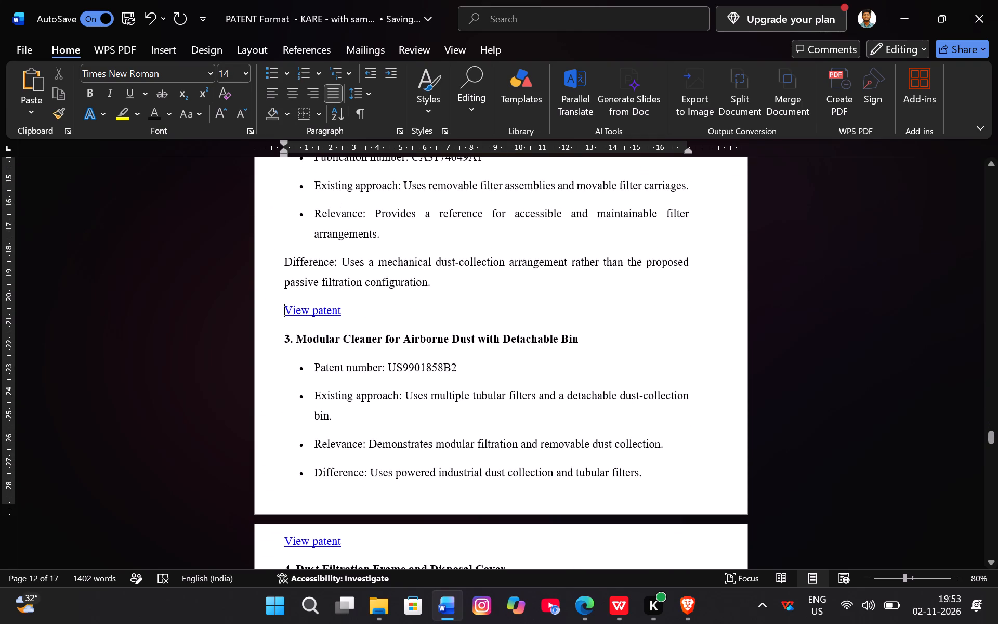
scroll(376, 477, "down", 1)
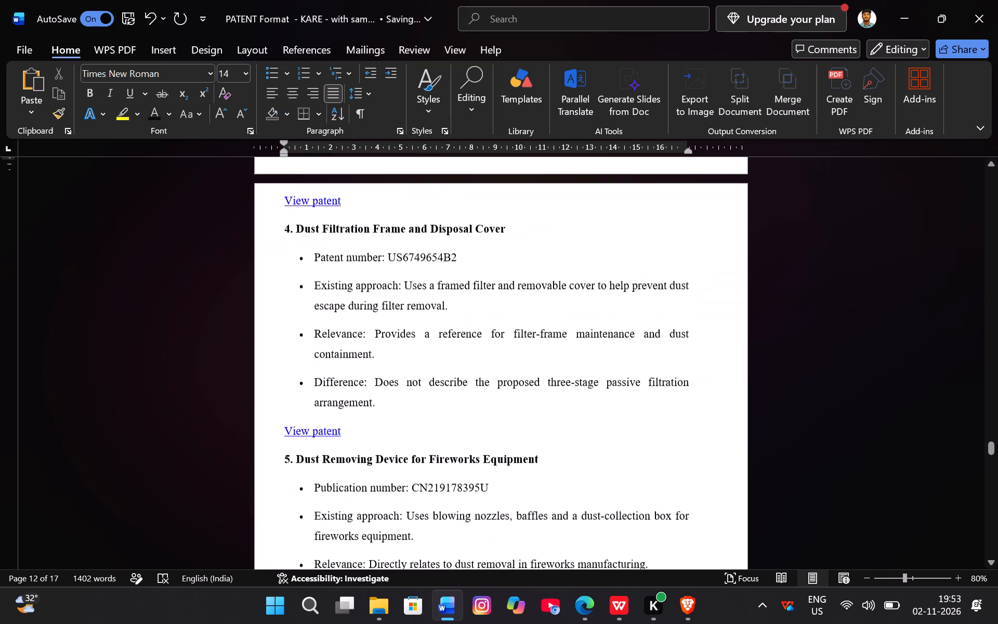
scroll(376, 477, "down", 1)
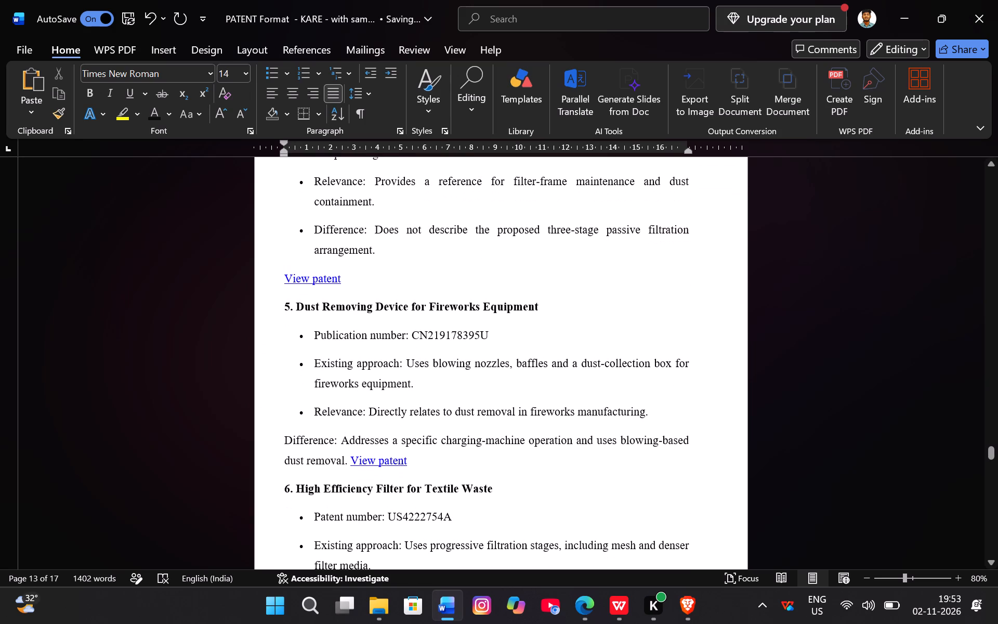
scroll(358, 459, "down", 1)
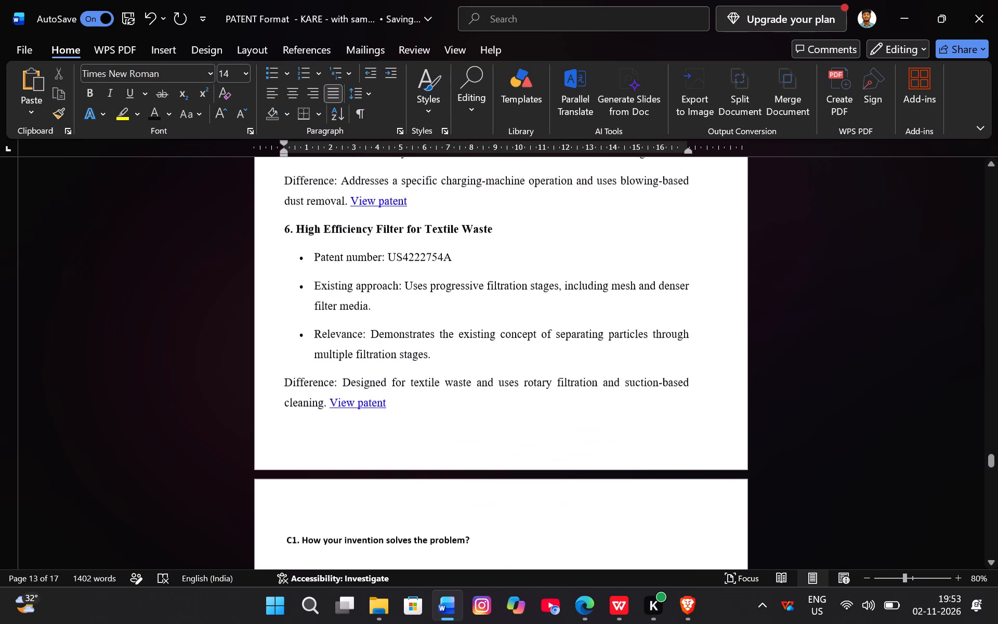
left_click(346, 293)
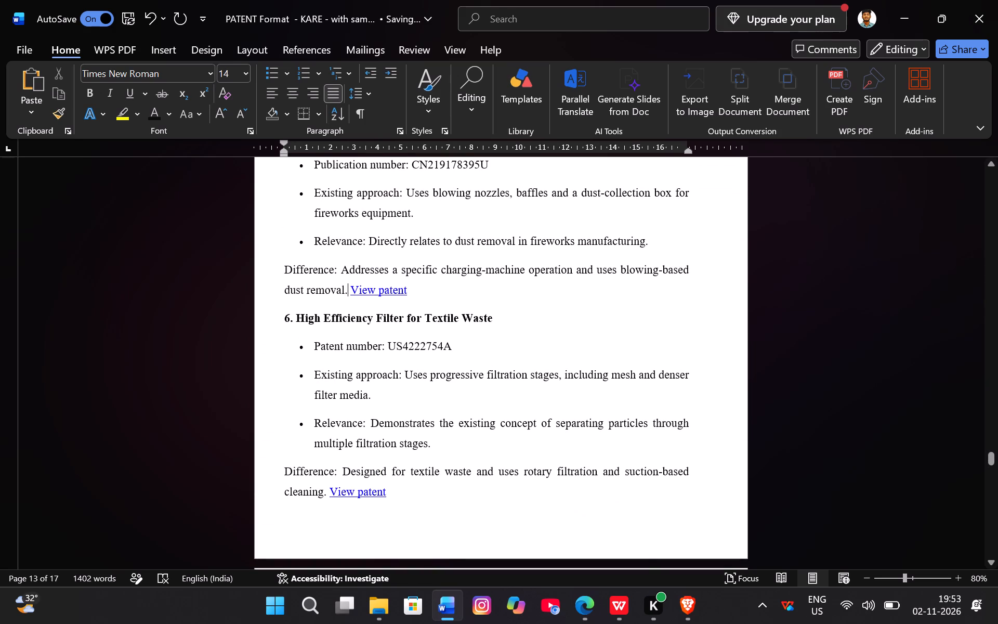
key("Return")
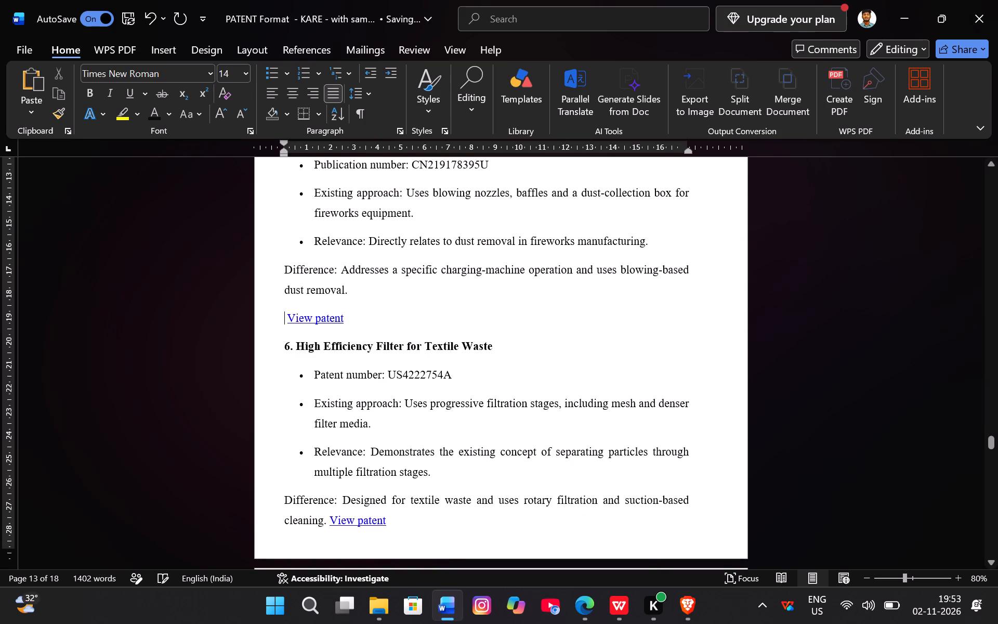
Delete three blank lines above the heading "C1. How your invention solves the problem?".
scroll(346, 293, "down", 1)
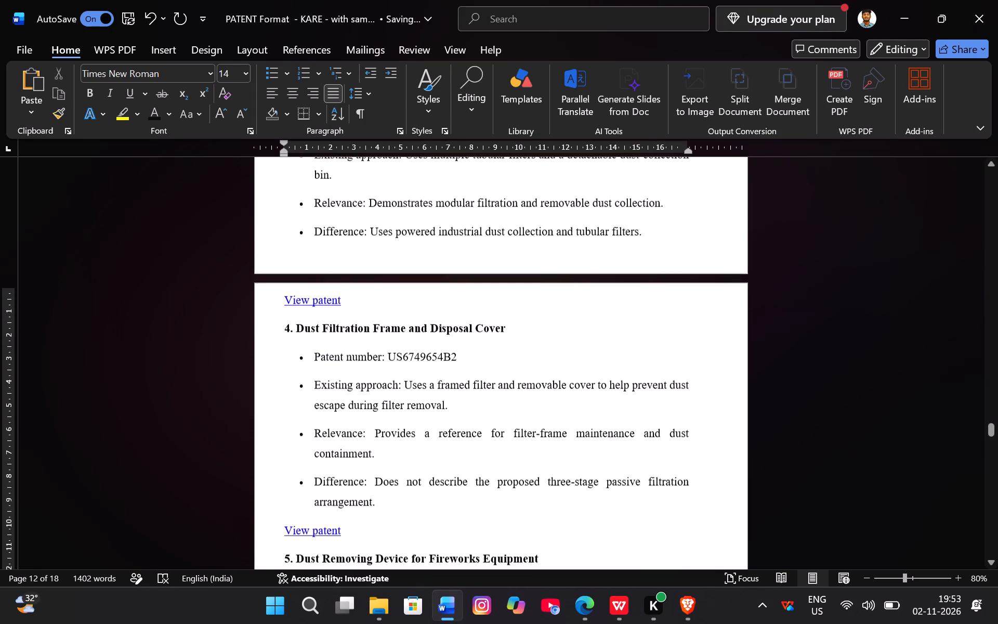
scroll(346, 293, "down", 1)
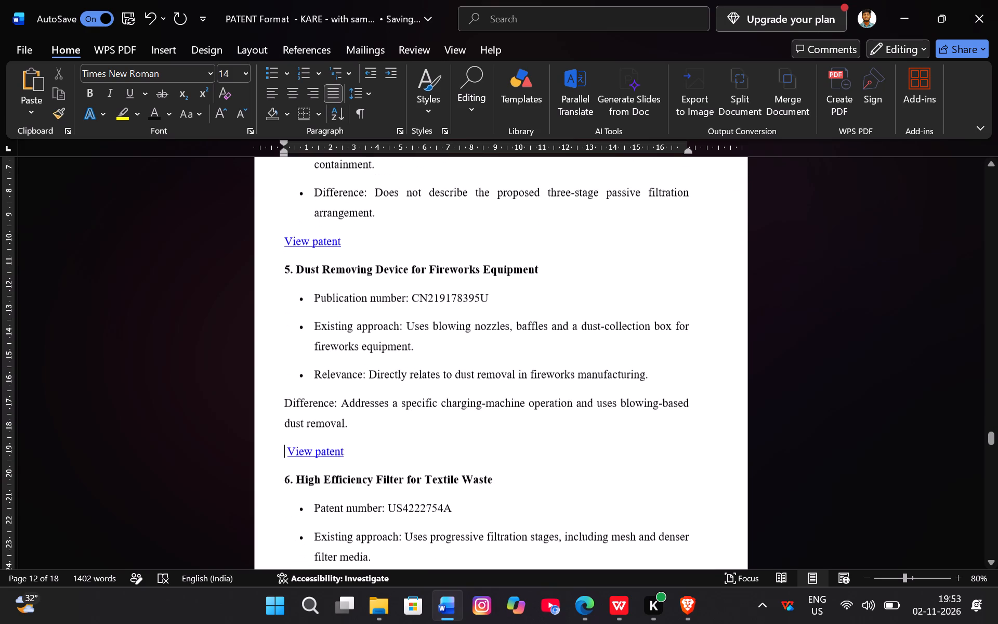
scroll(346, 293, "down", 2)
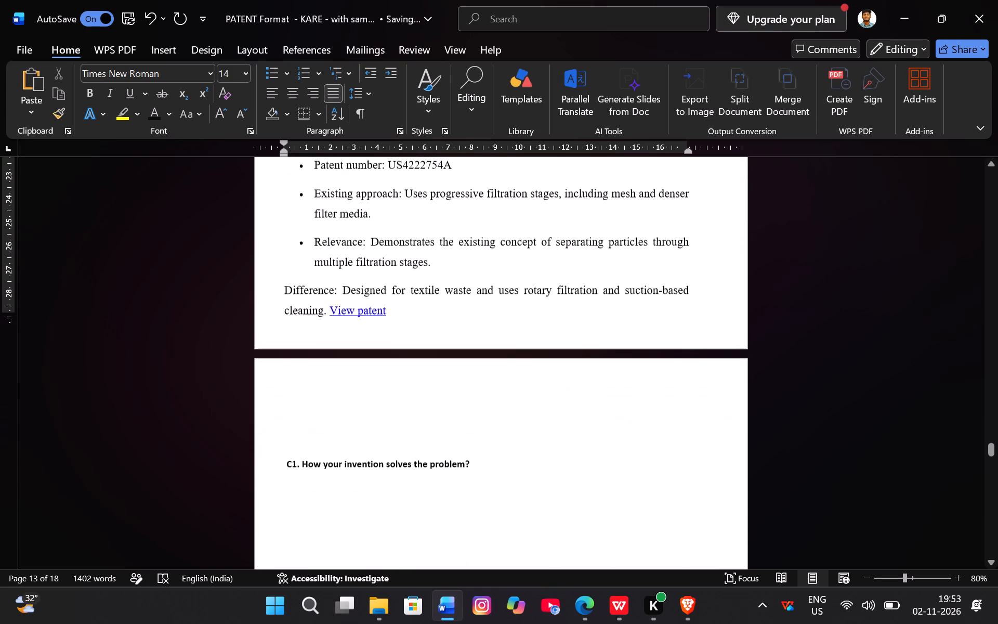
left_click(355, 430)
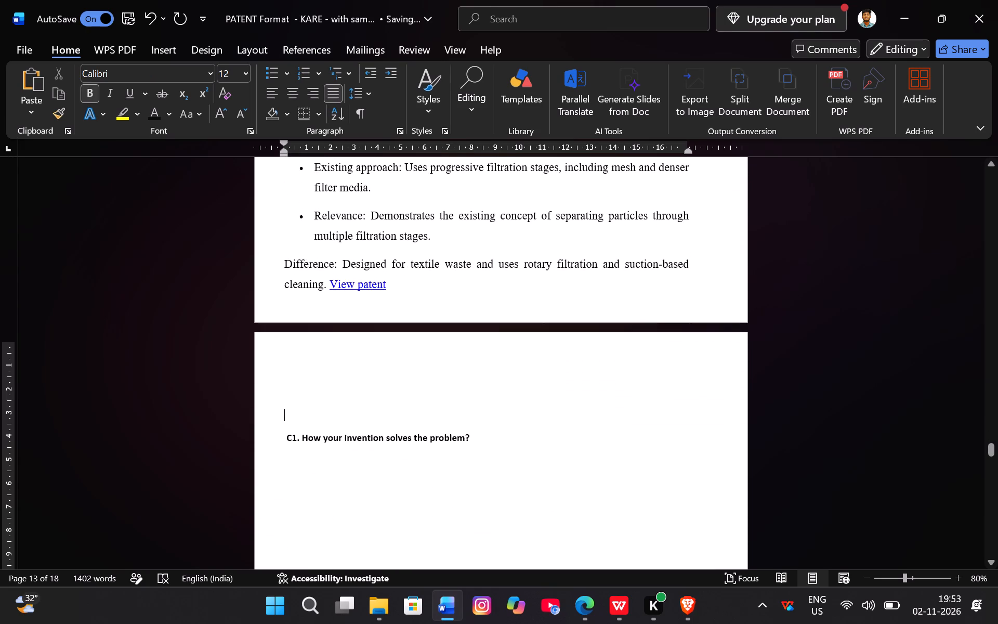
key("BackSpace")
key("BackSpace")
key("BackSpace")
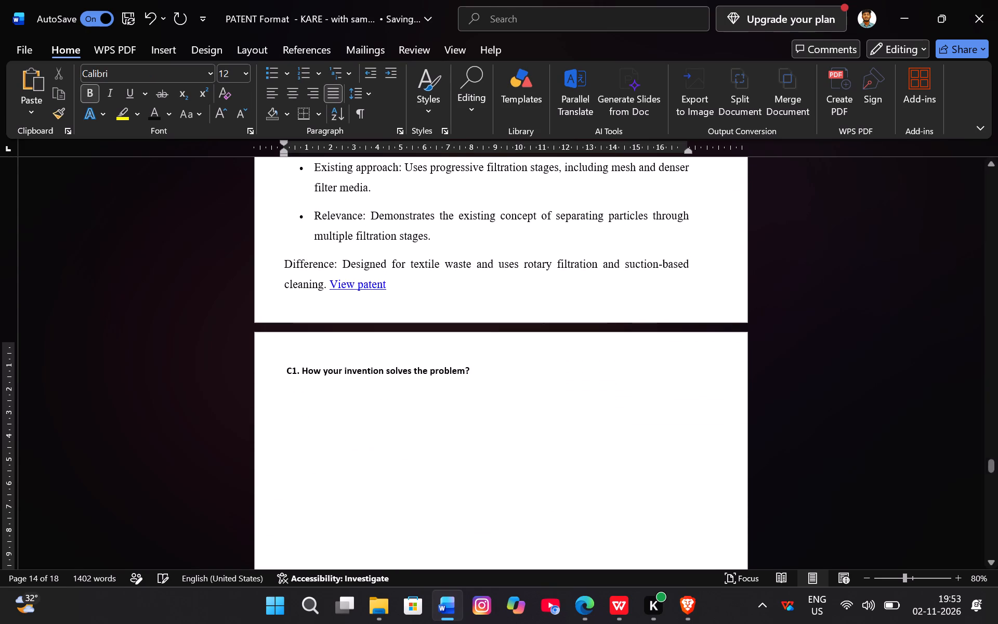
Check the "View patent" links of the sixth and fourth entries in the browser, close both patent pages and return to Word.
left_click(357, 284, "ctrl")
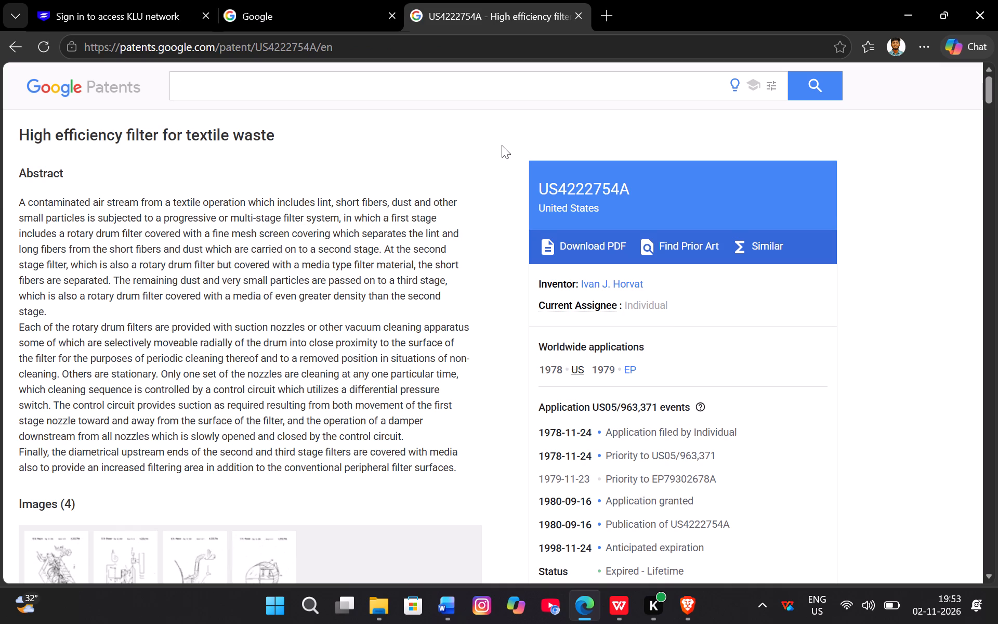
left_click(693, 619)
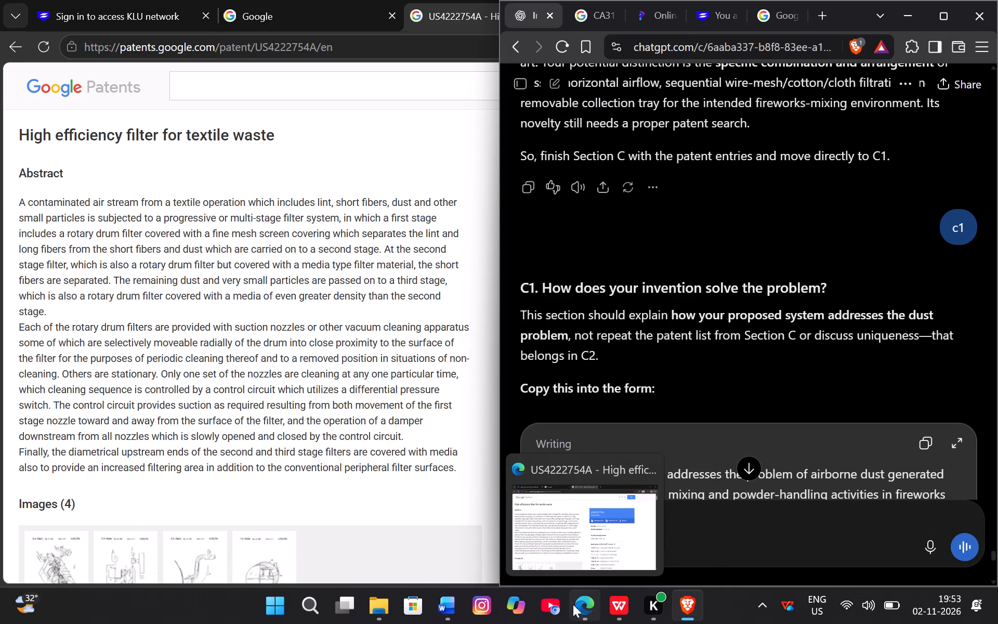
left_click(453, 606)
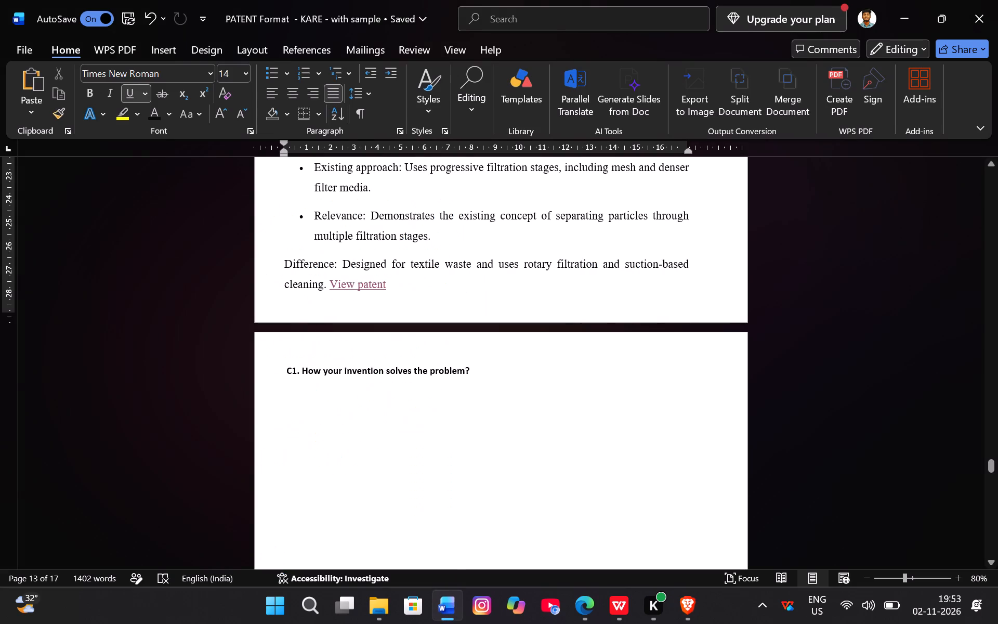
scroll(469, 486, "up", 1)
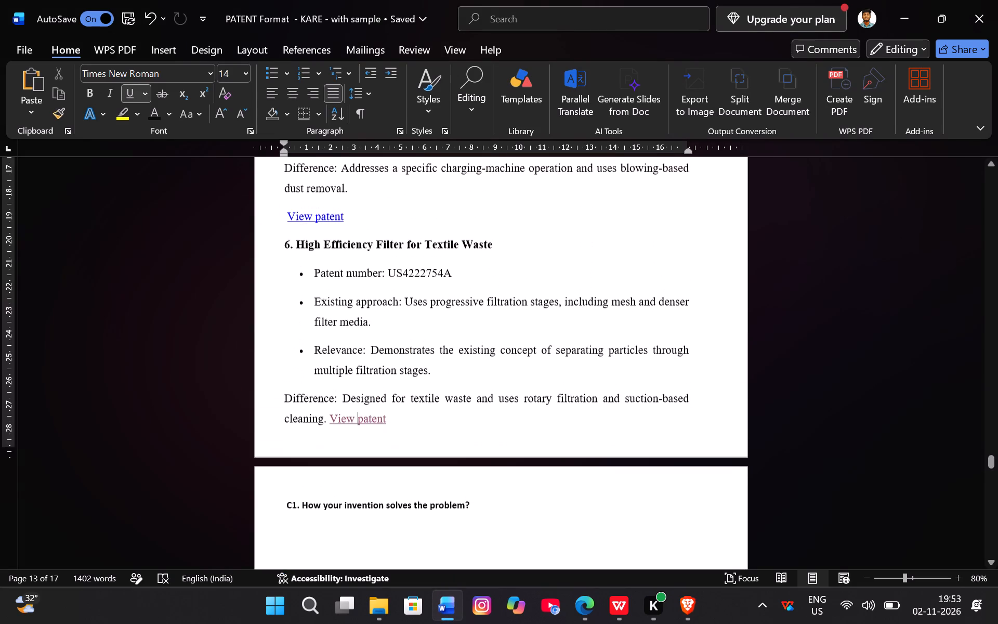
scroll(469, 486, "up", 1)
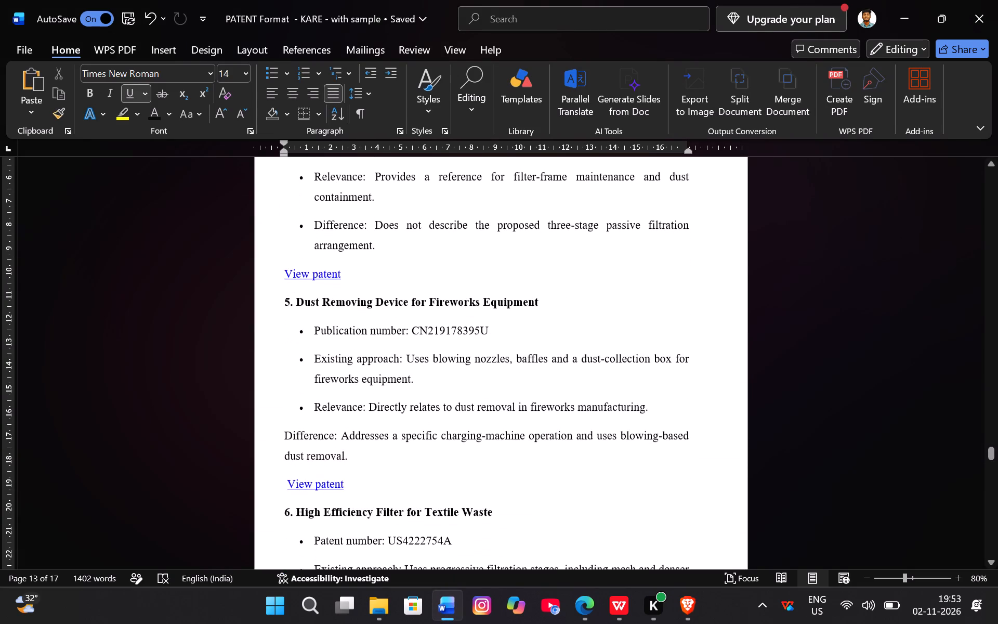
left_click(313, 270, "ctrl")
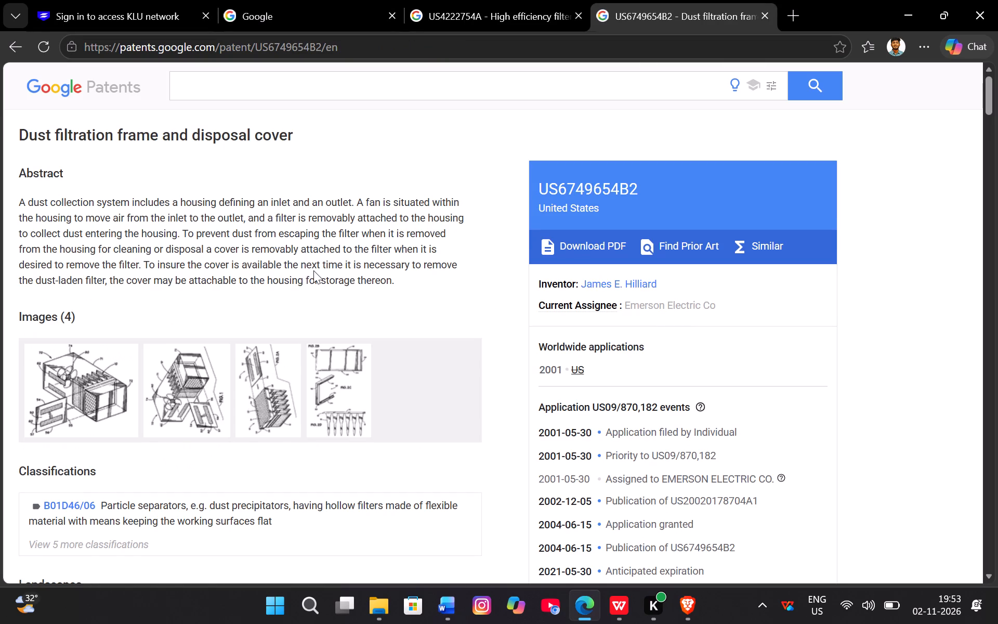
left_click(765, 19)
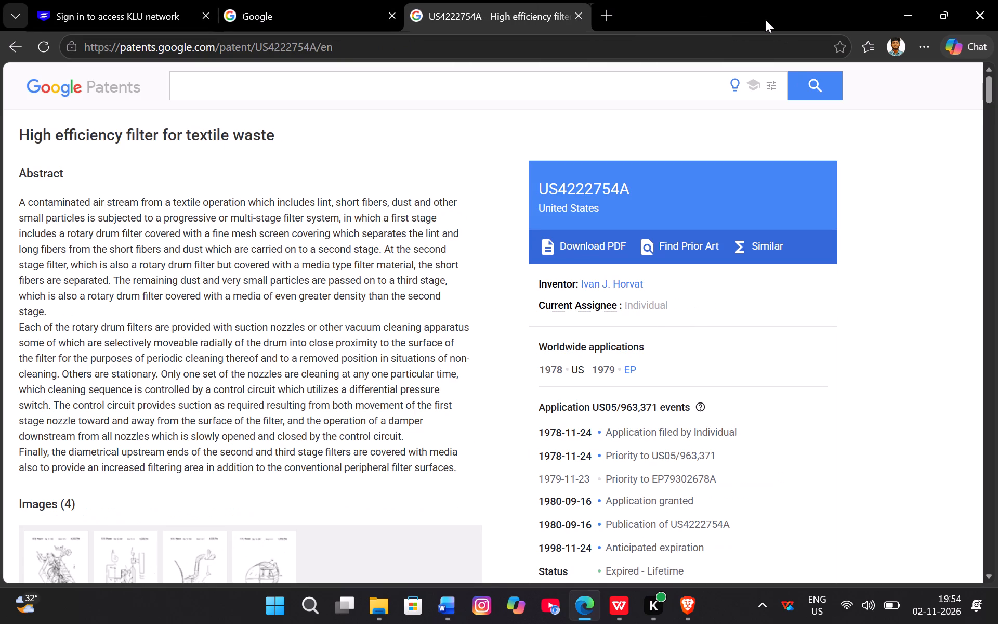
left_click(580, 12)
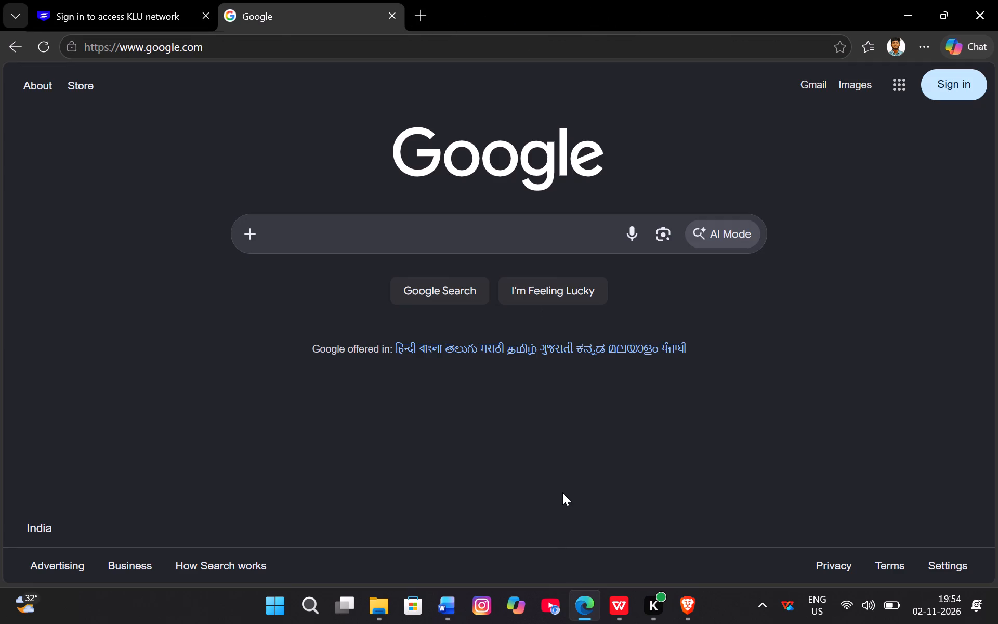
left_click(451, 603)
left_click(443, 375)
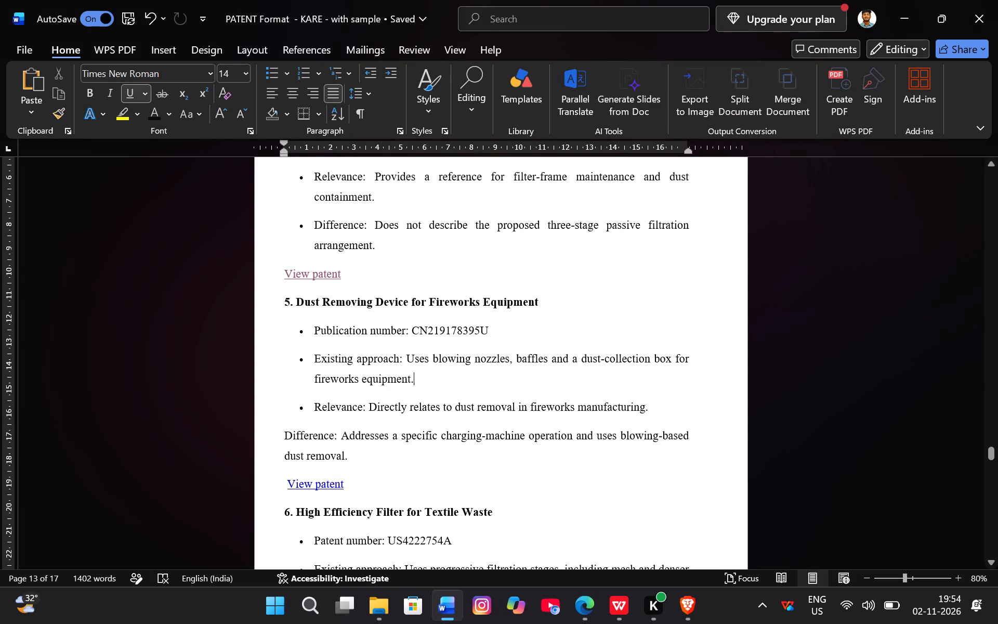
left_click(443, 375)
left_click(501, 357)
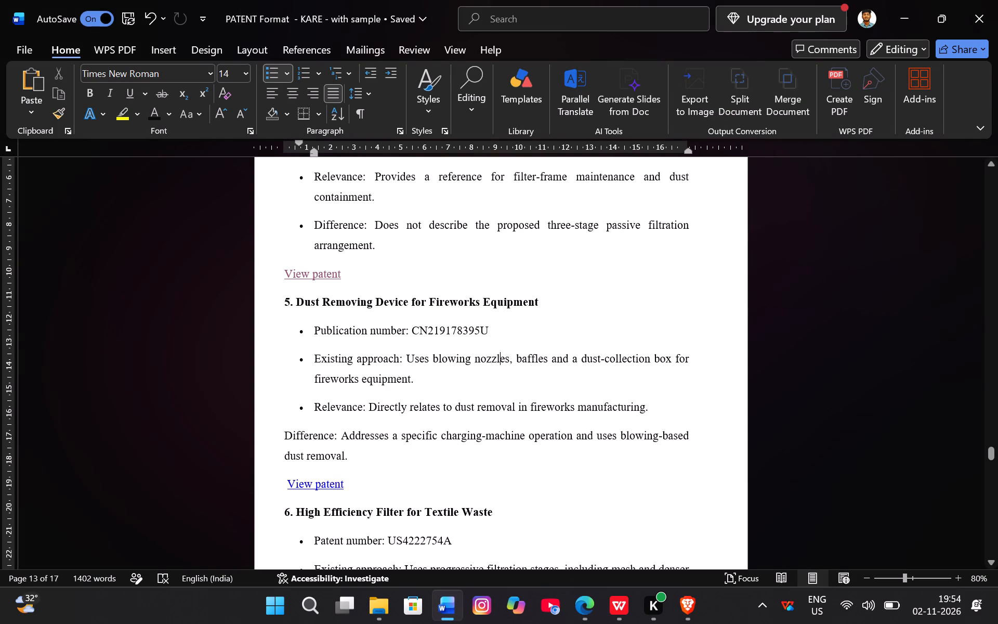
Review the text and "View patent" links of the third to sixth patent entries in Section C.
scroll(501, 357, "up", 2)
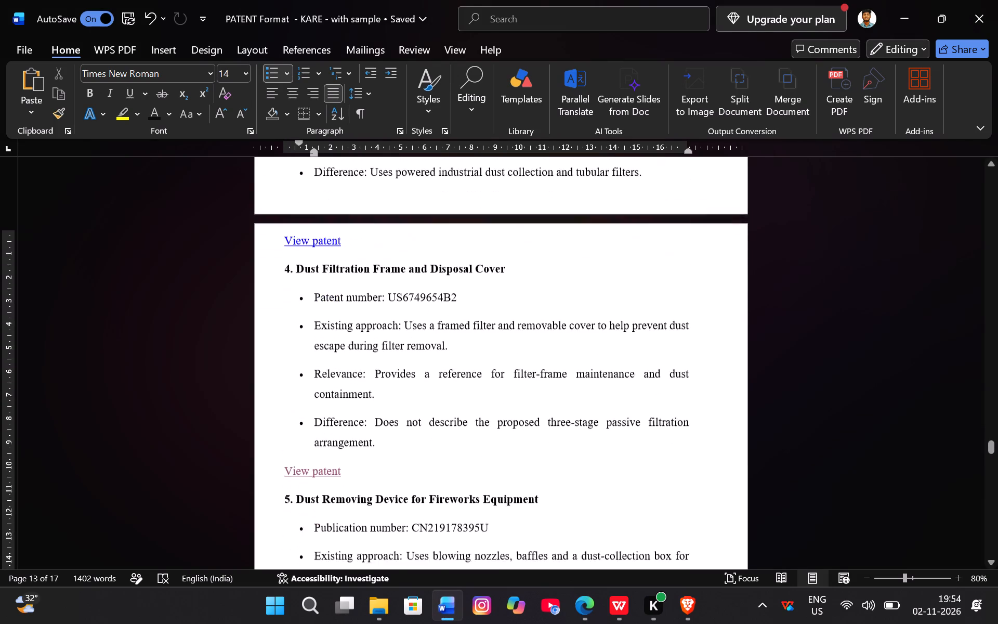
scroll(501, 357, "up", 2)
left_click(677, 250)
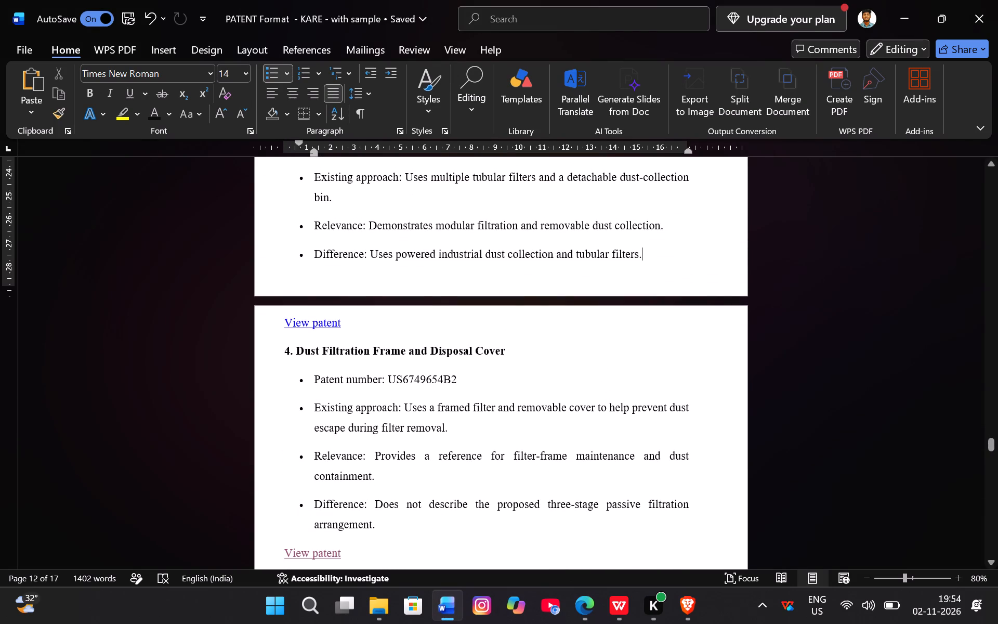
scroll(539, 359, "down", 2)
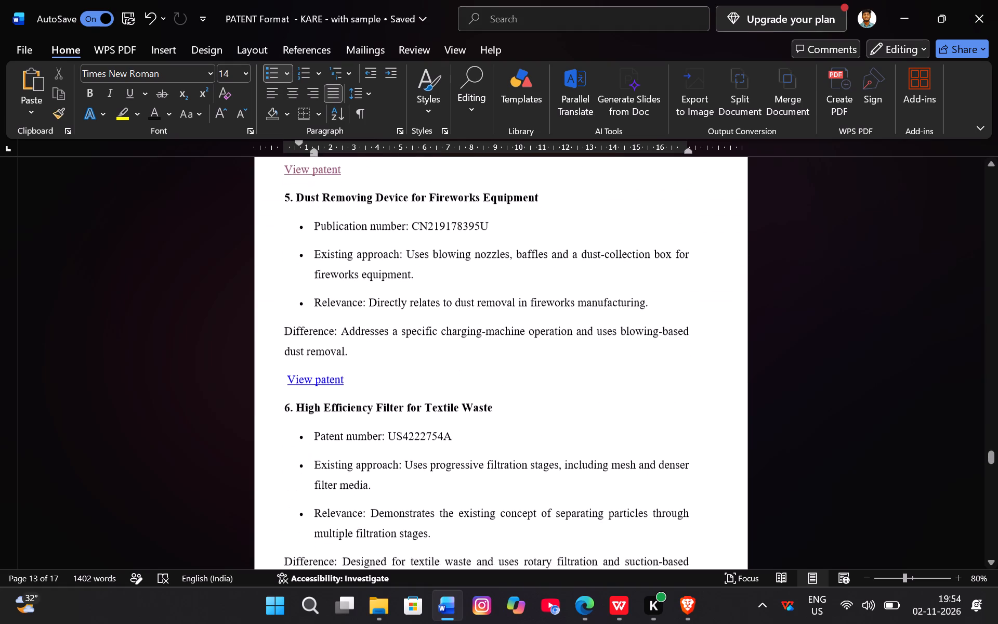
scroll(539, 359, "down", 2)
Delete one blank line between the C1 and C2 headings.
left_click(442, 344)
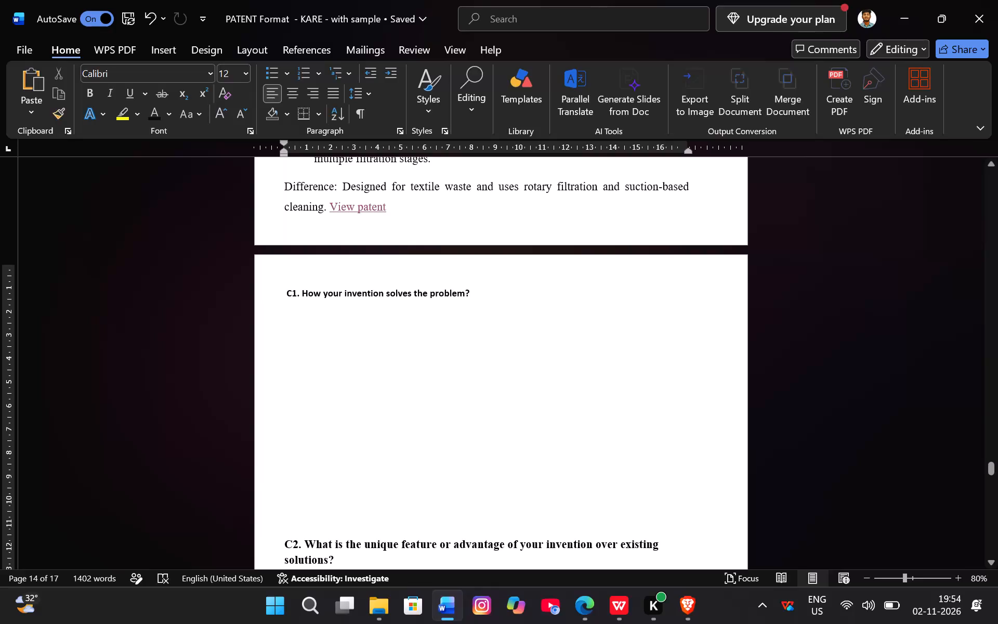
key("BackSpace")
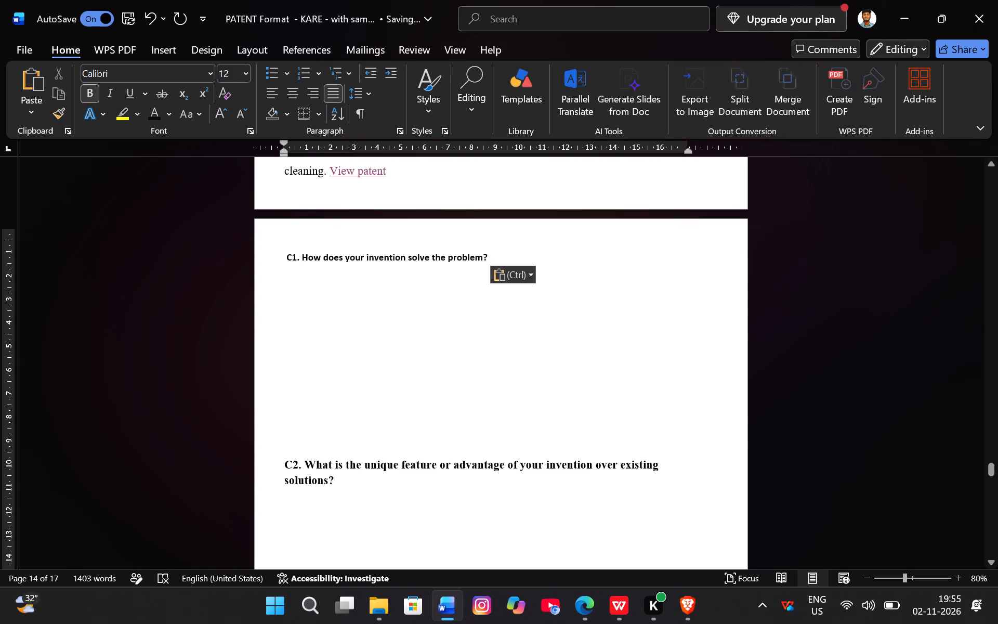
Insert the copied C1 answer from the clipboard history on a new line below the C1 heading.
key("Return")
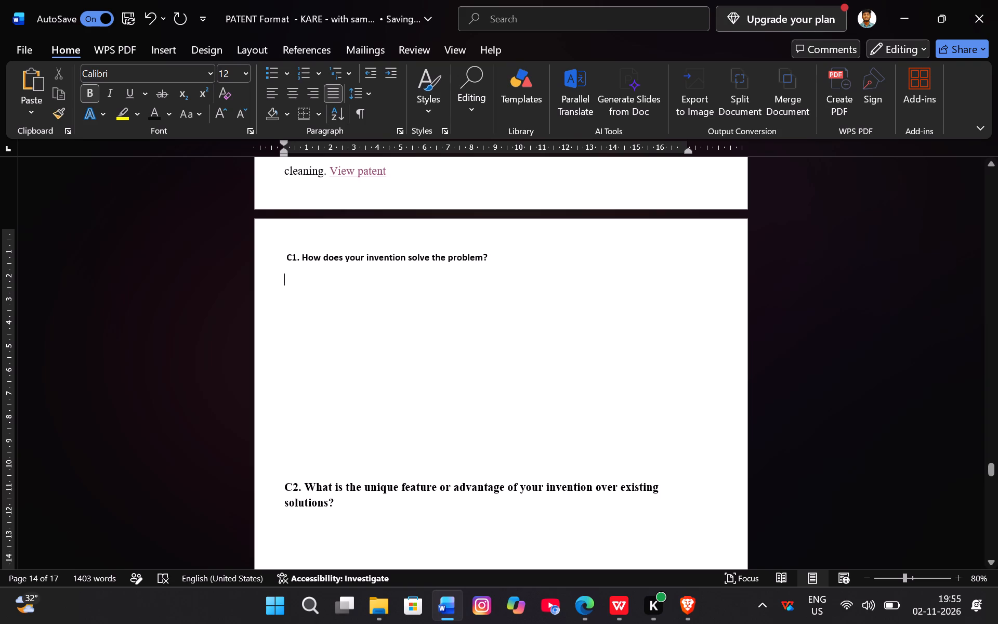
key("super+v")
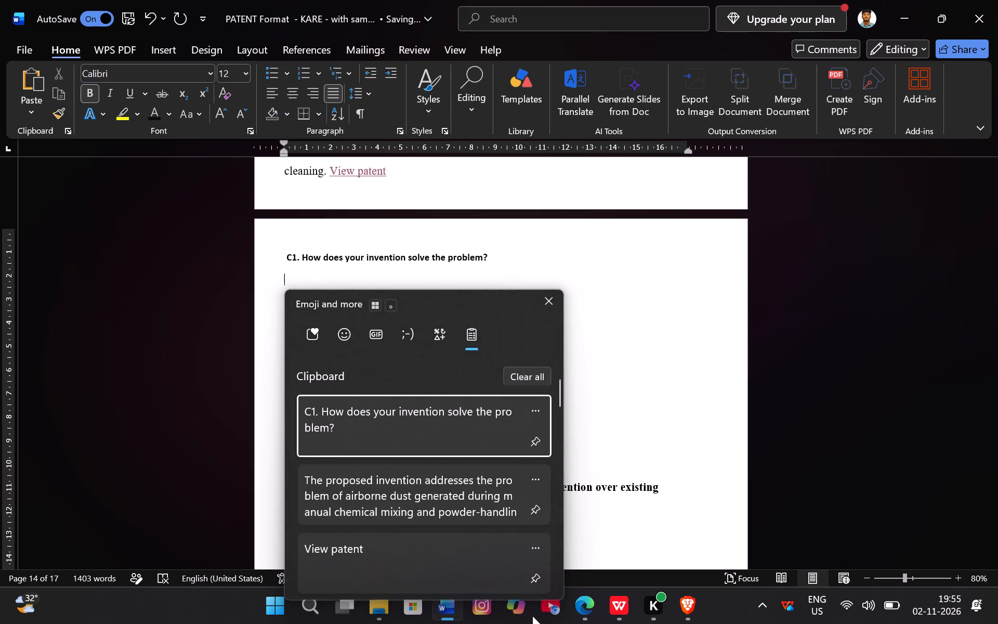
left_click(433, 485)
key("ctrl+v")
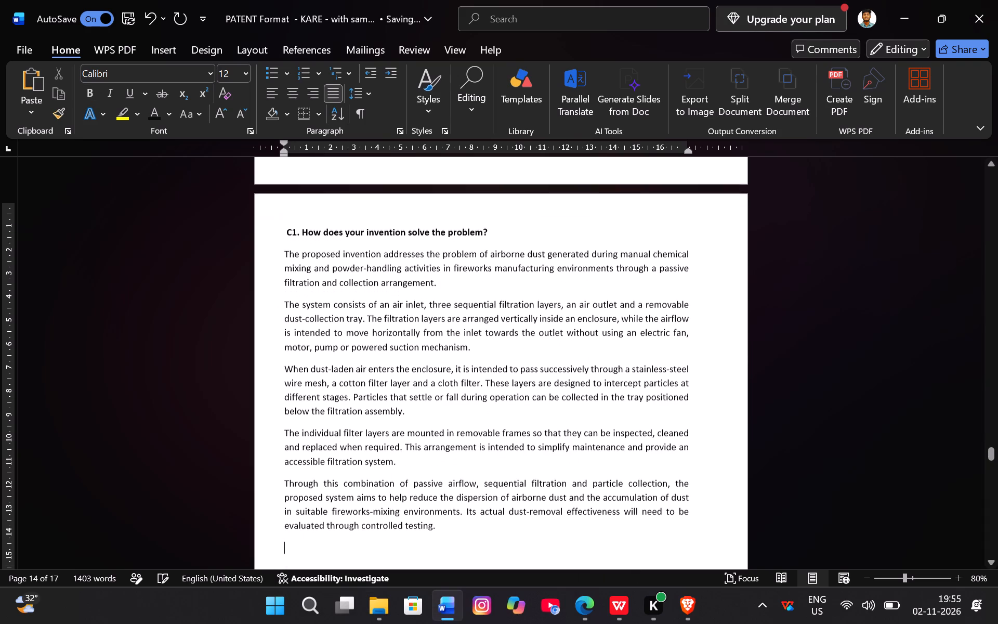
Format the five C1 answer paragraphs in Times New Roman, size 14, with increased line spacing.
left_click_drag(284, 251, 475, 520)
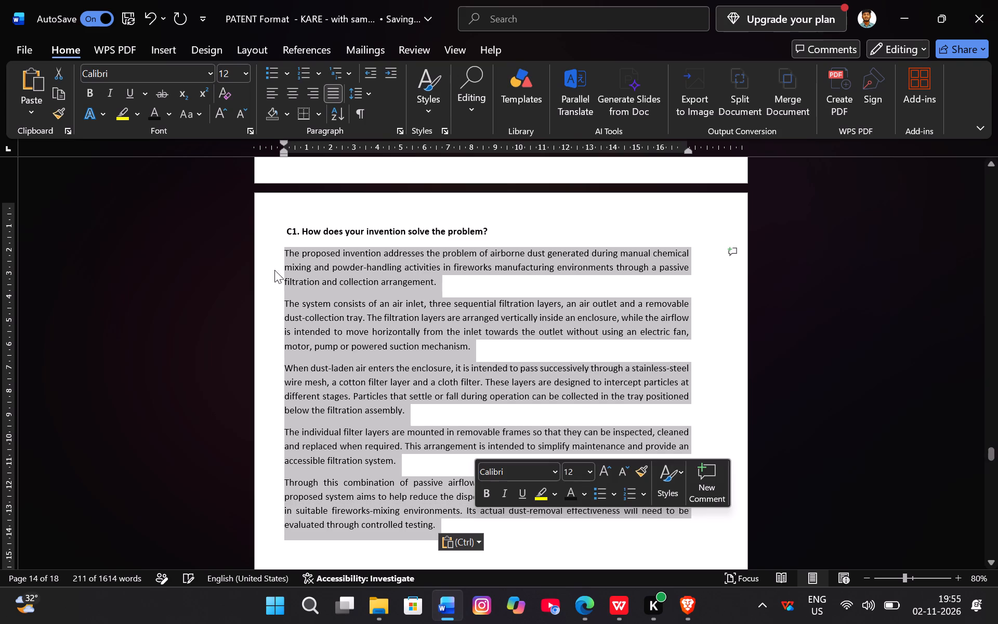
left_click(155, 74)
type("tim")
key("Tab")
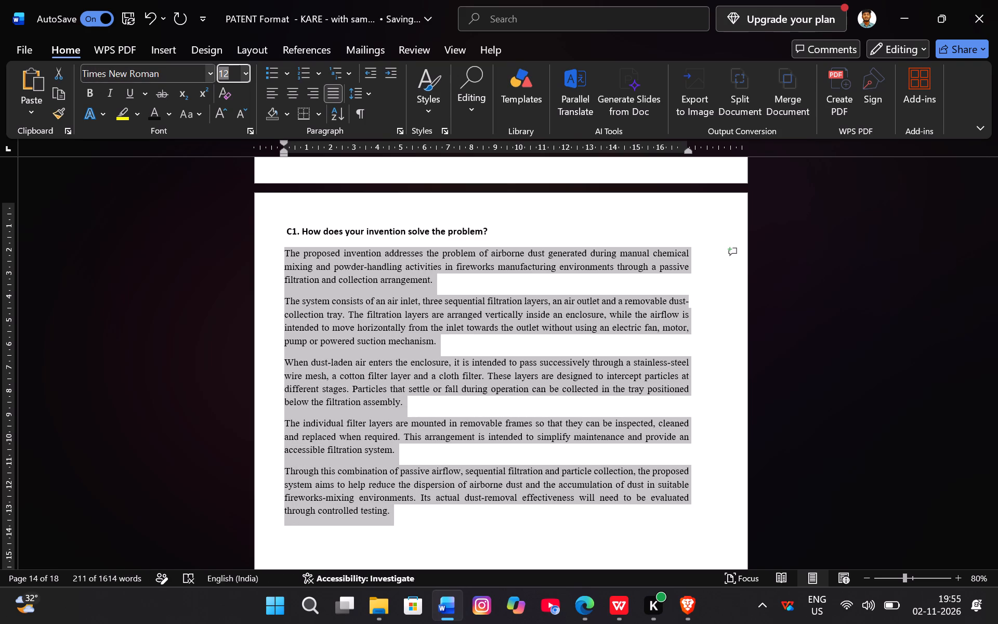
type("14")
left_click(371, 93)
left_click(392, 163)
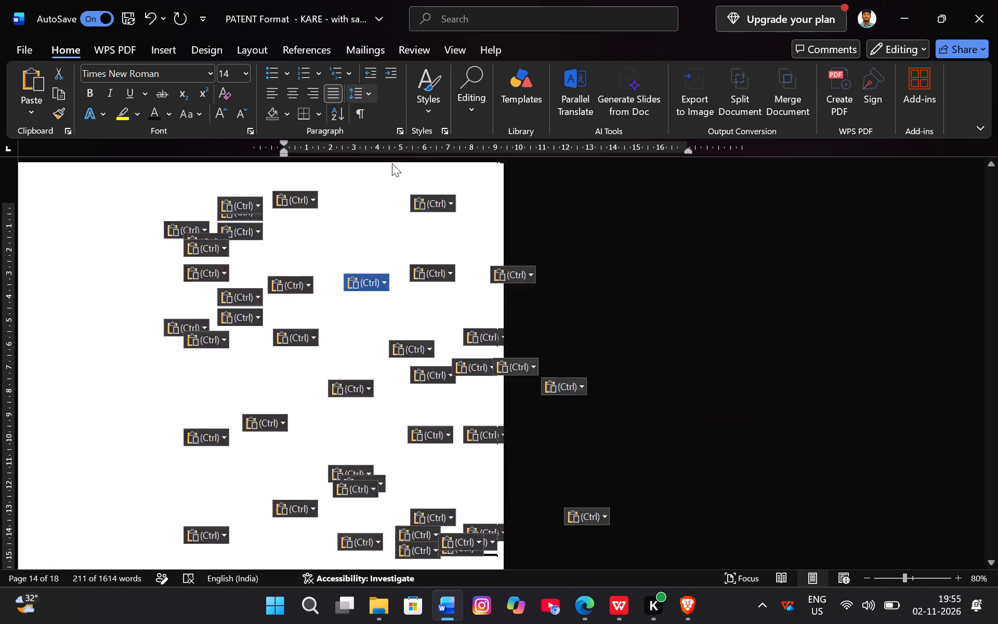
left_click(417, 353)
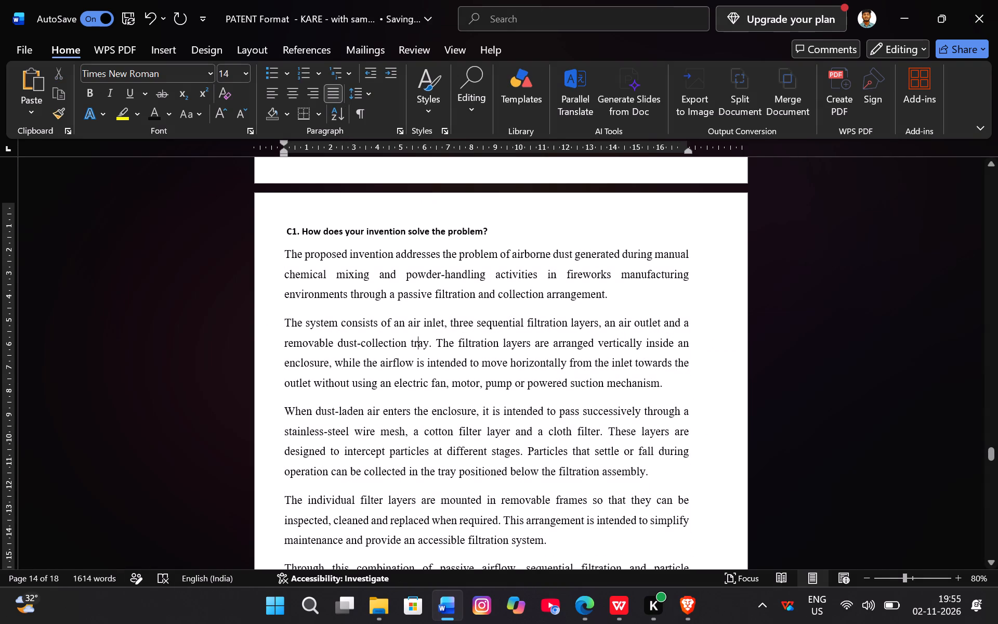
Format the C1 heading in Times New Roman, size 14.
left_click_drag(285, 232, 439, 235)
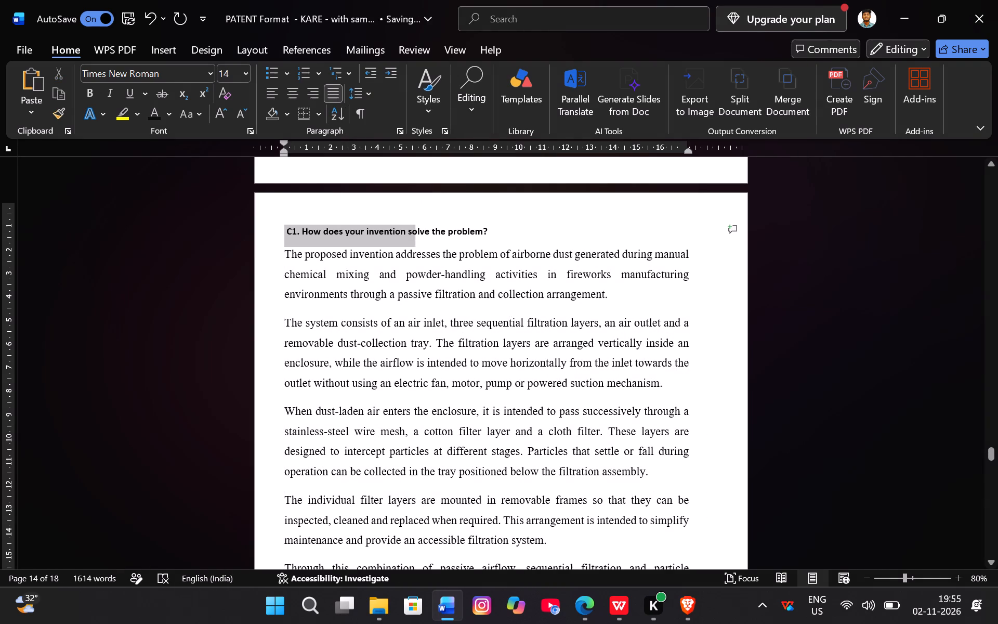
left_click_drag(439, 235, 494, 239)
left_click(558, 187)
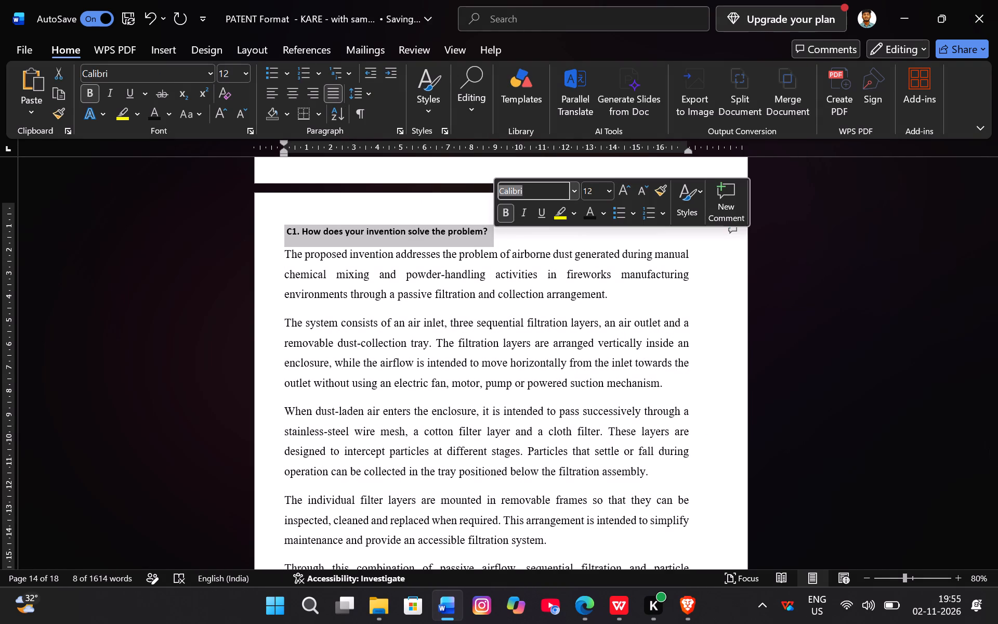
type("ti")
key("Tab")
type("14")
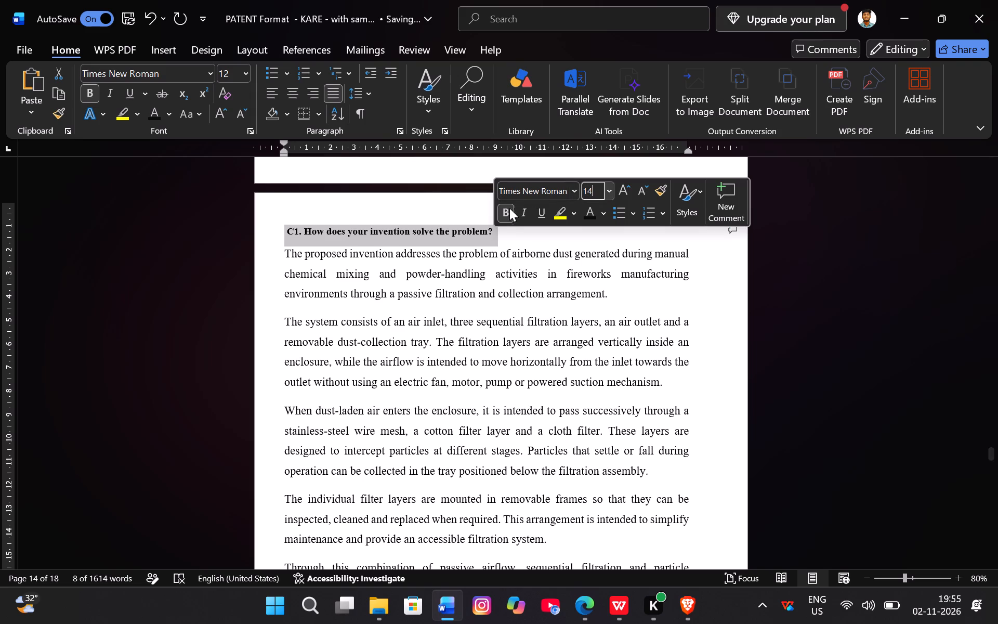
left_click(508, 211)
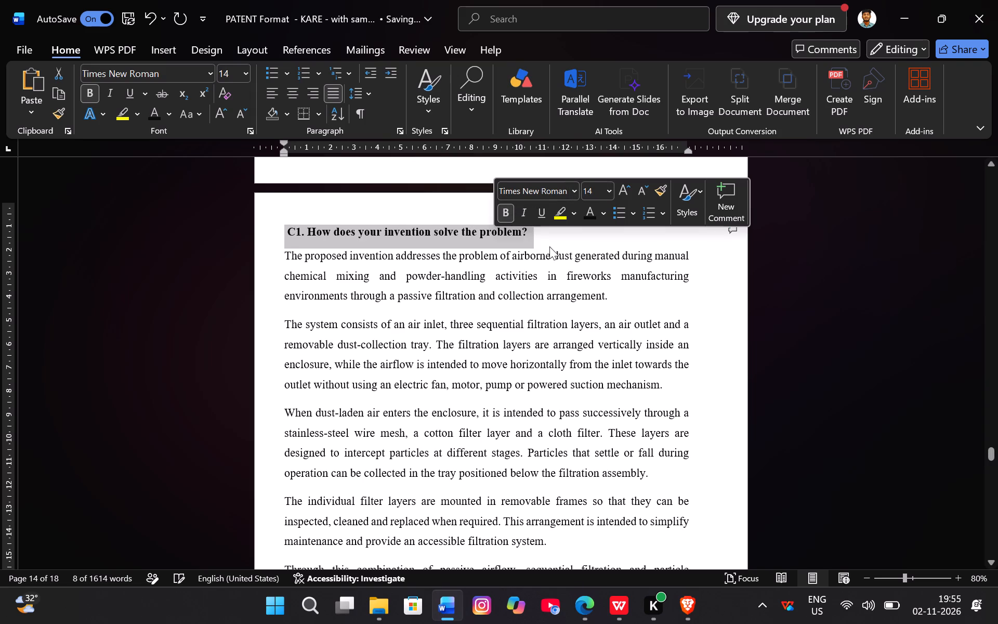
left_click(544, 241)
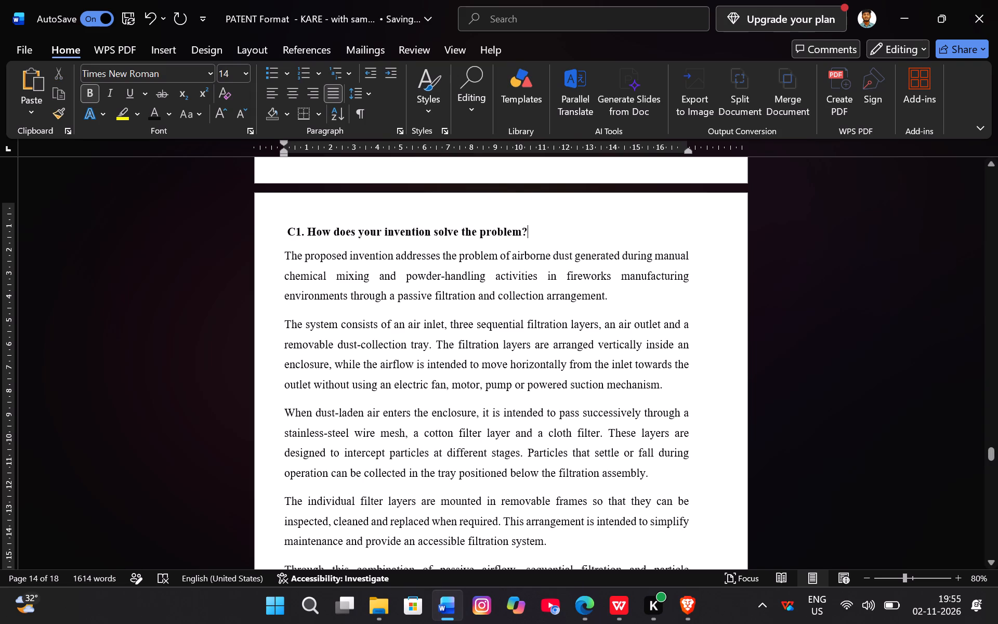
Change "your" to "our" in the C1 heading.
left_click(366, 231)
key("BackSpace")
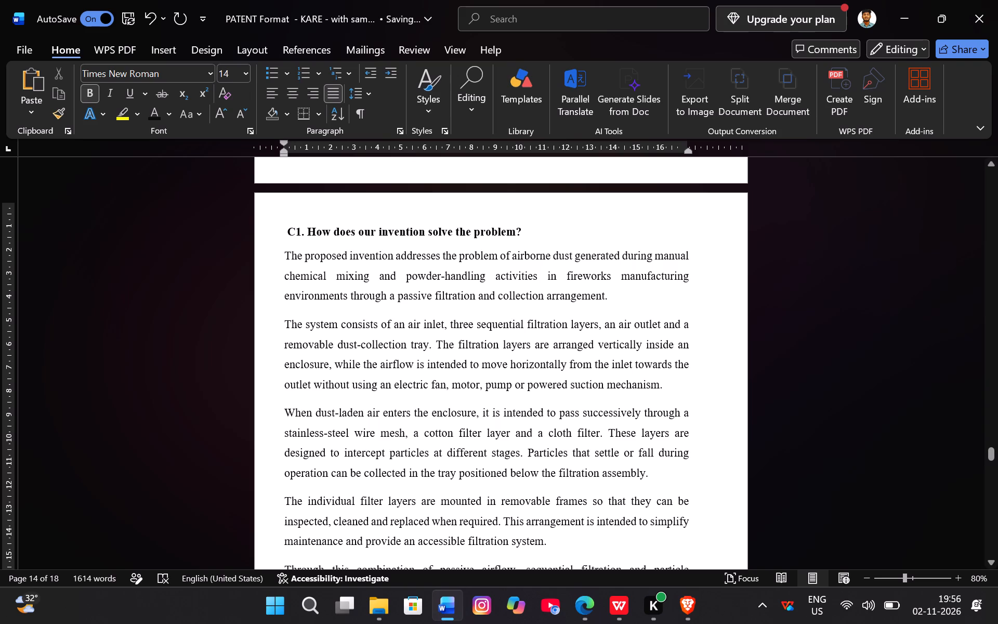
Set the line spacing of the C1 heading and all five answer paragraphs to 1.5.
left_click_drag(285, 226, 491, 558)
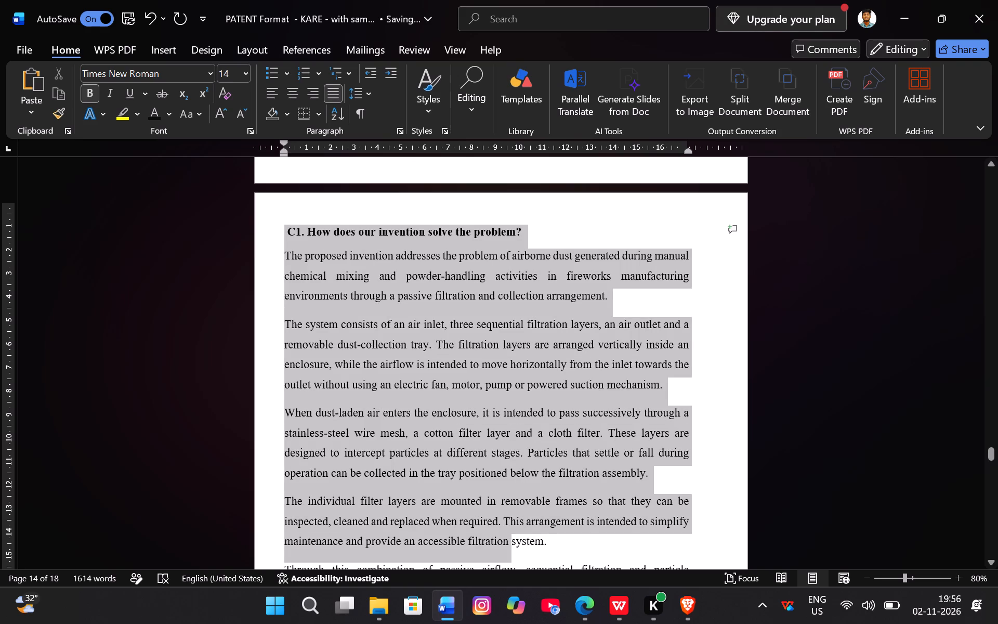
left_click_drag(491, 558, 635, 470)
left_click(368, 88)
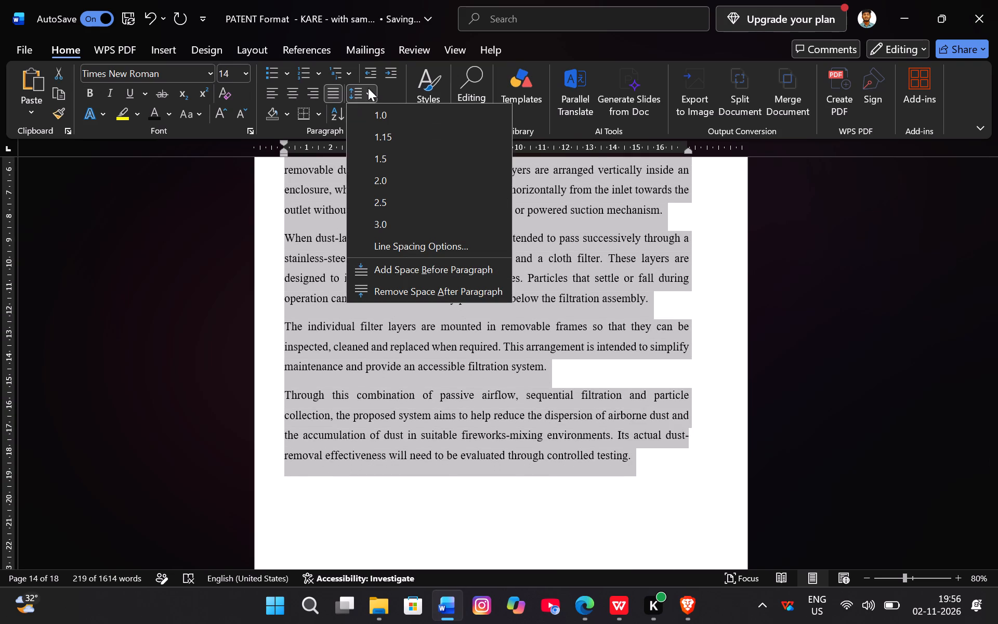
left_click(388, 155)
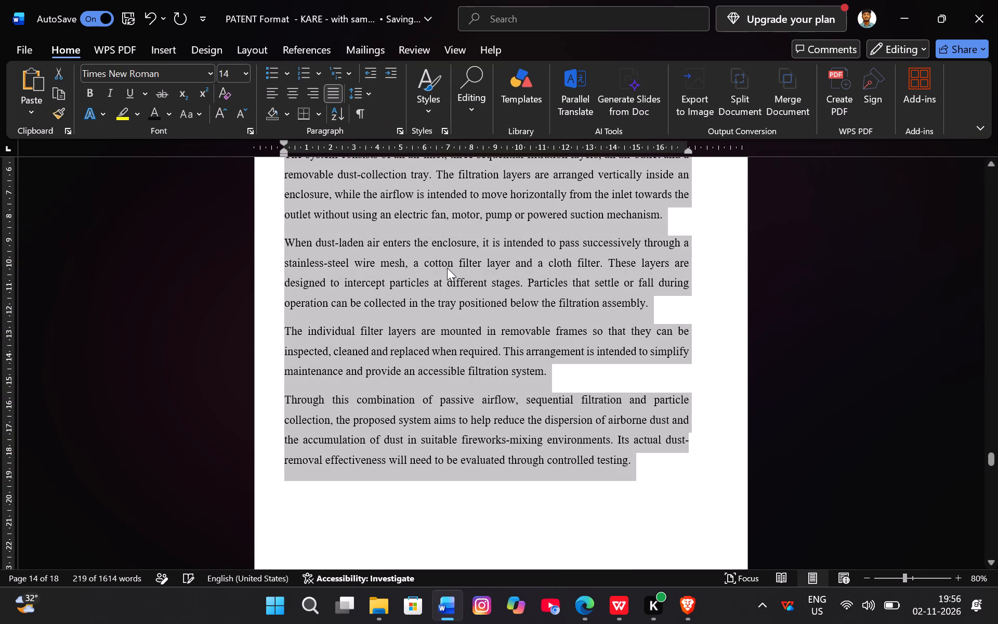
left_click(447, 268)
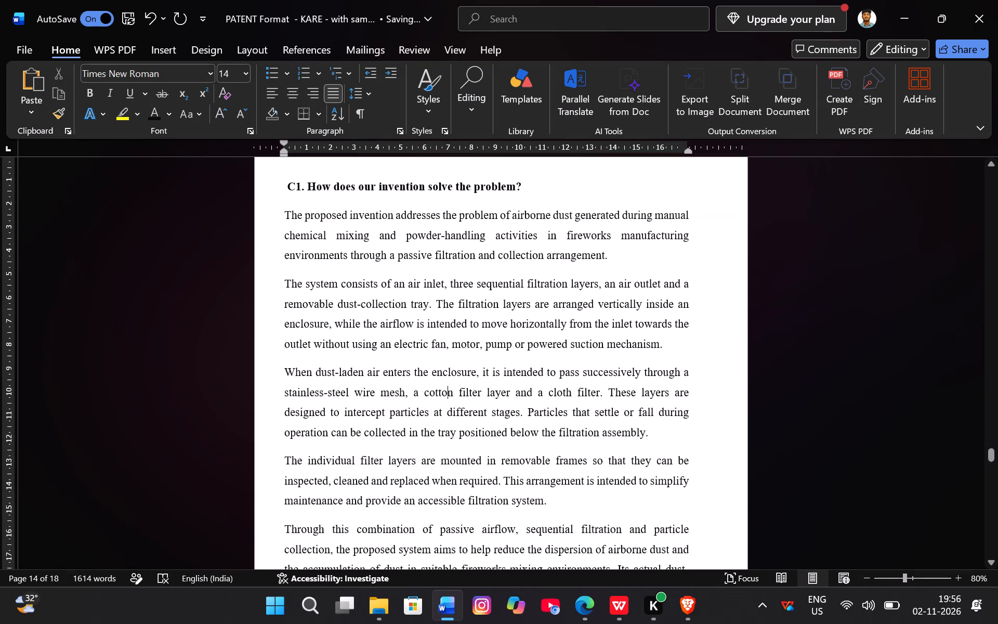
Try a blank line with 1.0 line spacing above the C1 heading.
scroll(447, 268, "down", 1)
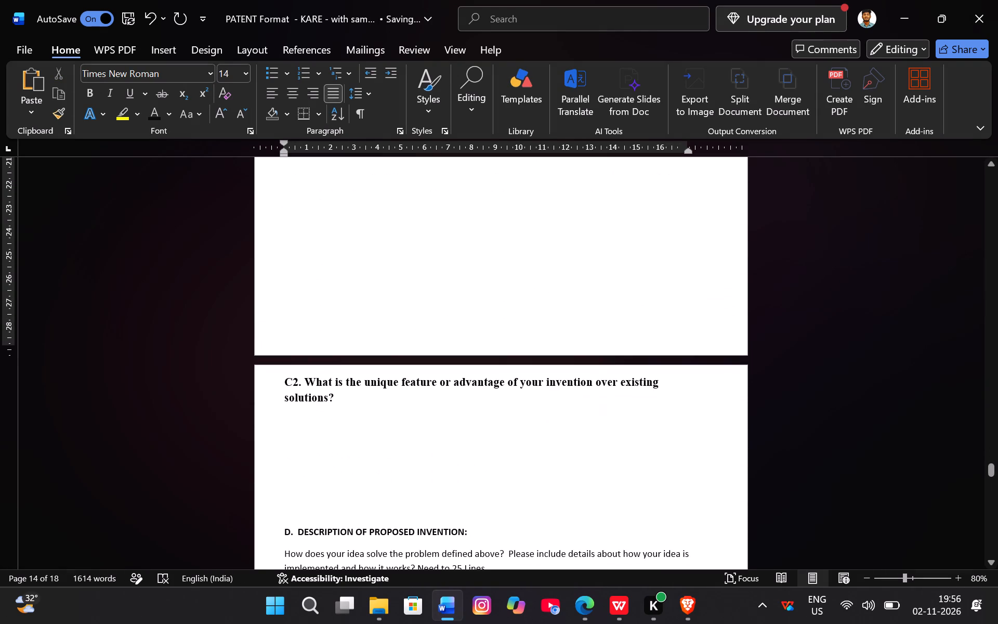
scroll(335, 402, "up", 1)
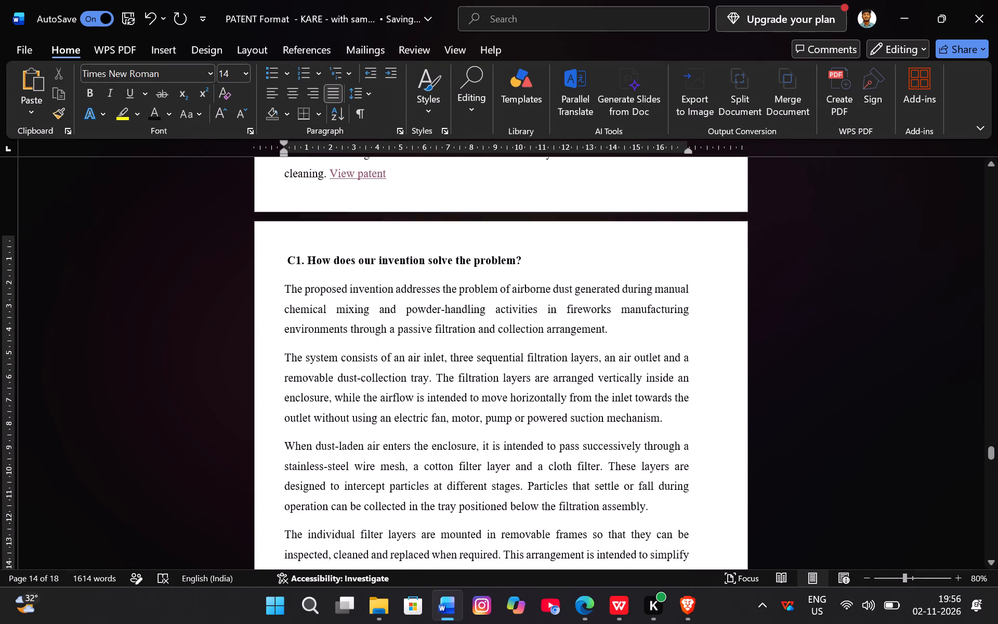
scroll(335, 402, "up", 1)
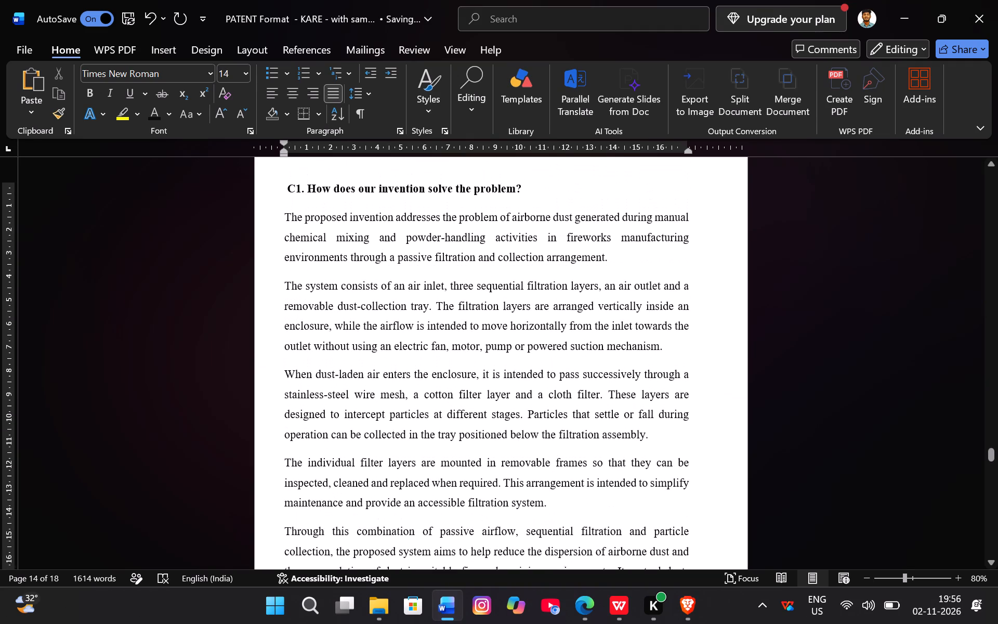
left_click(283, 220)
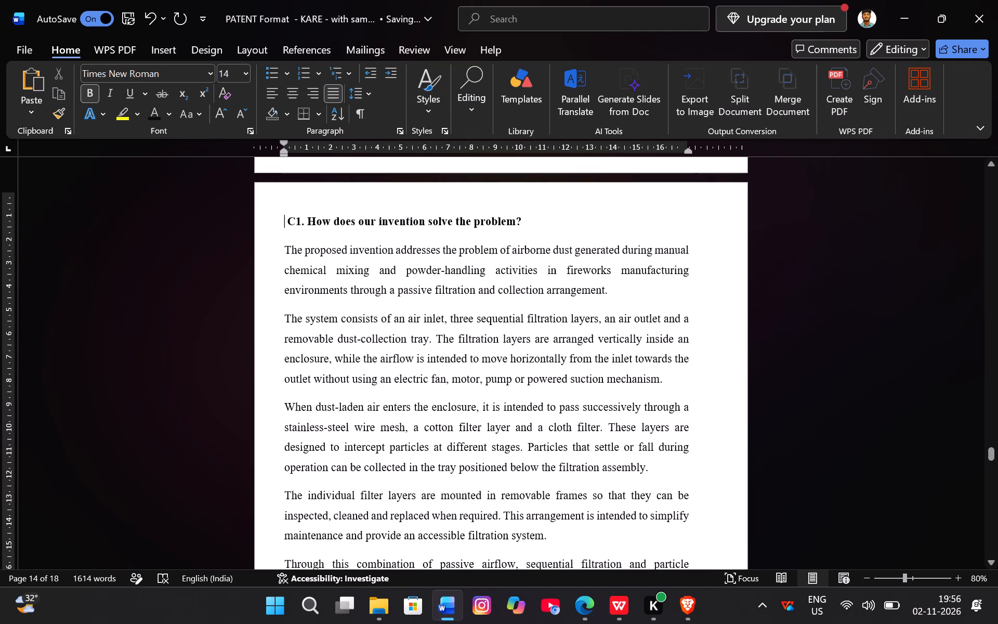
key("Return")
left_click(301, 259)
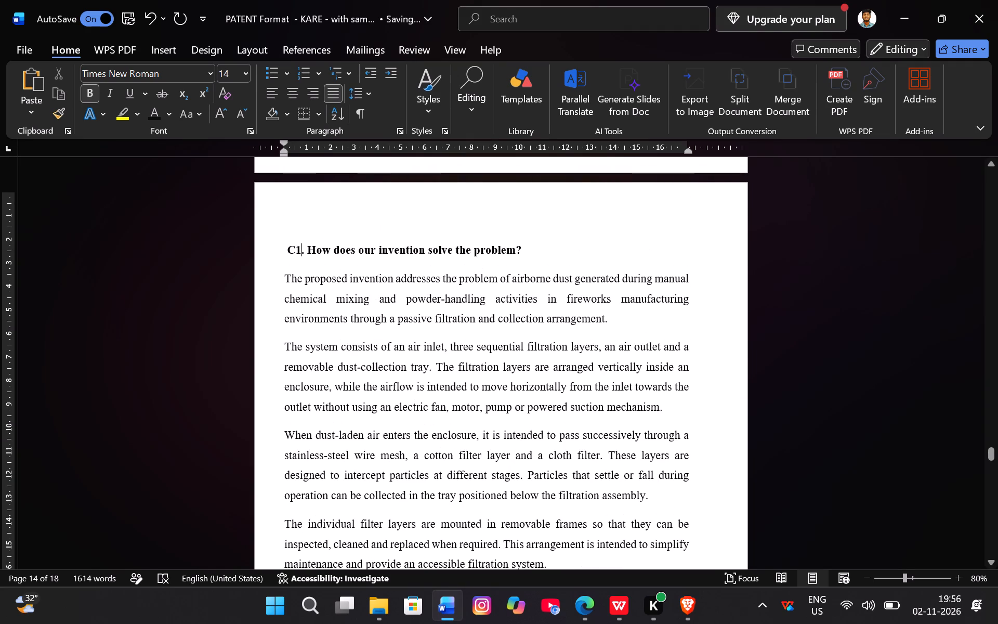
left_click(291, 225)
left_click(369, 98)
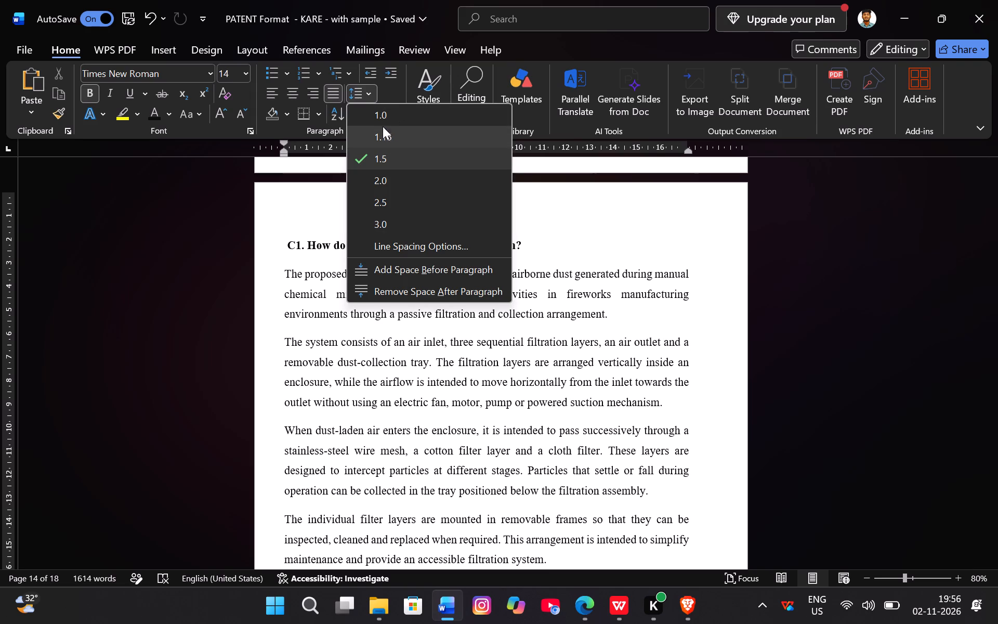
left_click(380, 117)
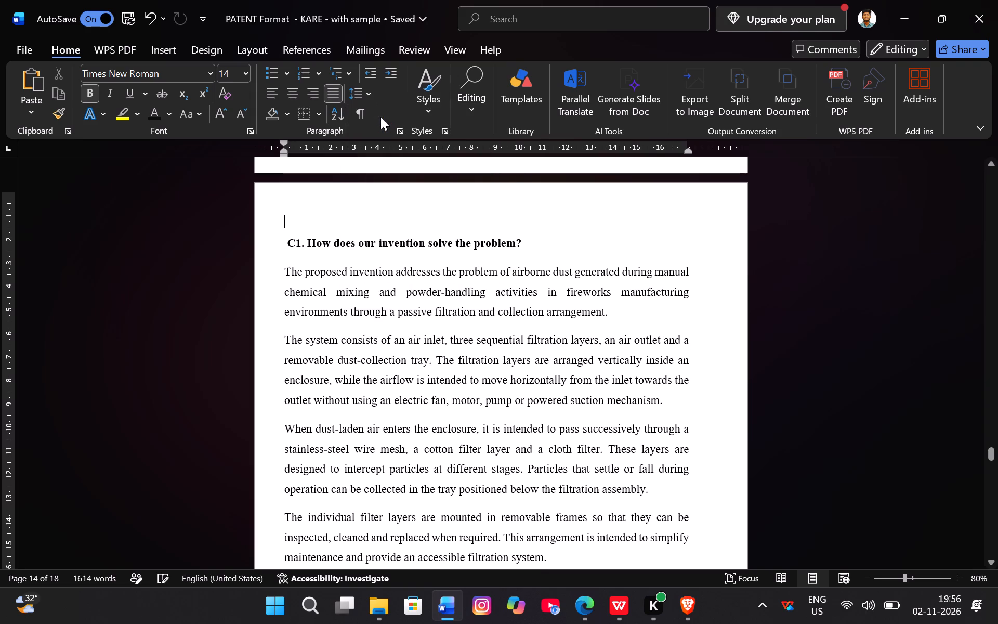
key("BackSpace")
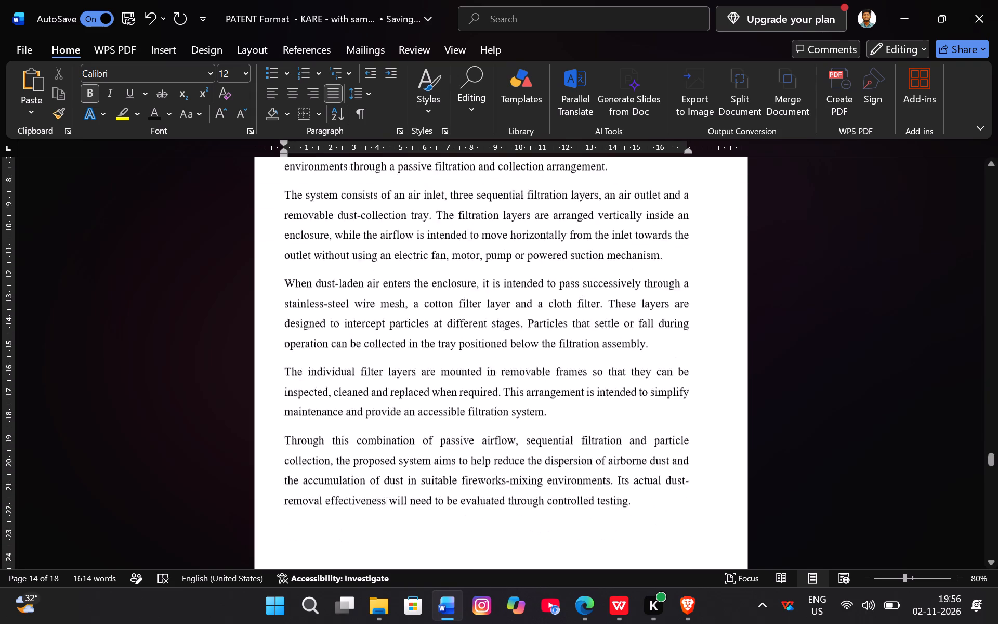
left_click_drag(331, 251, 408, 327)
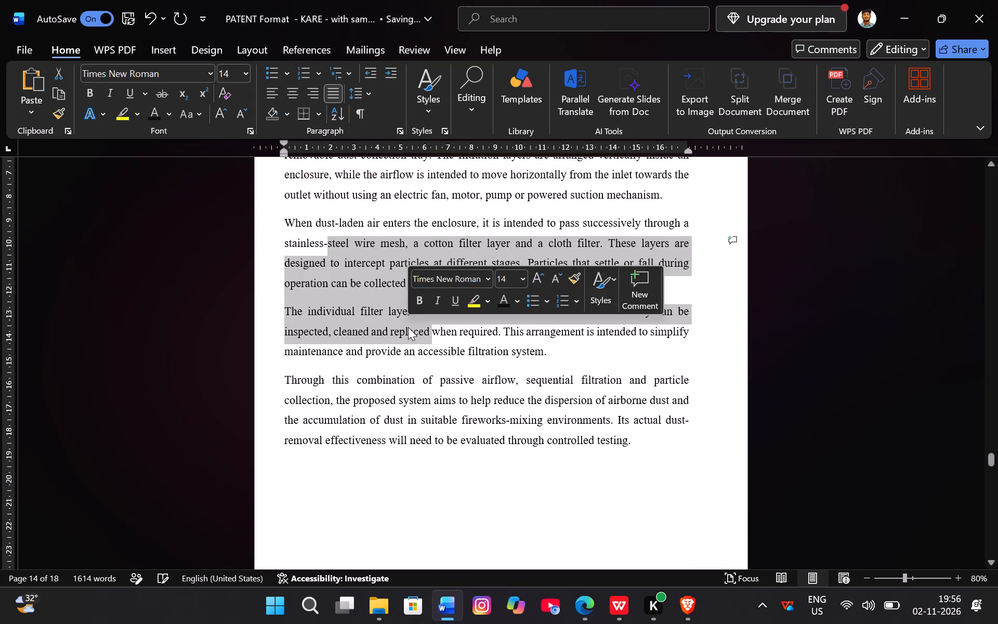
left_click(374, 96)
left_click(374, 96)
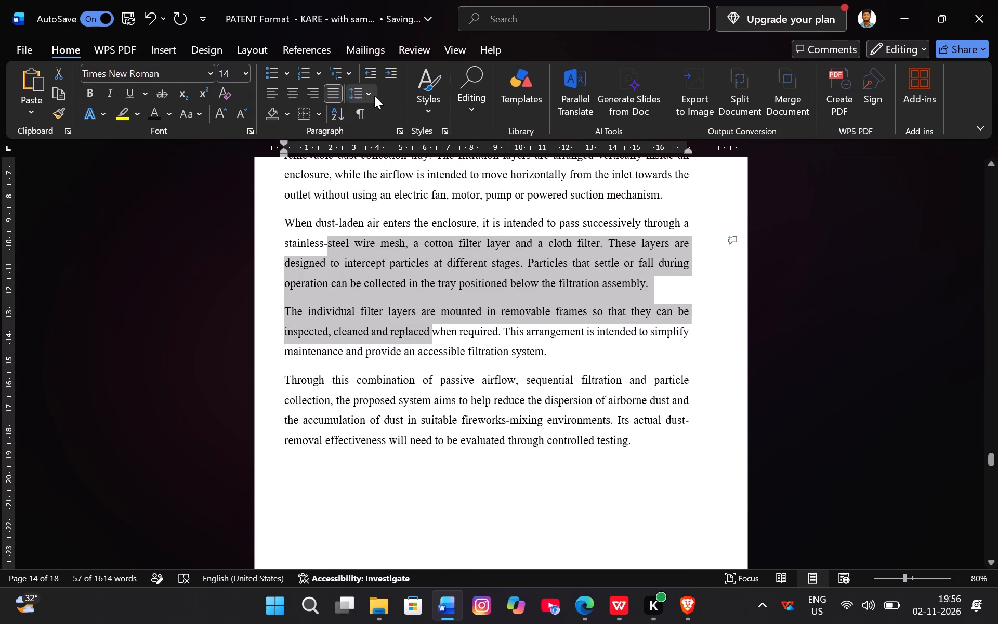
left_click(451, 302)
Insert a blank line with 1.0 line spacing between the C1 heading and its first answer paragraph.
scroll(451, 302, "up", 2)
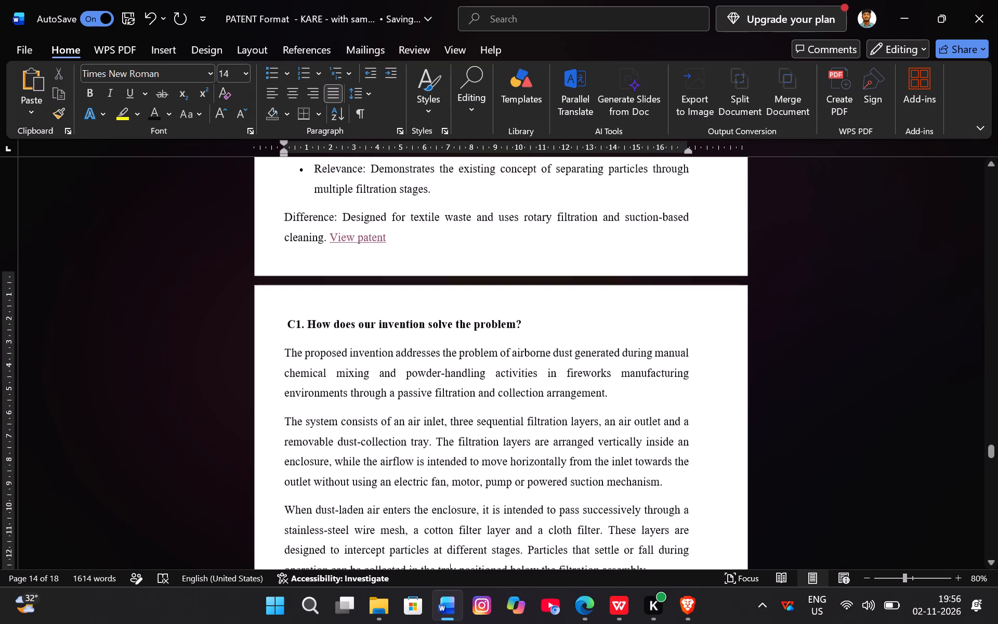
scroll(451, 302, "up", 1)
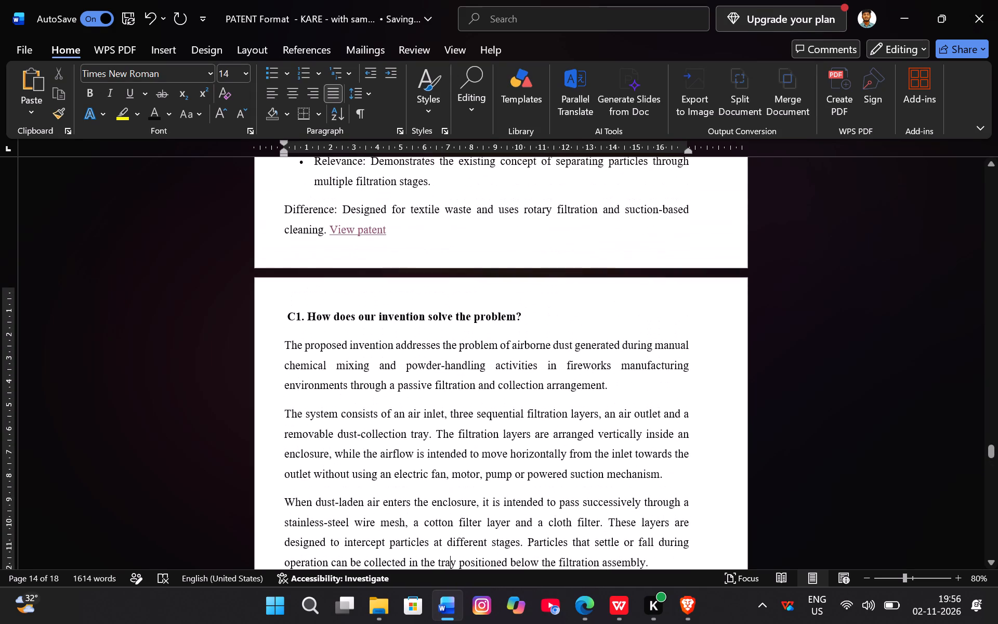
scroll(451, 302, "up", 1)
left_click(537, 292)
key("Return")
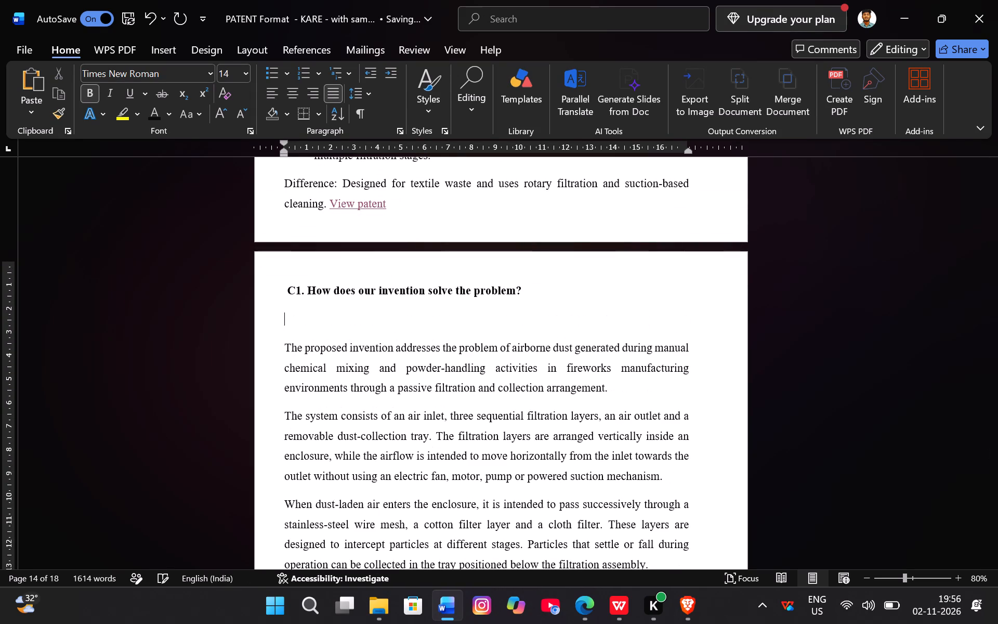
left_click(374, 90)
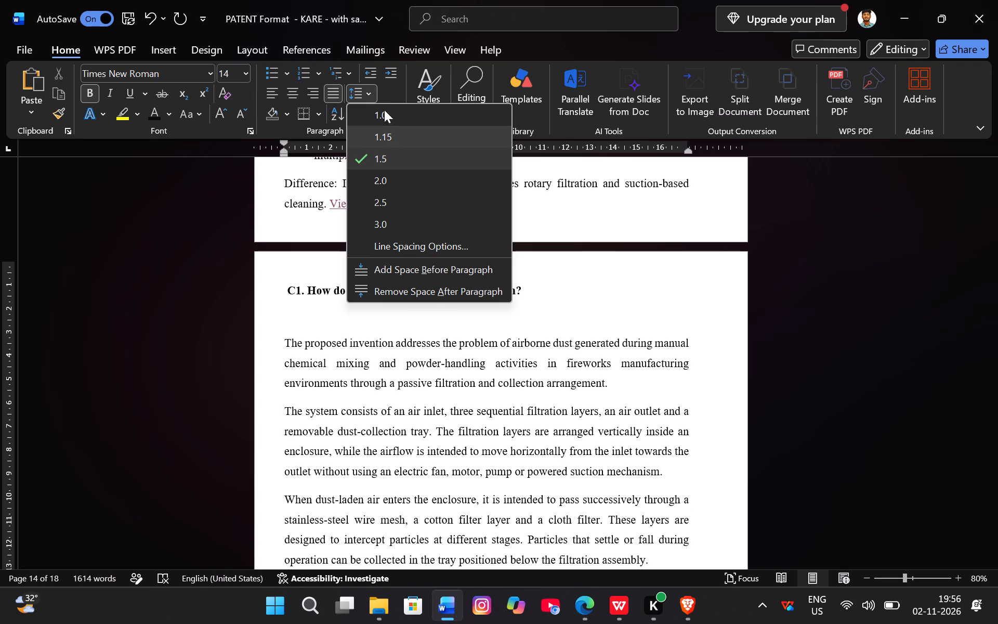
left_click(386, 112)
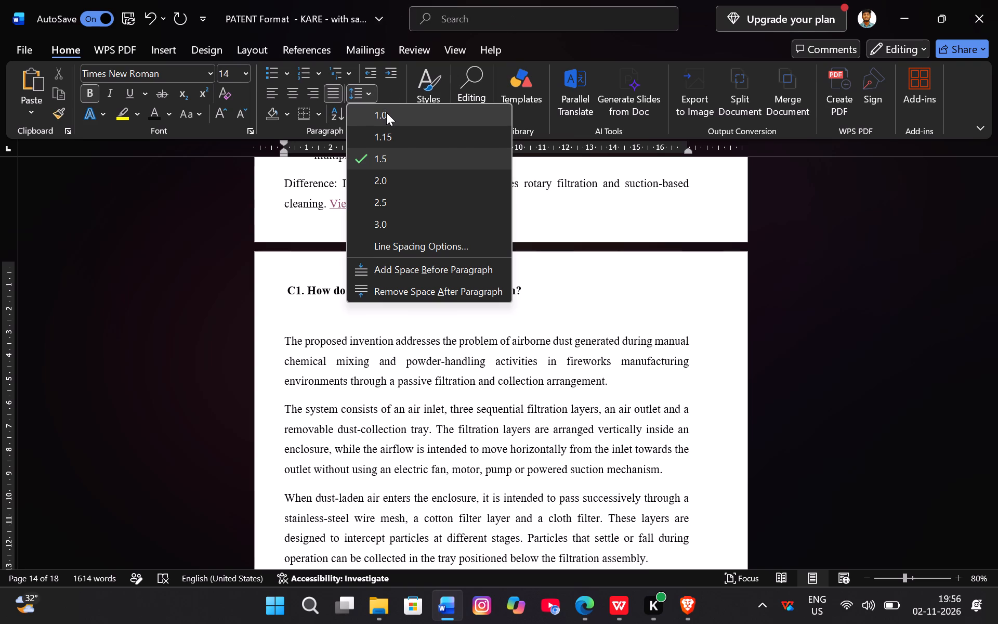
left_click(412, 410)
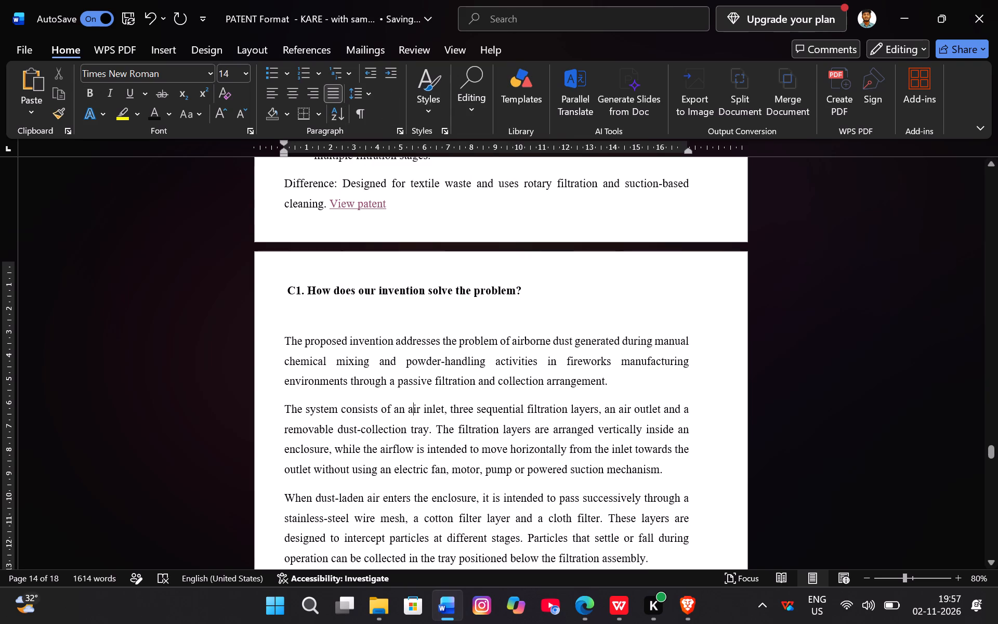
scroll(412, 410, "down", 1)
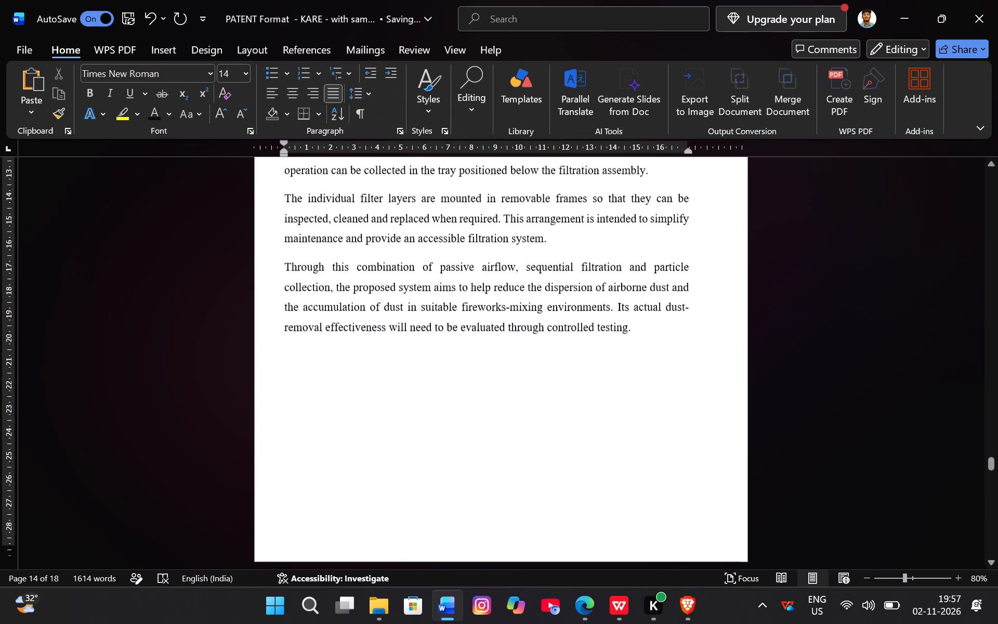
scroll(412, 410, "down", 1)
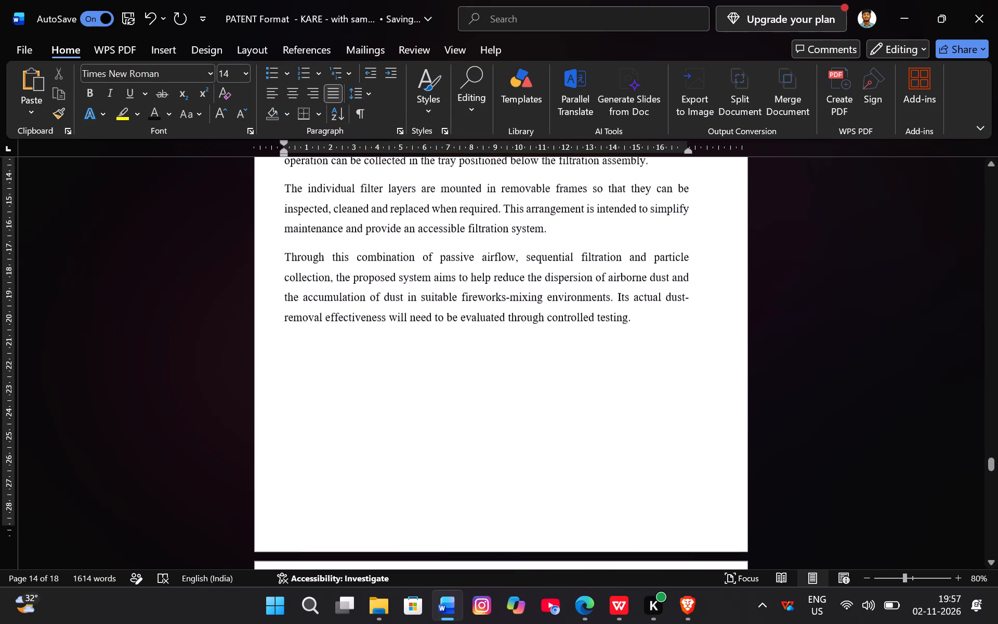
scroll(412, 410, "down", 1)
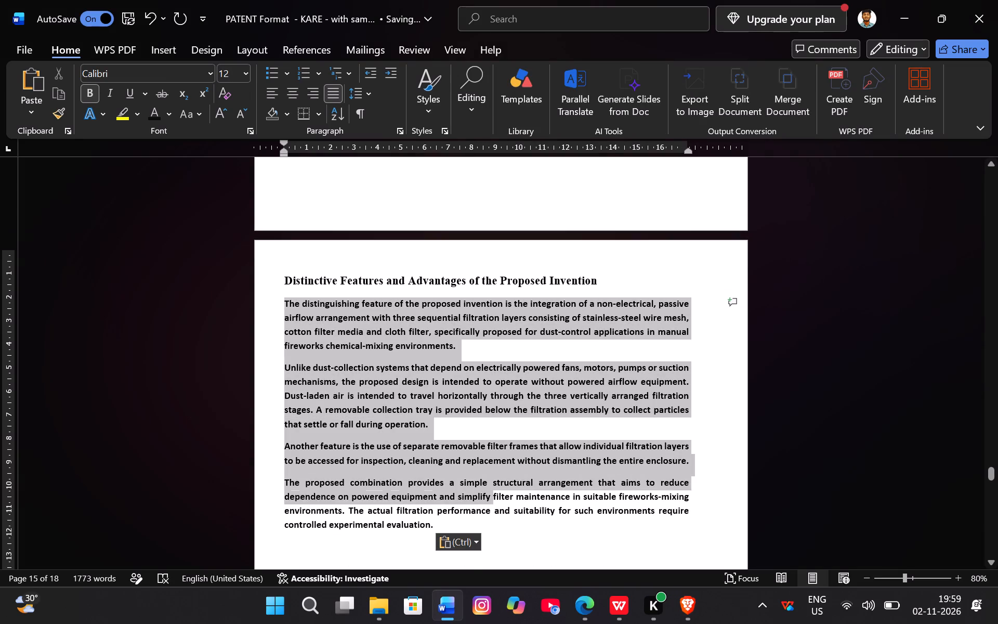
left_click_drag(469, 496, 482, 529)
left_click(498, 499)
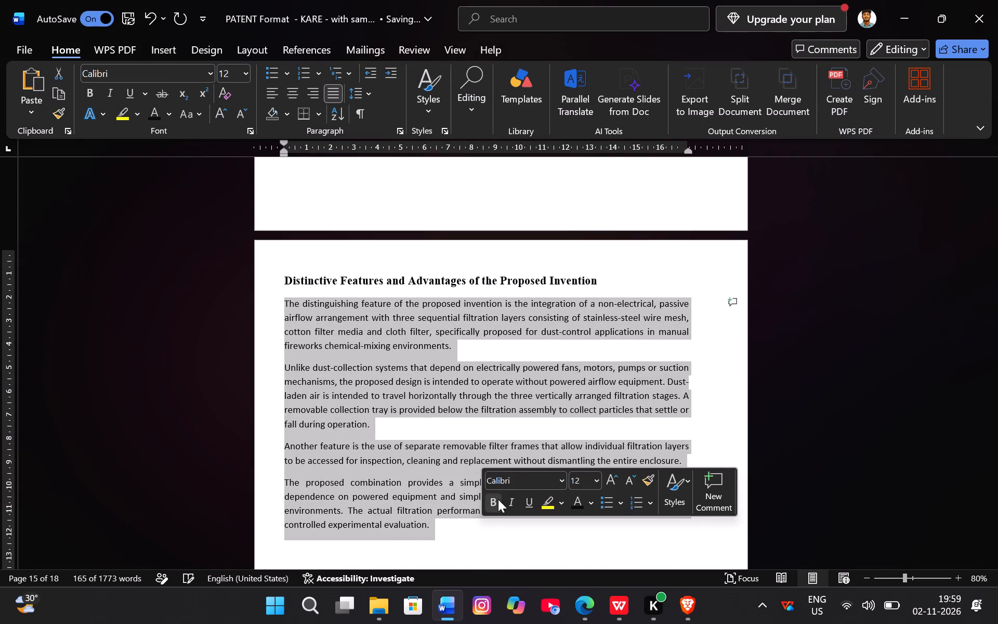
left_click(147, 71)
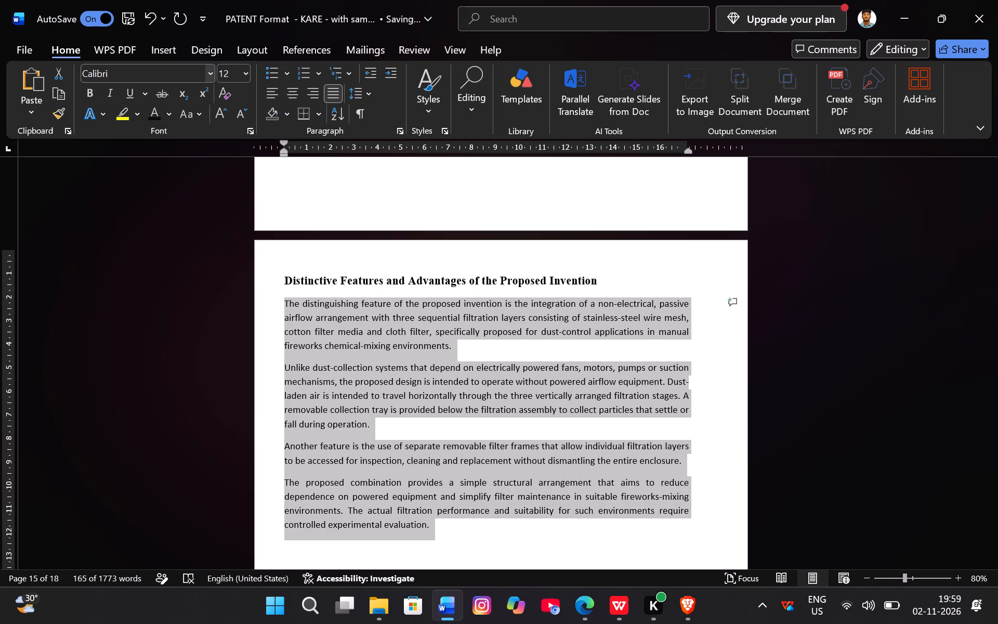
type("tim")
key("Tab")
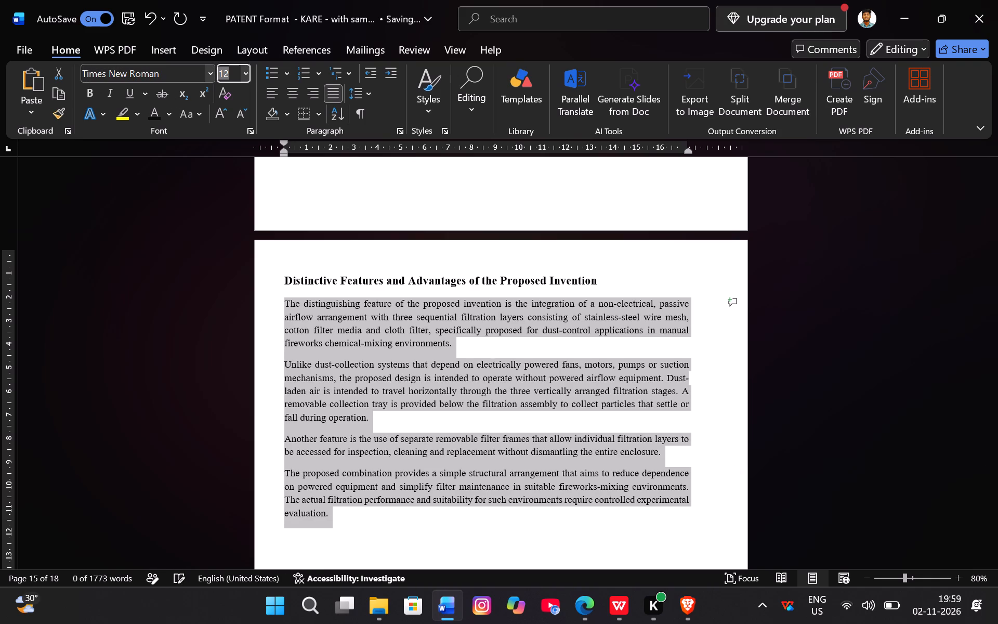
type("14")
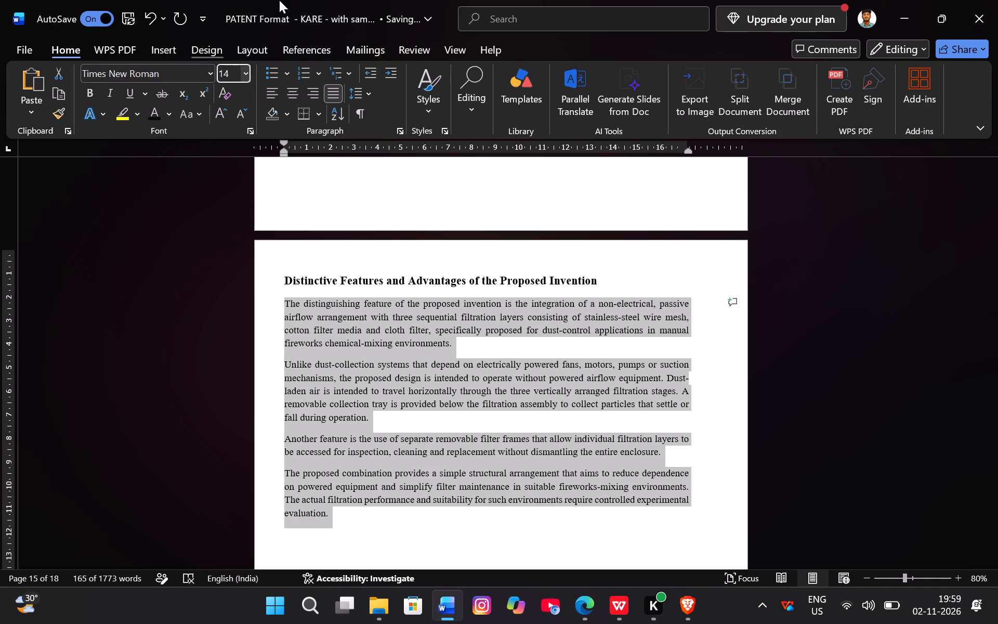
left_click(304, 296)
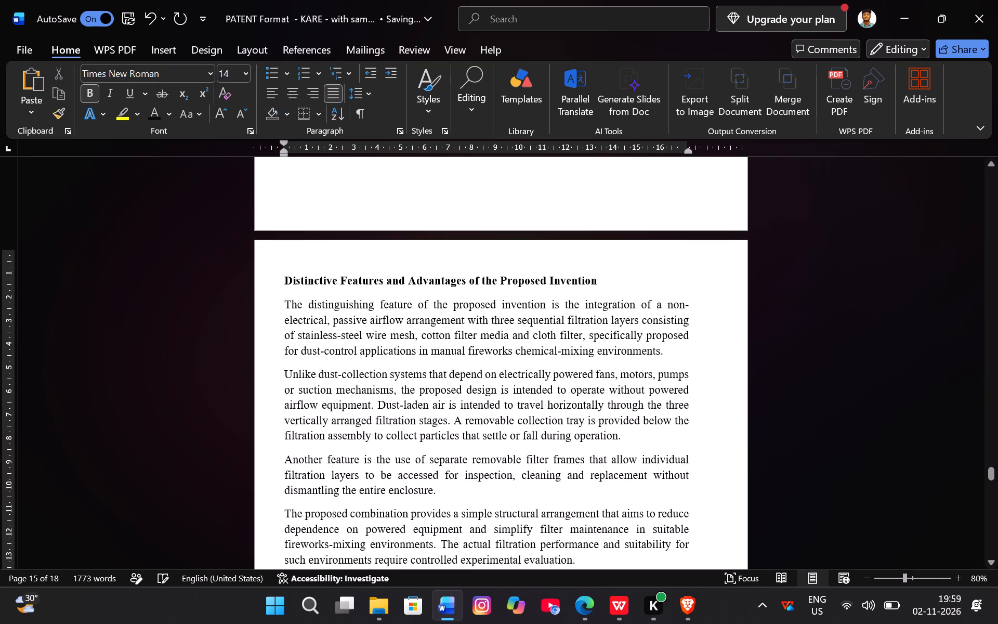
Set the line spacing of the "Distinctive Features and Advantages" heading and its four paragraphs to 1.5.
left_click_drag(284, 277, 419, 487)
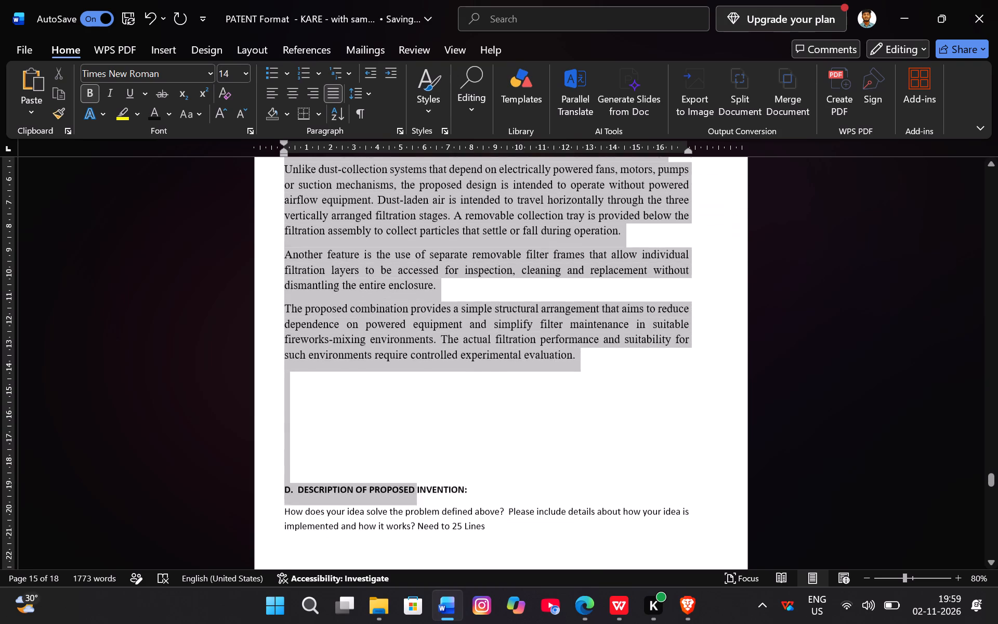
left_click_drag(419, 487, 582, 344)
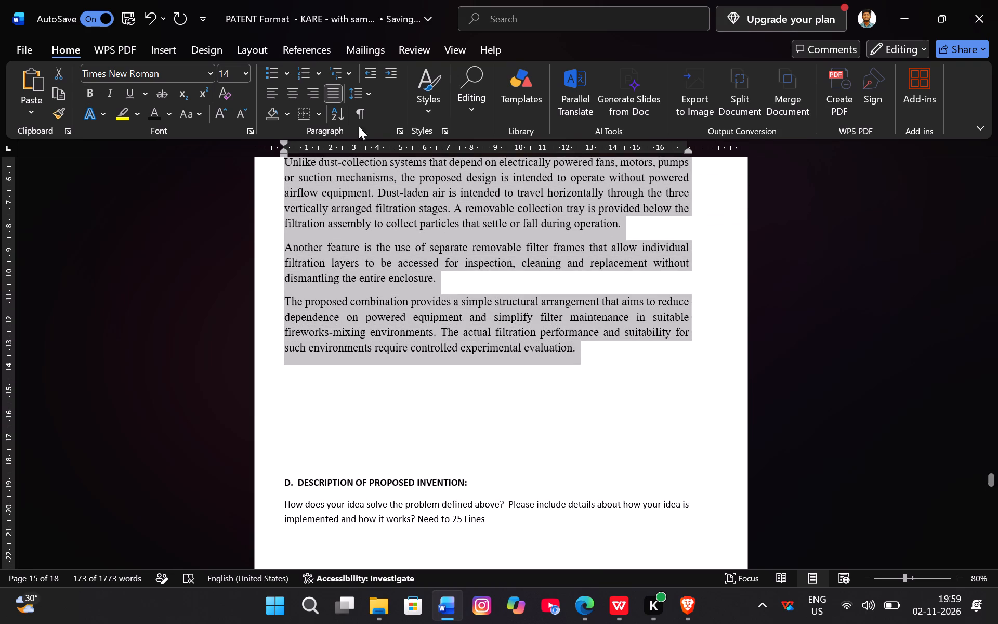
left_click(370, 91)
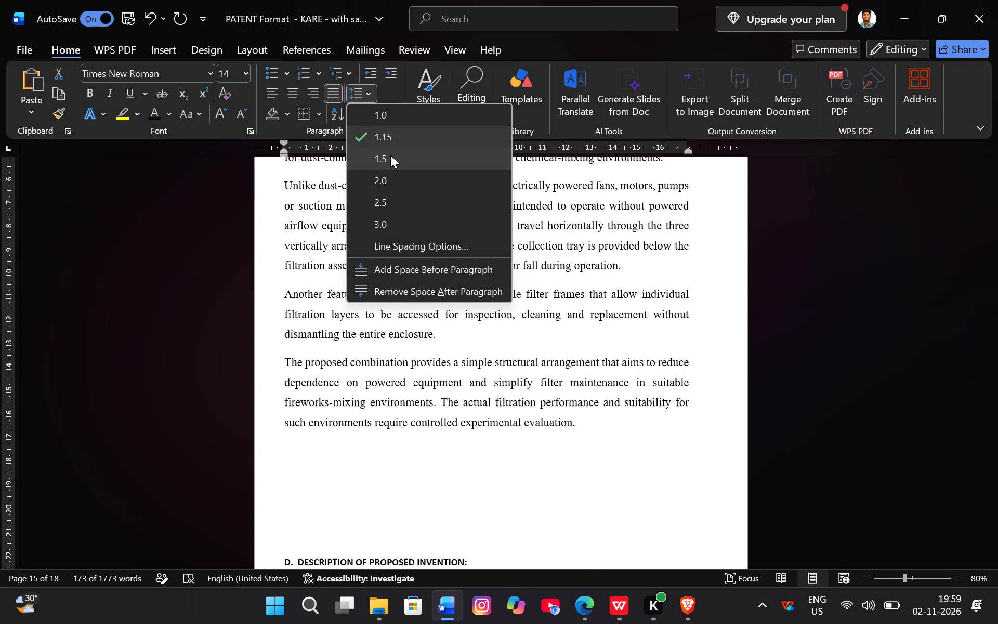
left_click(390, 155)
left_click(400, 285)
scroll(400, 285, "up", 1)
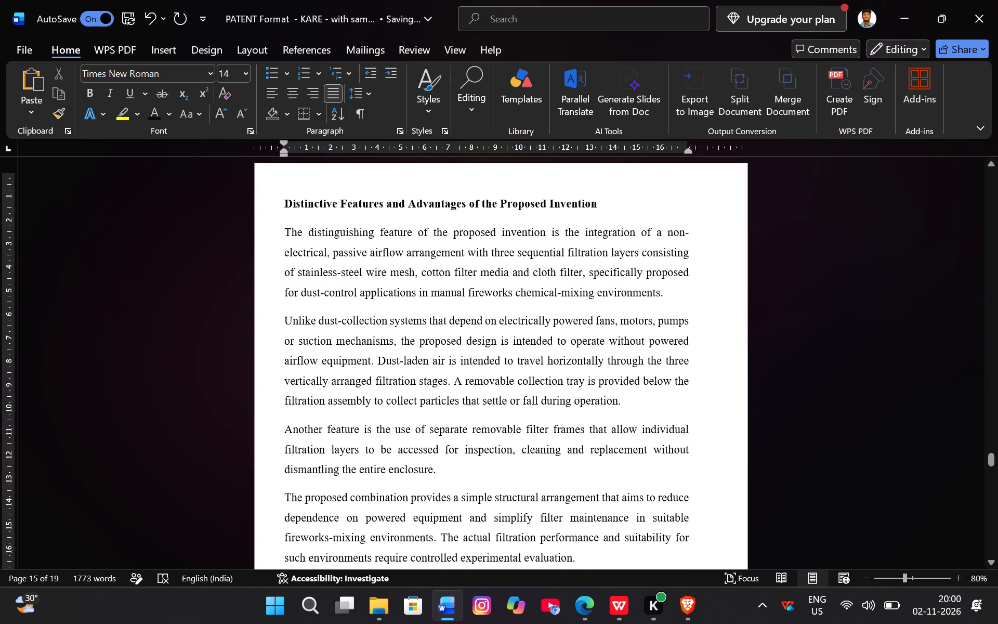
left_click_drag(279, 200, 583, 211)
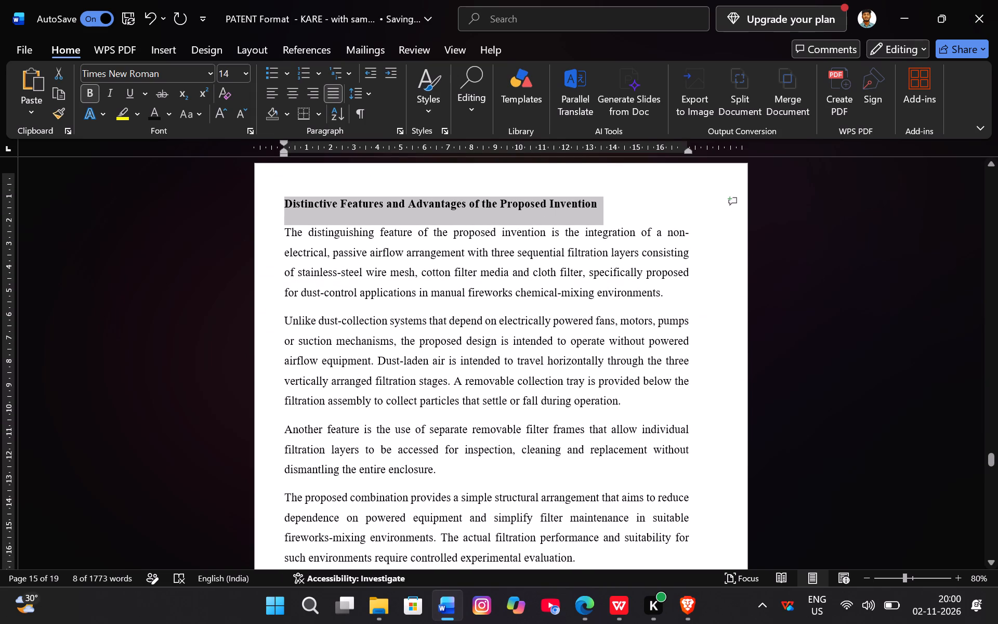
left_click(554, 312)
Delete three of the blank lines above the "D. DESCRIPTION OF PROPOSED INVENTION:" heading.
scroll(554, 312, "down", 2)
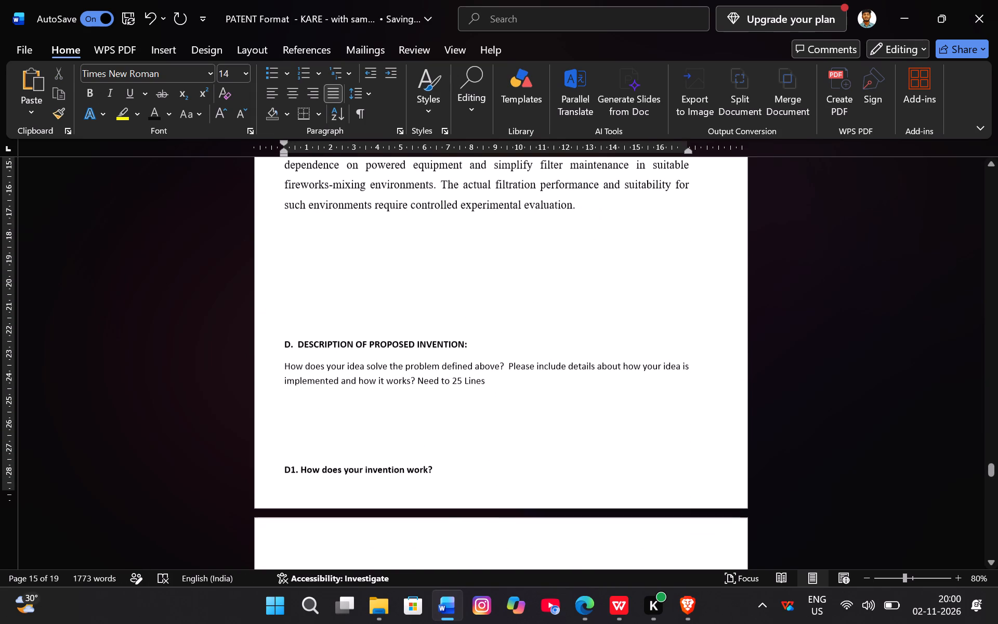
left_click(364, 306)
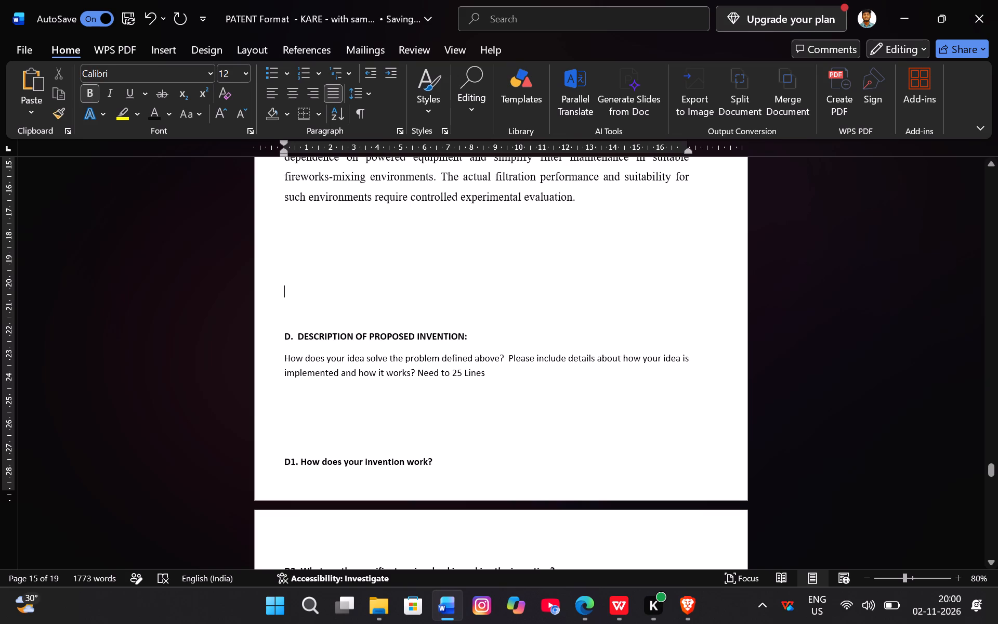
key("Down")
key("BackSpace")
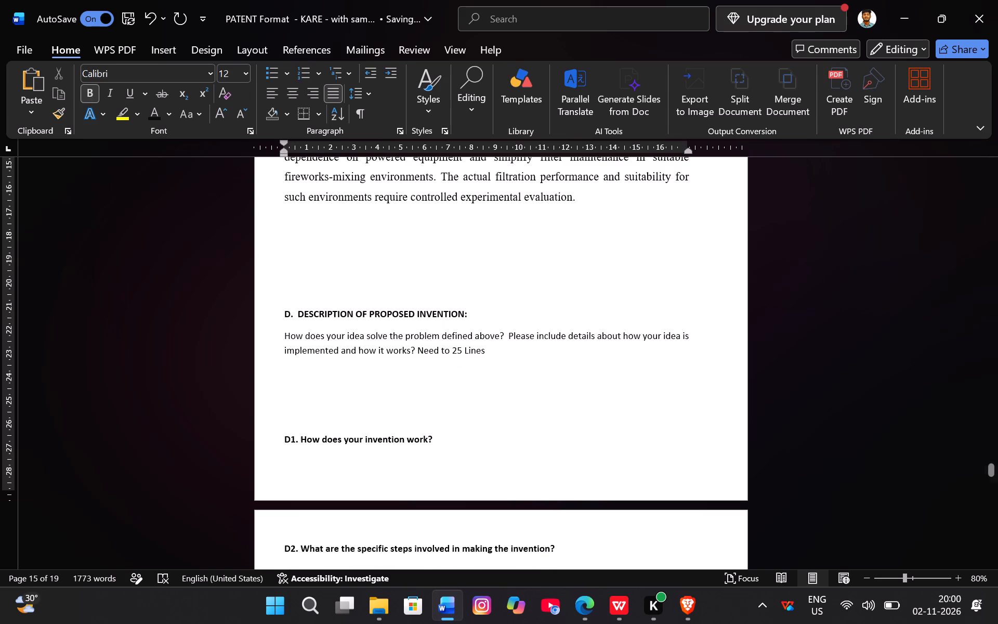
key("BackSpace")
key("BackSpace")
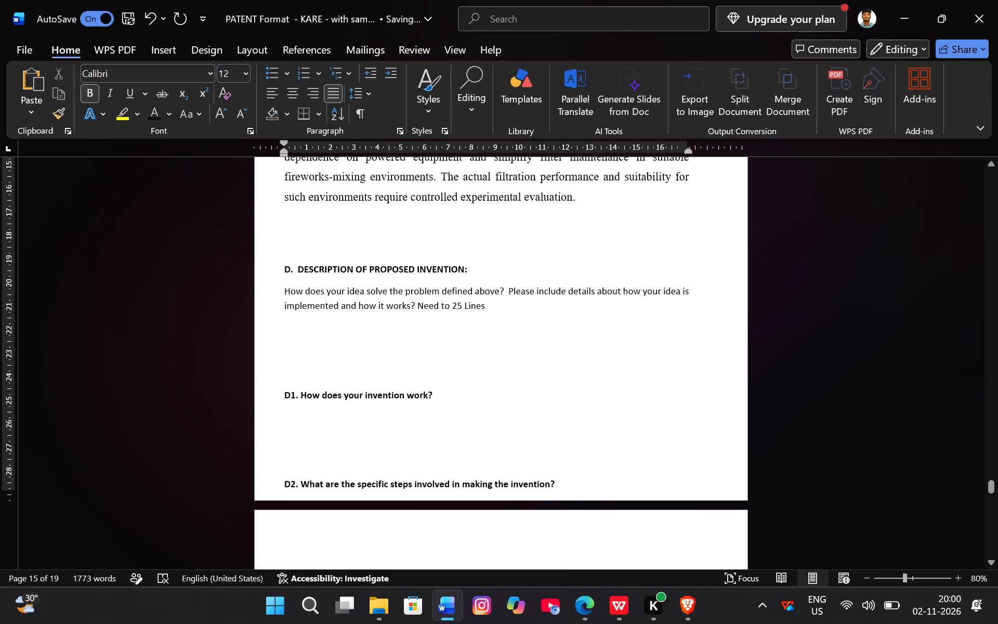